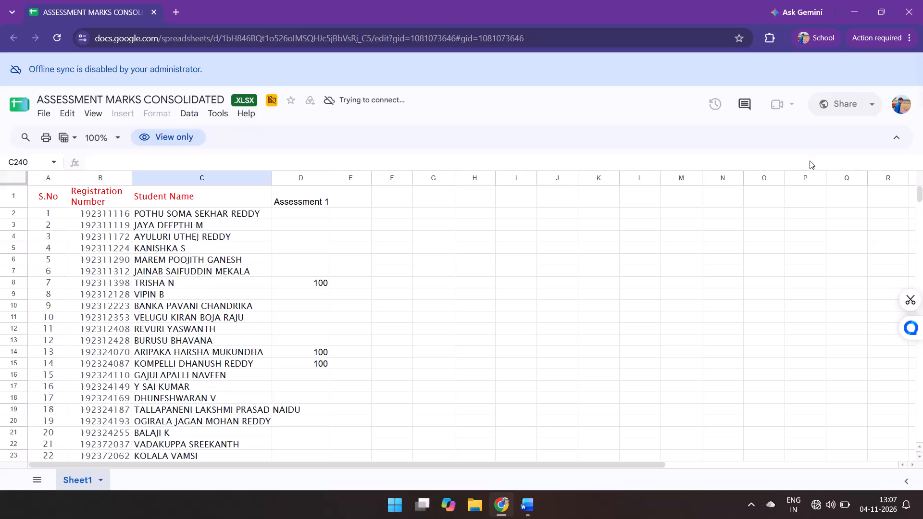
Close the Chrome window with the ASSESSMENT MARKS CONSOLIDATED spreadsheet and the open Word windows, leaving the desktop clear.
{"action": "triple_click", "coordinate": [922, 0]}
{"action": "double_click", "coordinate": [922, 0]}
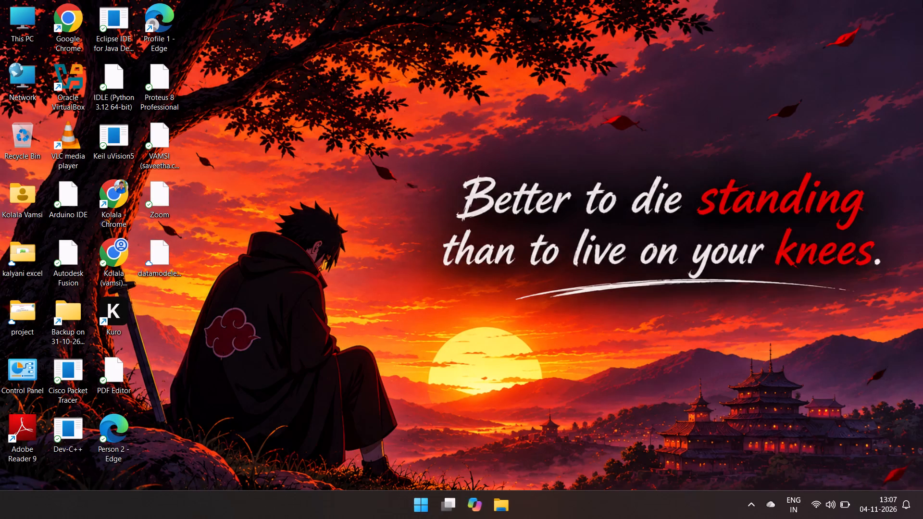
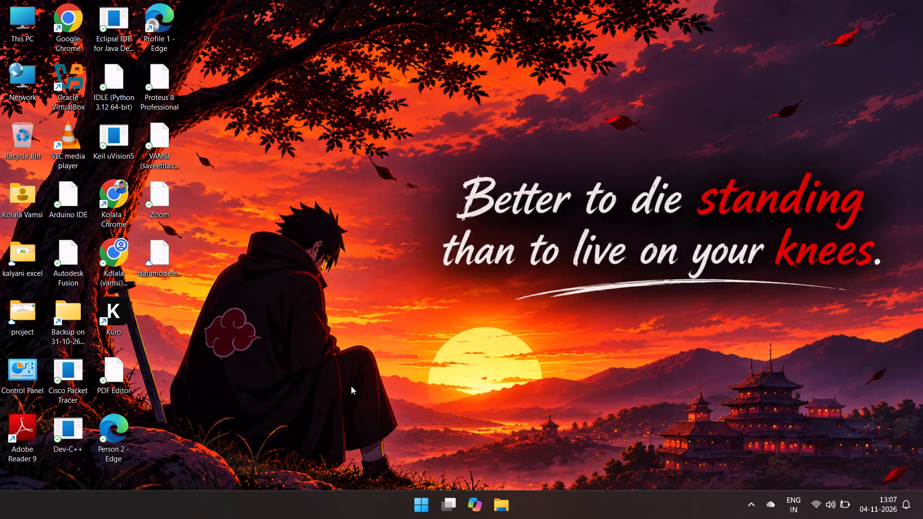
Launch Google Chrome with the saveetha.com profile and dismiss the disabled-extension notice.
{"action": "left_click", "coordinate": [417, 514]}
{"action": "key", "text": "g"}
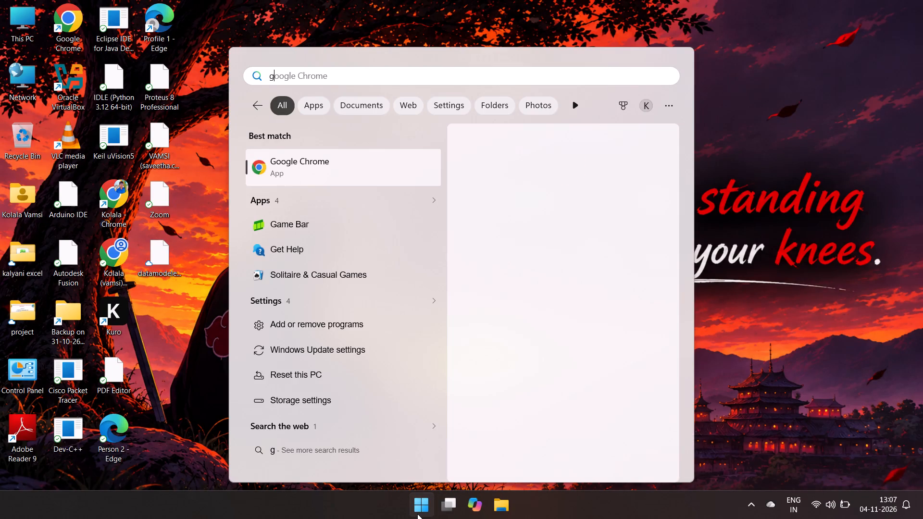
{"action": "type", "text": "oo"}
{"action": "key", "text": "Return"}
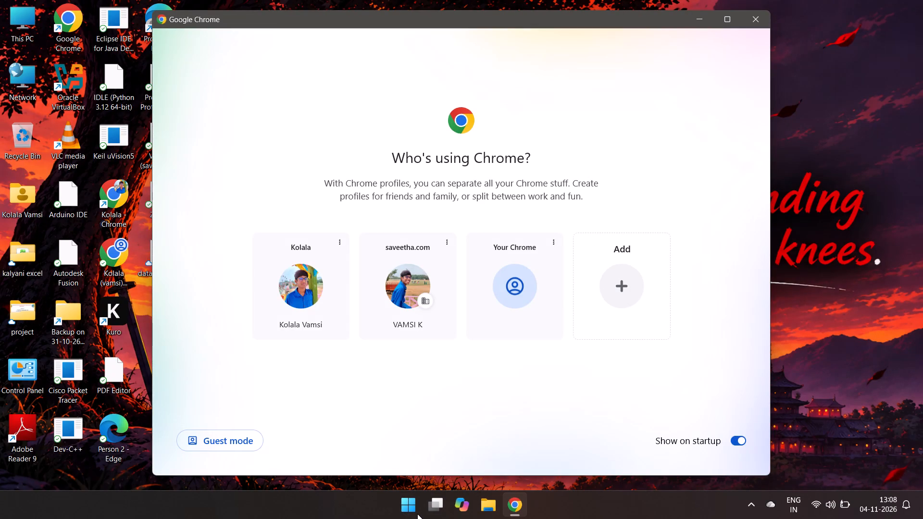
{"action": "left_click", "coordinate": [368, 323]}
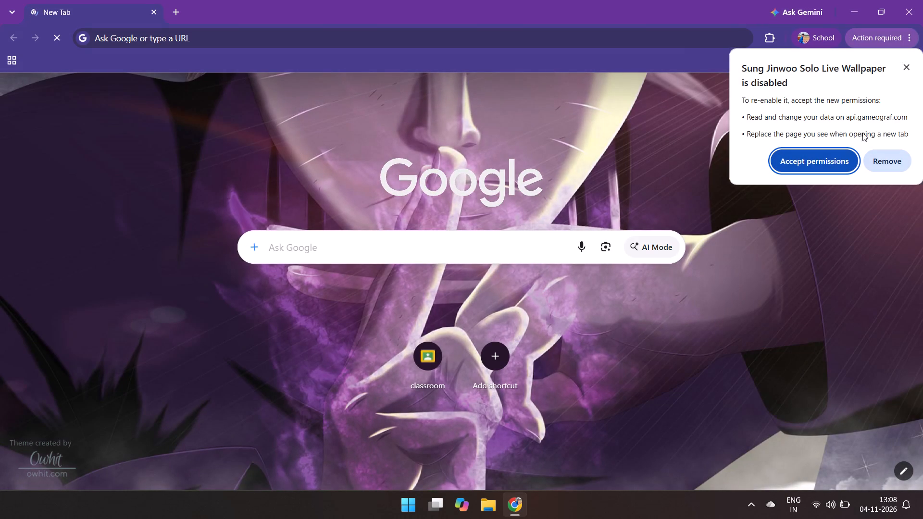
{"action": "left_click", "coordinate": [905, 70]}
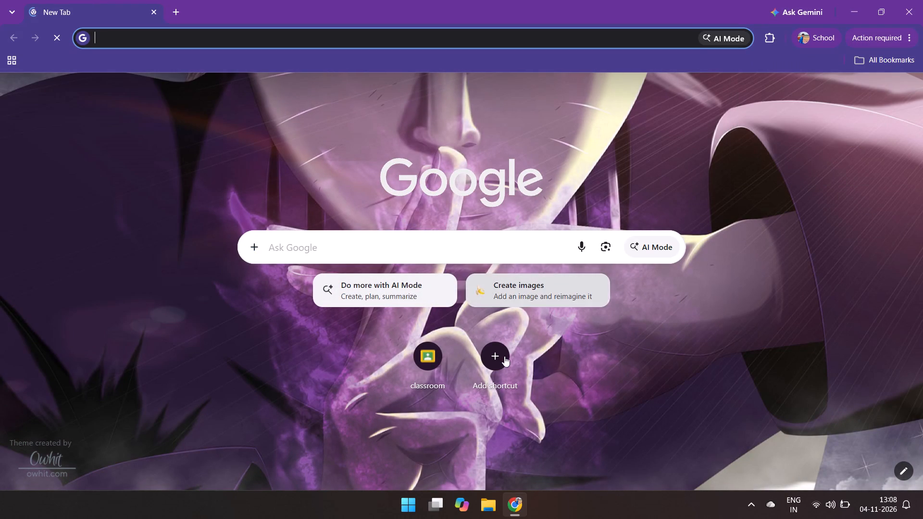
Open Google Classroom from the classroom shortcut on the new tab page.
{"action": "left_click", "coordinate": [436, 375]}
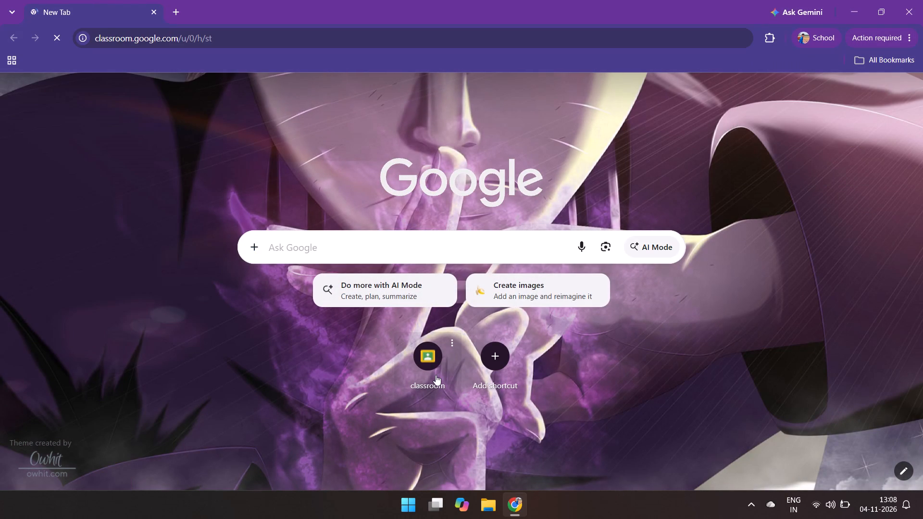
{"action": "double_click", "coordinate": [436, 375]}
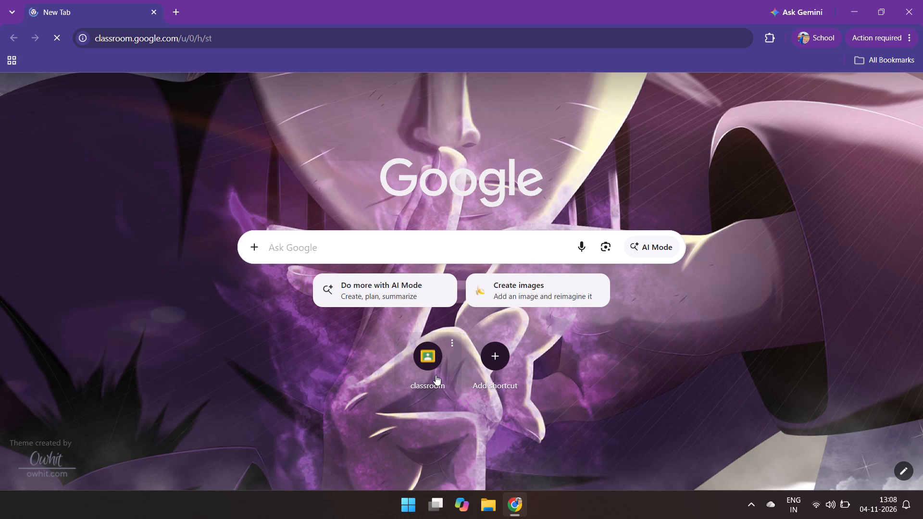
{"action": "double_click", "coordinate": [432, 367]}
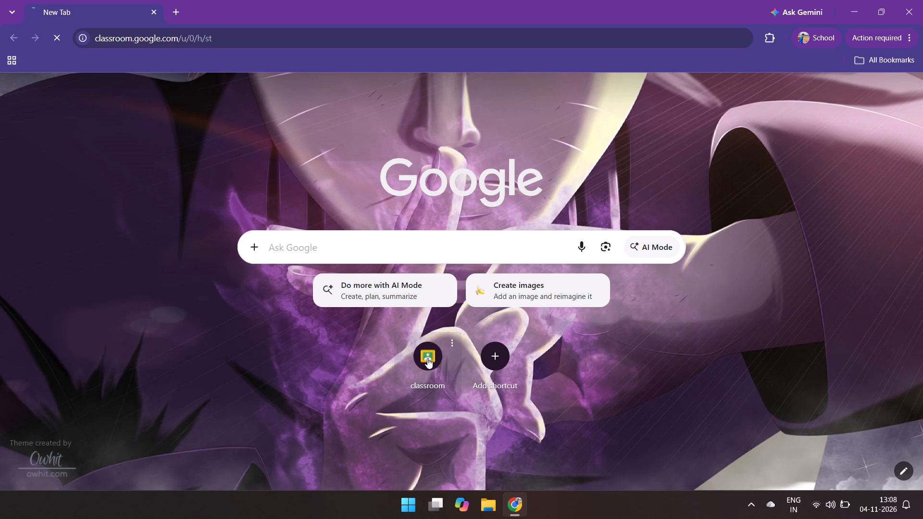
{"action": "double_click", "coordinate": [427, 358]}
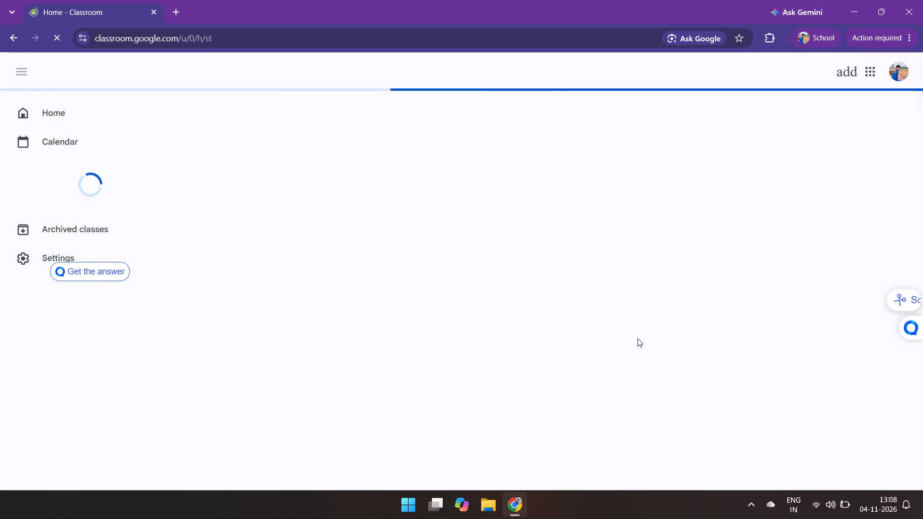
{"action": "left_click_drag", "start_coordinate": [637, 338], "coordinate": [599, 395]}
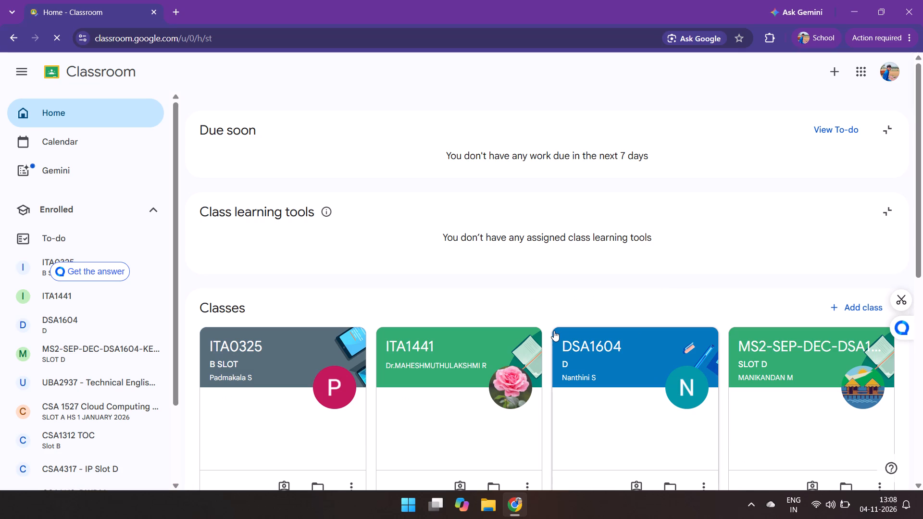
Open the DSA1604 class from the enrolled classes.
{"action": "scroll", "coordinate": [554, 331], "scroll_direction": "down", "scroll_amount": 3}
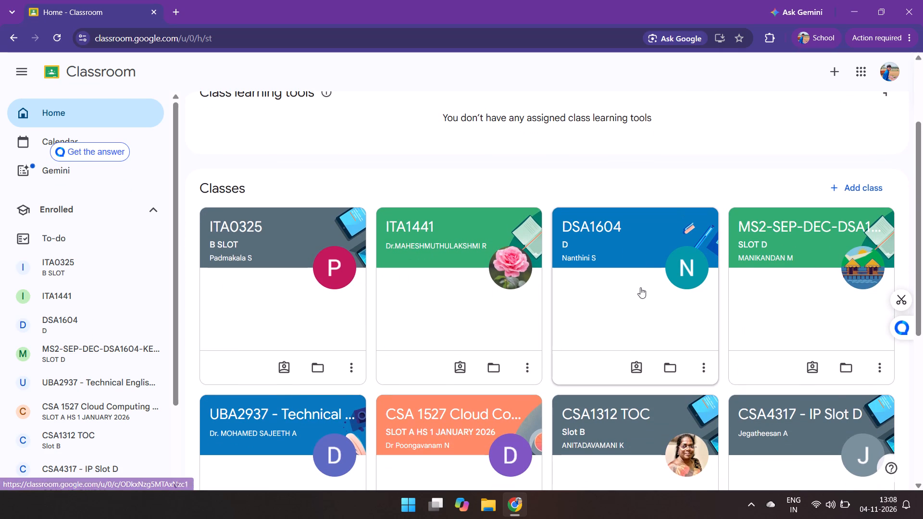
{"action": "left_click", "coordinate": [640, 287]}
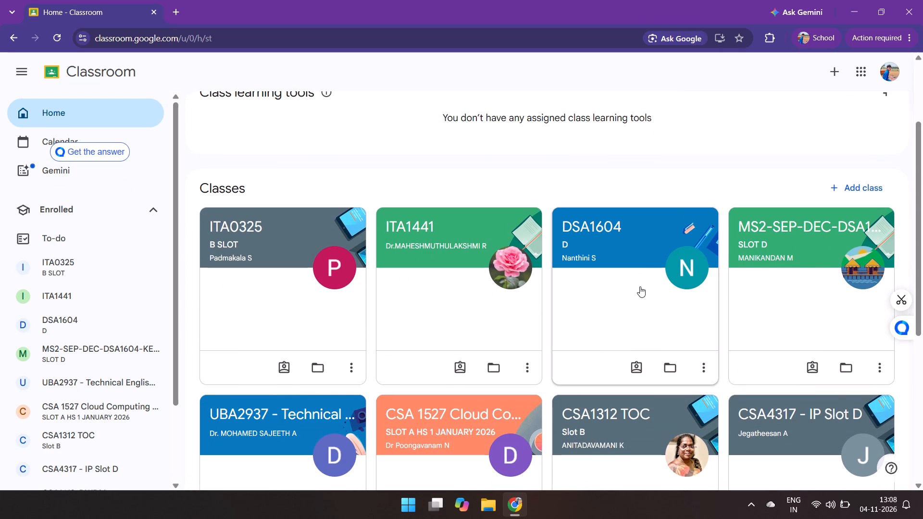
{"action": "left_click", "coordinate": [605, 241]}
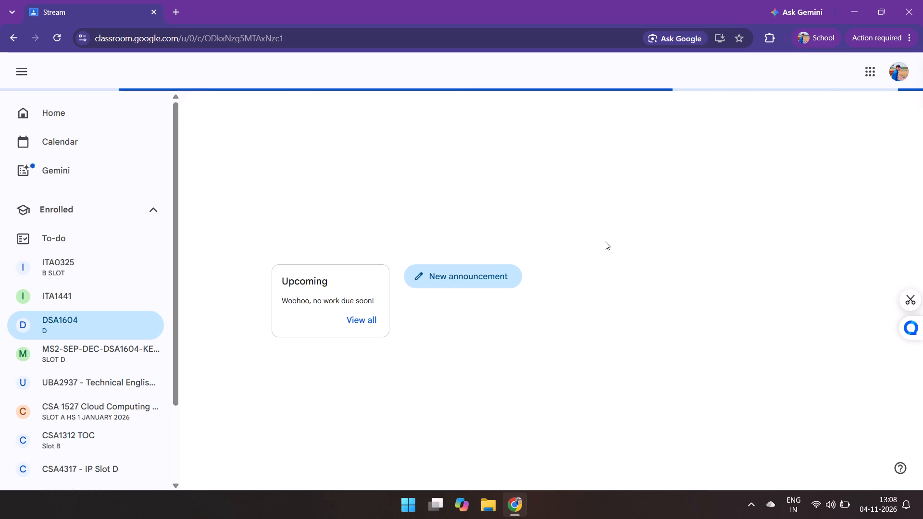
Look through the DSA1604 stream, check the Assessment 2 CO1 real world applications assignment, and return to the stream.
{"action": "scroll", "coordinate": [640, 325], "scroll_direction": "down", "scroll_amount": 1}
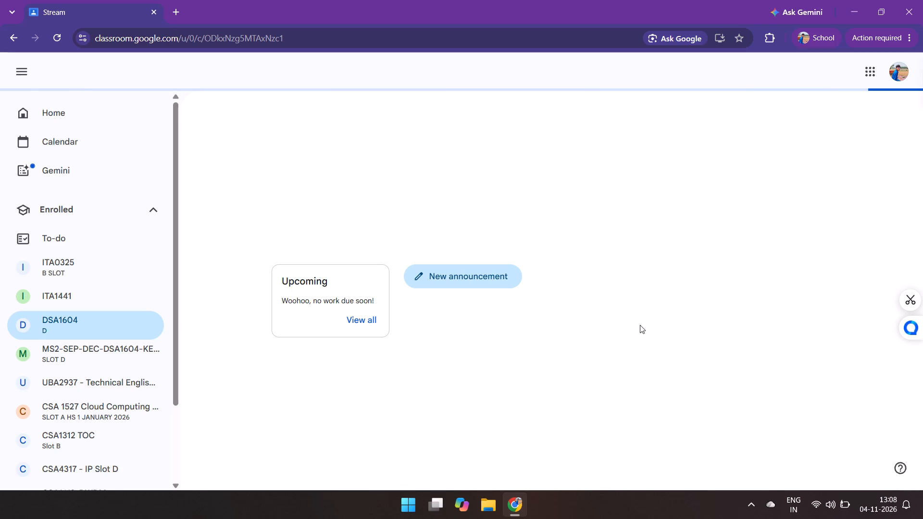
{"action": "scroll", "coordinate": [640, 325], "scroll_direction": "down", "scroll_amount": 1}
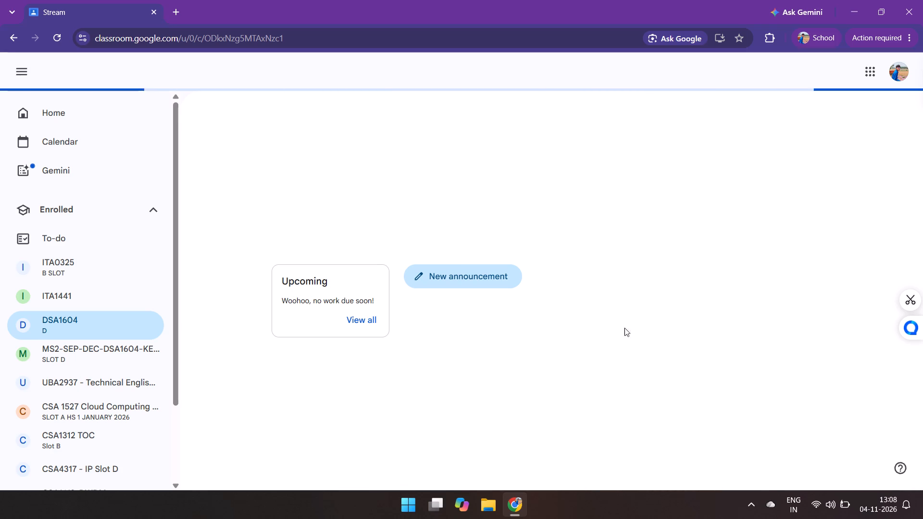
{"action": "scroll", "coordinate": [621, 347], "scroll_direction": "down", "scroll_amount": 1}
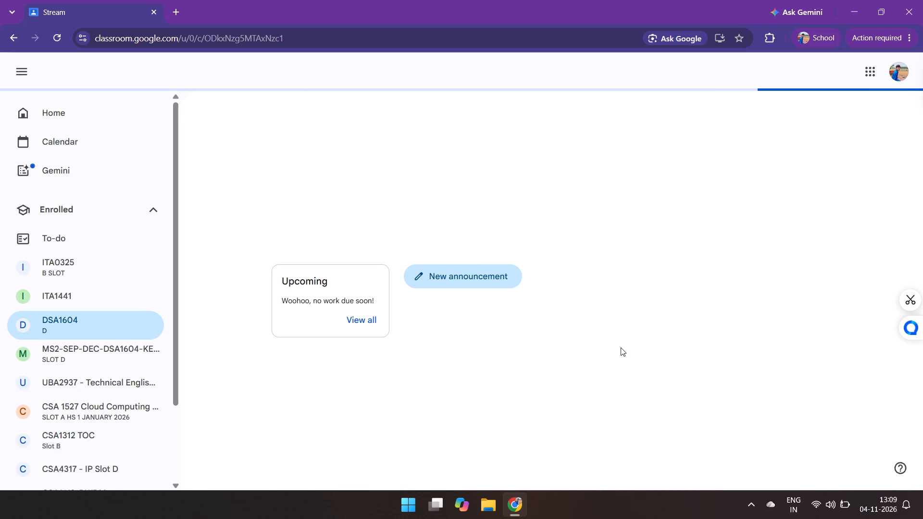
{"action": "scroll", "coordinate": [621, 347], "scroll_direction": "down", "scroll_amount": 1}
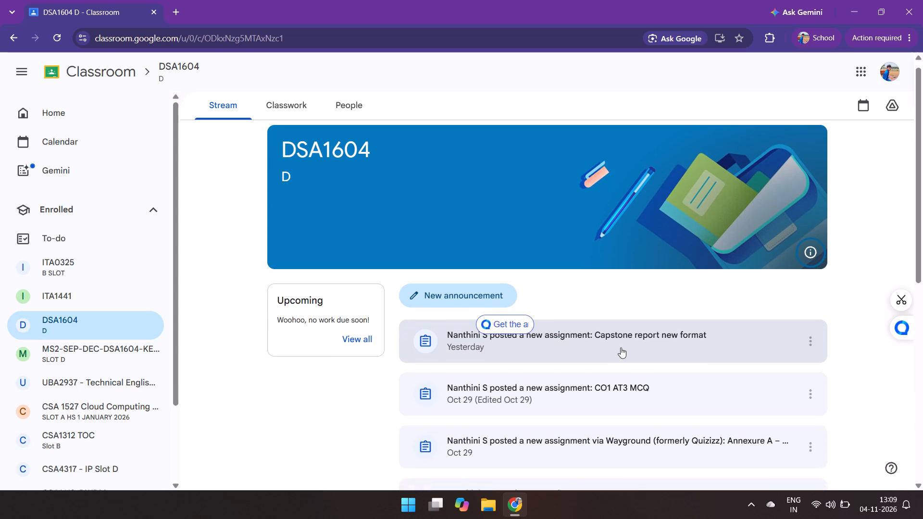
{"action": "scroll", "coordinate": [621, 347], "scroll_direction": "down", "scroll_amount": 1}
{"action": "scroll", "coordinate": [633, 260], "scroll_direction": "down", "scroll_amount": 2}
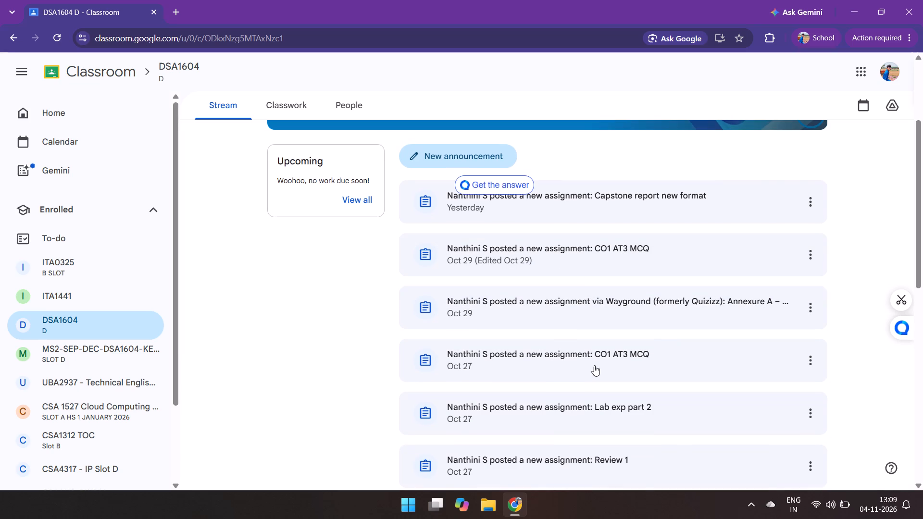
{"action": "scroll", "coordinate": [594, 365], "scroll_direction": "down", "scroll_amount": 2}
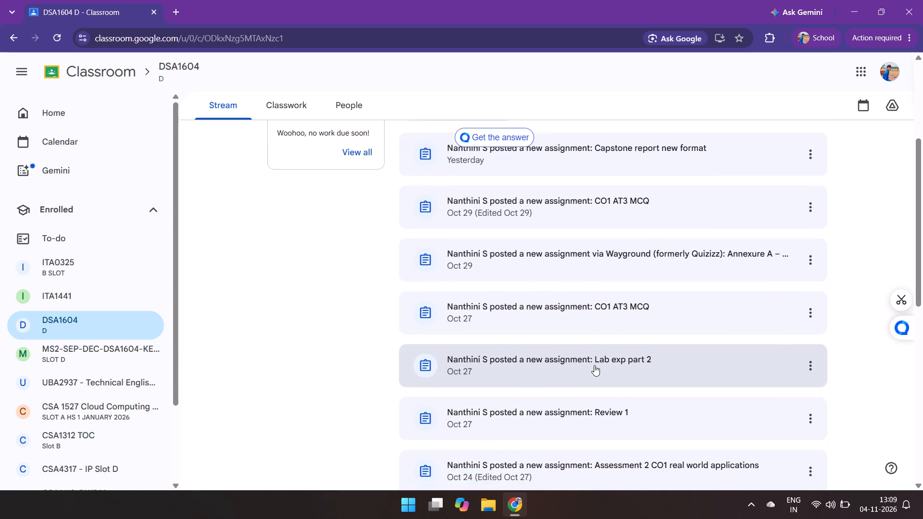
{"action": "scroll", "coordinate": [594, 365], "scroll_direction": "down", "scroll_amount": 1}
{"action": "left_click", "coordinate": [610, 424]}
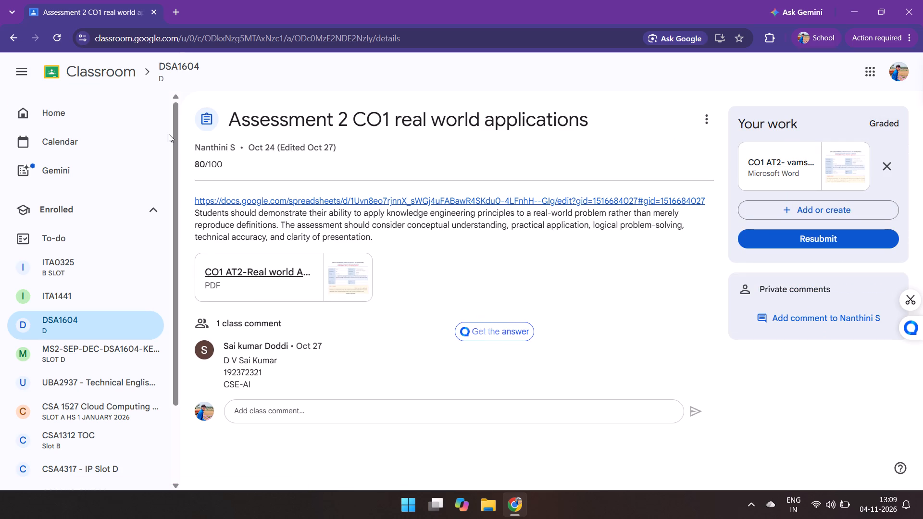
{"action": "left_click", "coordinate": [8, 35]}
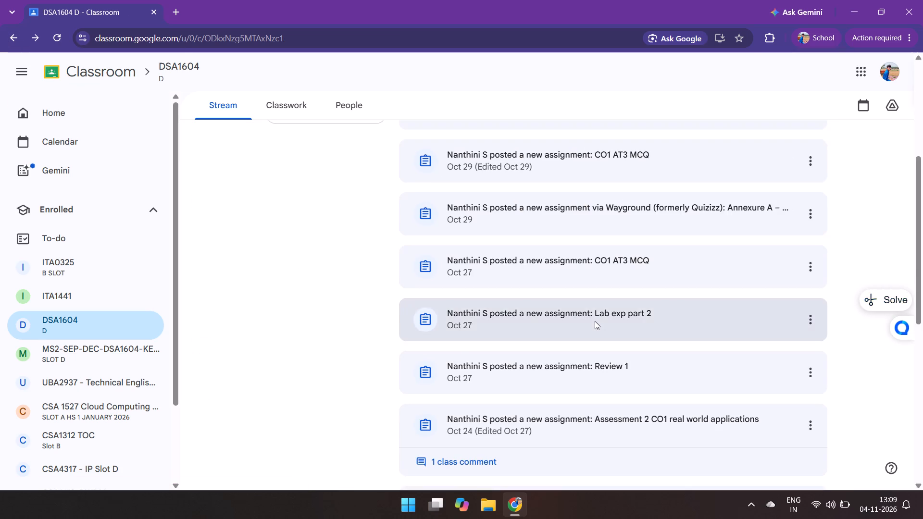
Open the CO1 AT3 MCQ assignment posted on Oct 29.
{"action": "scroll", "coordinate": [595, 321], "scroll_direction": "up", "scroll_amount": 6}
{"action": "left_click", "coordinate": [632, 422]}
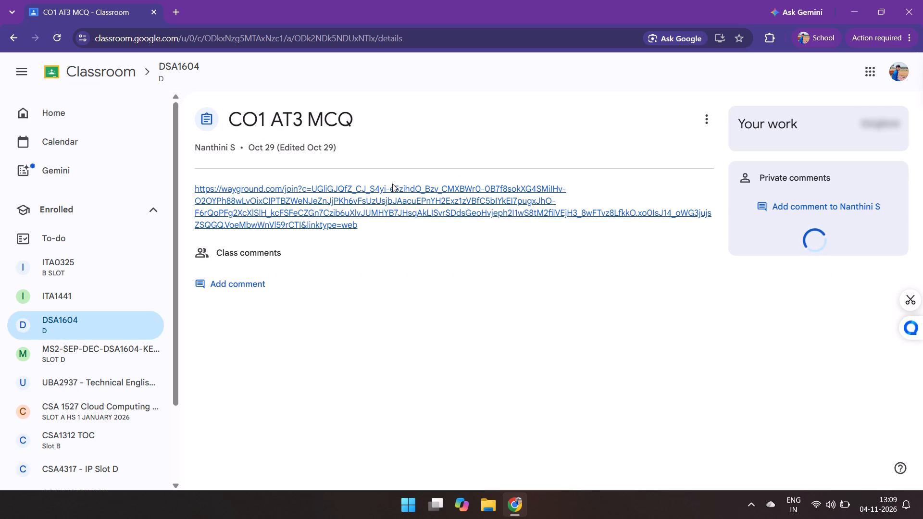
Open the assignment's Wayground quiz link in a separate tab and return to the CO1 AT3 MCQ assignment.
{"action": "left_click", "coordinate": [392, 205]}
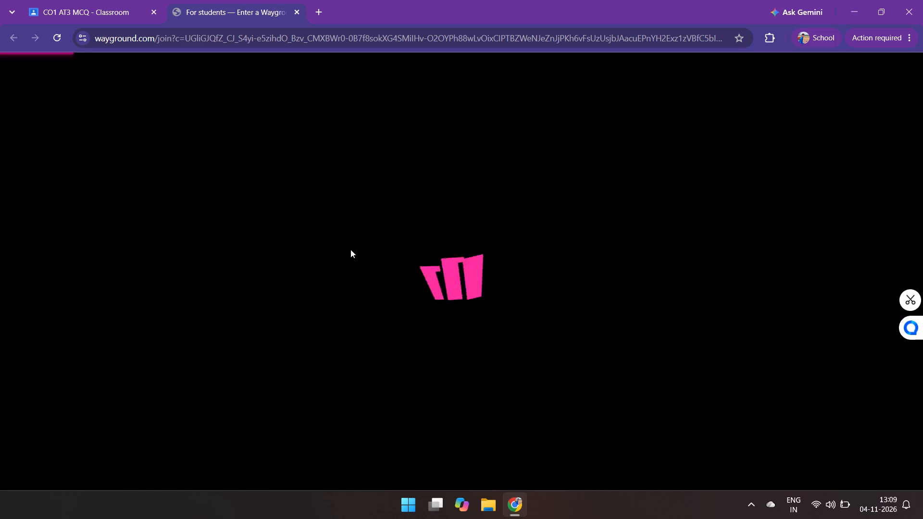
{"action": "left_click", "coordinate": [100, 1]}
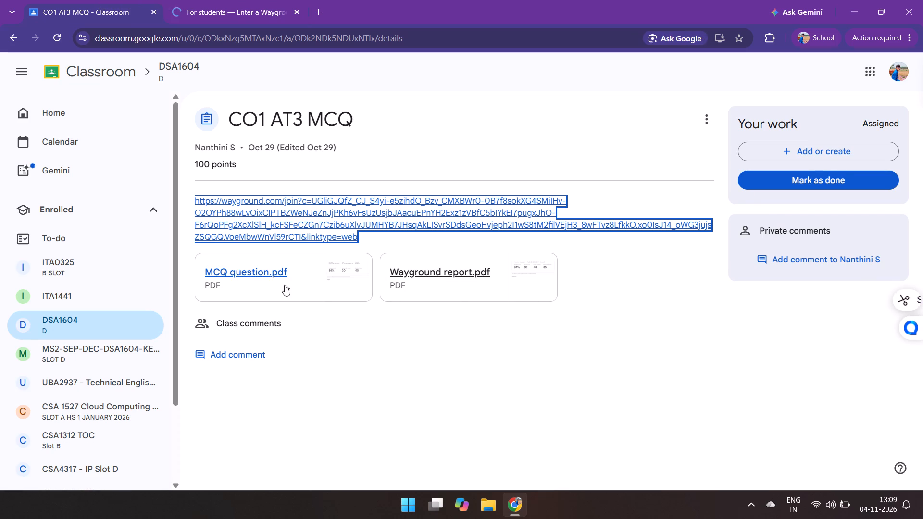
Open the attached MCQ question.pdf and examine the players' ranks, points, accuracy and correct answers across its pages.
{"action": "left_click", "coordinate": [248, 271]}
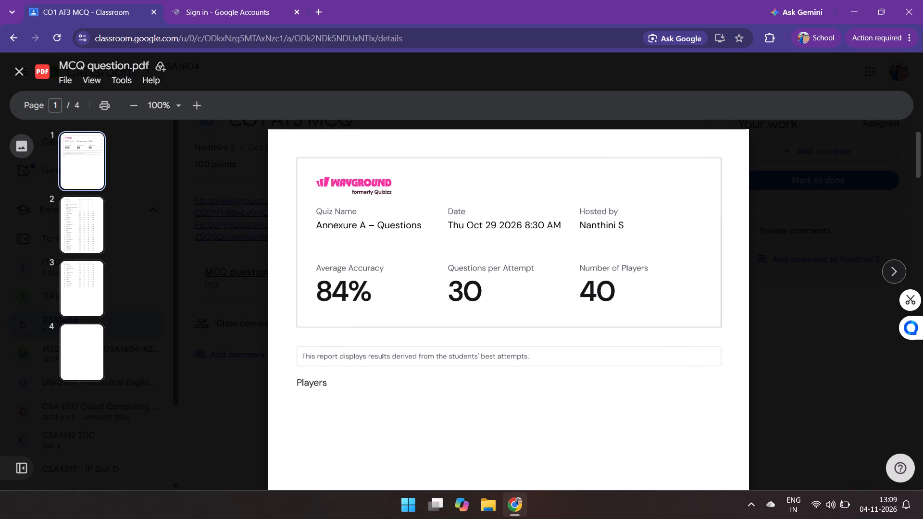
{"action": "scroll", "coordinate": [338, 289], "scroll_direction": "down", "scroll_amount": 6}
{"action": "scroll", "coordinate": [338, 331], "scroll_direction": "down", "scroll_amount": 2}
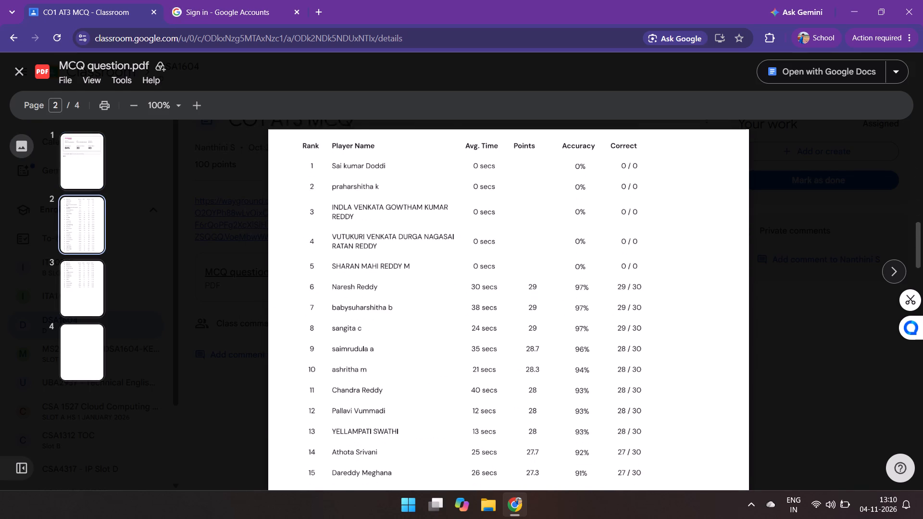
{"action": "scroll", "coordinate": [338, 331], "scroll_direction": "down", "scroll_amount": 10}
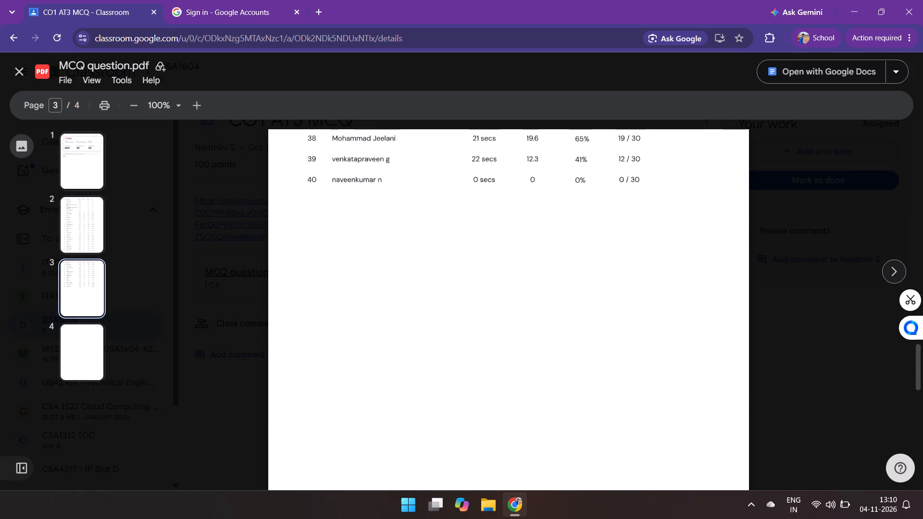
{"action": "scroll", "coordinate": [338, 331], "scroll_direction": "down", "scroll_amount": 1}
{"action": "left_click", "coordinate": [338, 331]}
{"action": "scroll", "coordinate": [338, 331], "scroll_direction": "down", "scroll_amount": 5}
{"action": "scroll", "coordinate": [338, 331], "scroll_direction": "up", "scroll_amount": 4}
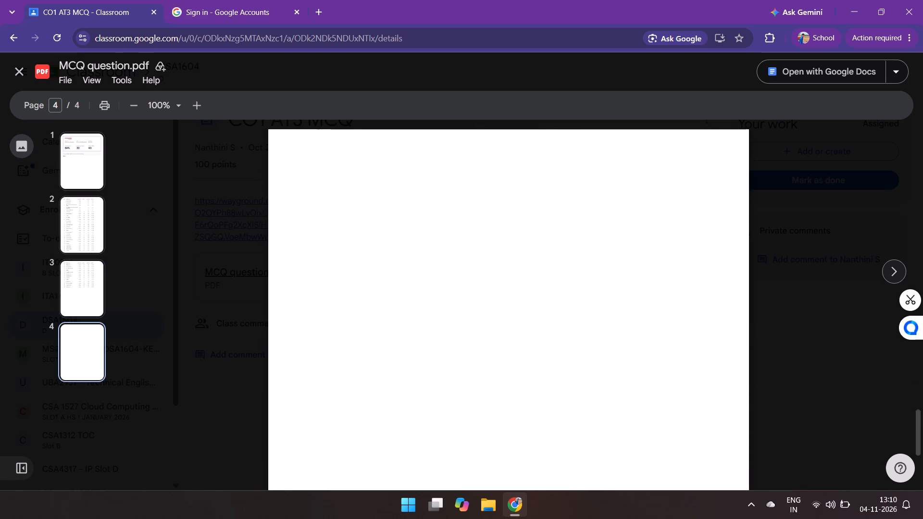
{"action": "scroll", "coordinate": [338, 331], "scroll_direction": "up", "scroll_amount": 11}
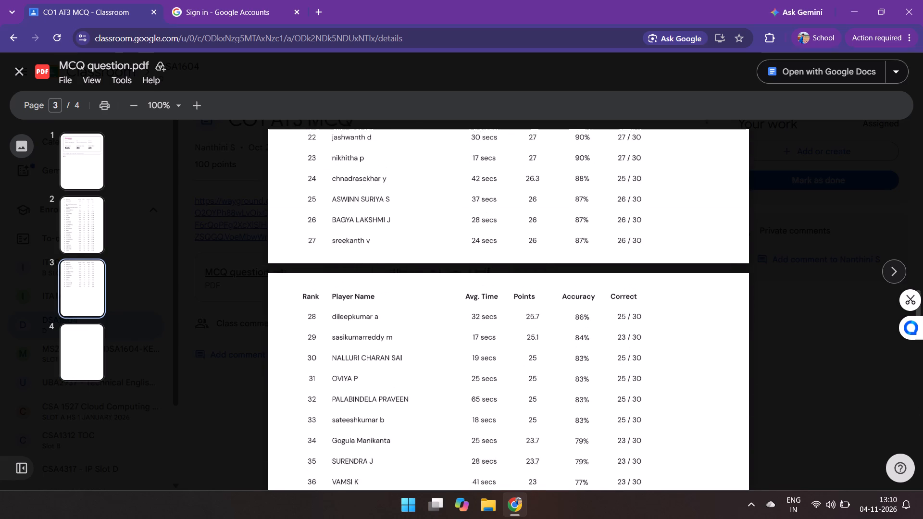
{"action": "scroll", "coordinate": [338, 331], "scroll_direction": "up", "scroll_amount": 6}
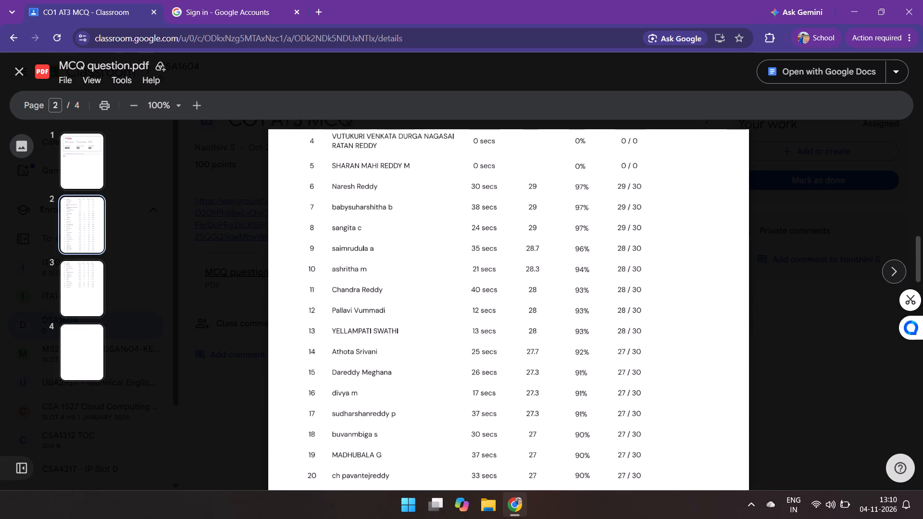
{"action": "scroll", "coordinate": [338, 331], "scroll_direction": "up", "scroll_amount": 2}
{"action": "scroll", "coordinate": [338, 331], "scroll_direction": "left", "scroll_amount": 1}
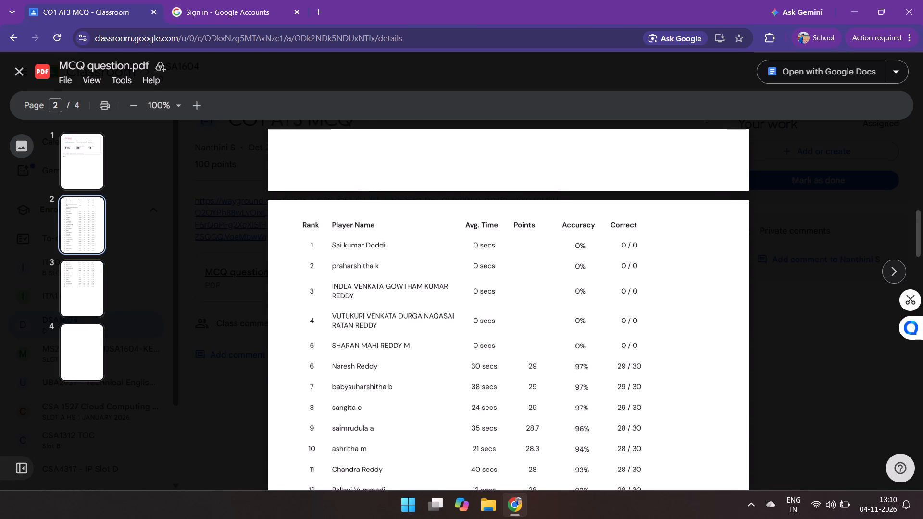
{"action": "scroll", "coordinate": [338, 331], "scroll_direction": "left", "scroll_amount": 1}
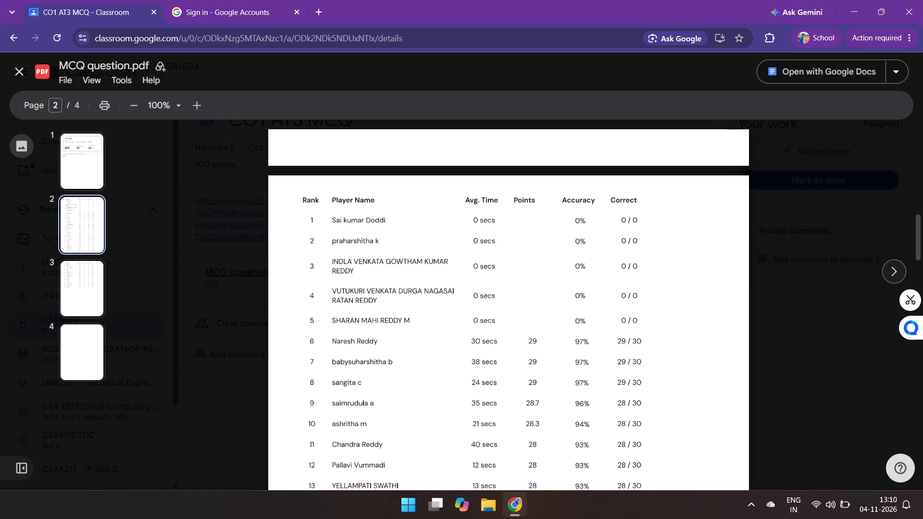
{"action": "scroll", "coordinate": [338, 331], "scroll_direction": "left", "scroll_amount": 1}
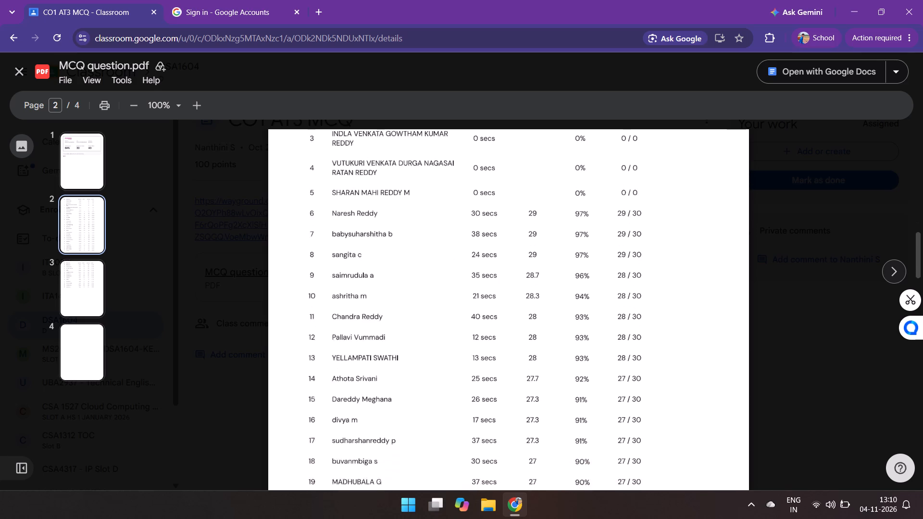
{"action": "scroll", "coordinate": [338, 331], "scroll_direction": "down", "scroll_amount": 17}
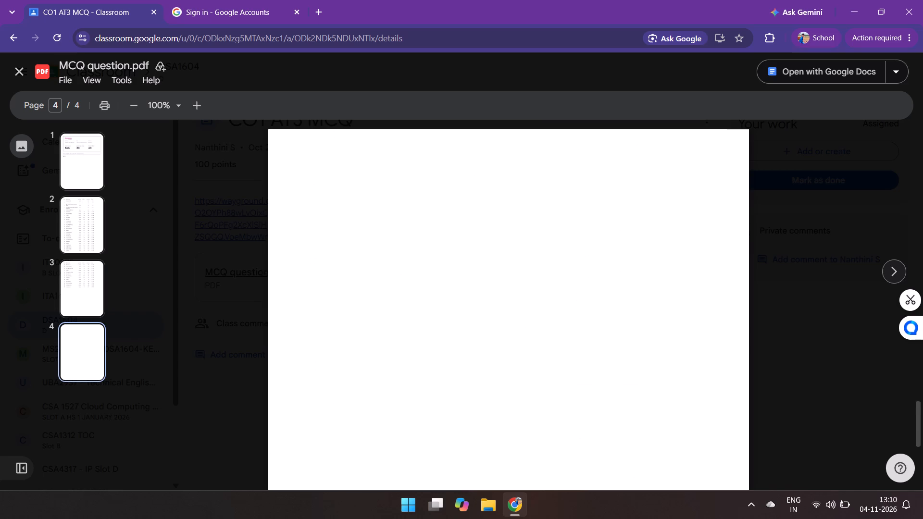
{"action": "scroll", "coordinate": [338, 331], "scroll_direction": "down", "scroll_amount": 5}
{"action": "scroll", "coordinate": [338, 331], "scroll_direction": "up", "scroll_amount": 12}
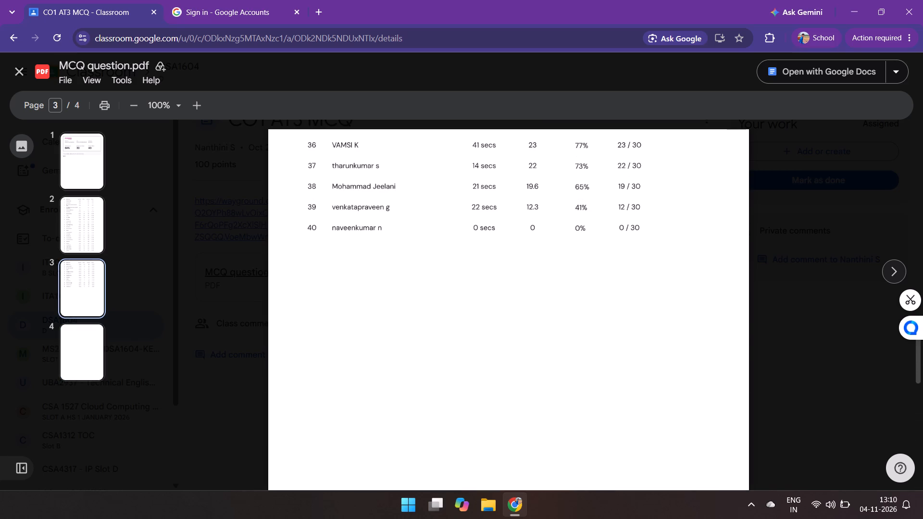
{"action": "scroll", "coordinate": [338, 331], "scroll_direction": "up", "scroll_amount": 4}
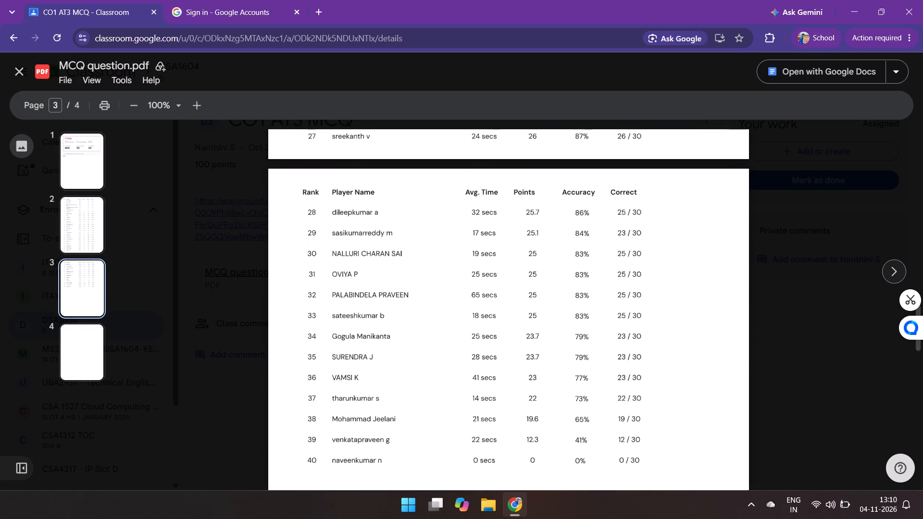
Go back through the player rankings in MCQ question.pdf and check the quiz summary on page 1.
{"action": "scroll", "coordinate": [338, 331], "scroll_direction": "up", "scroll_amount": 7}
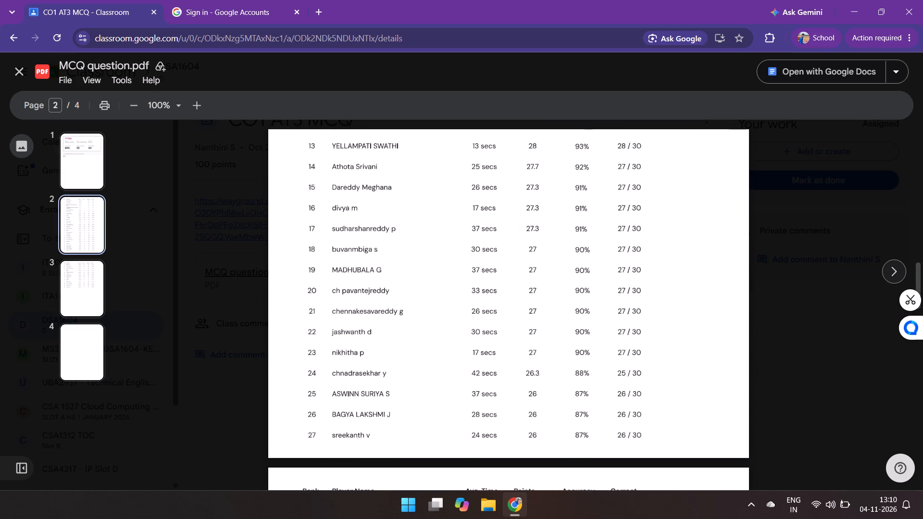
{"action": "scroll", "coordinate": [338, 331], "scroll_direction": "up", "scroll_amount": 6}
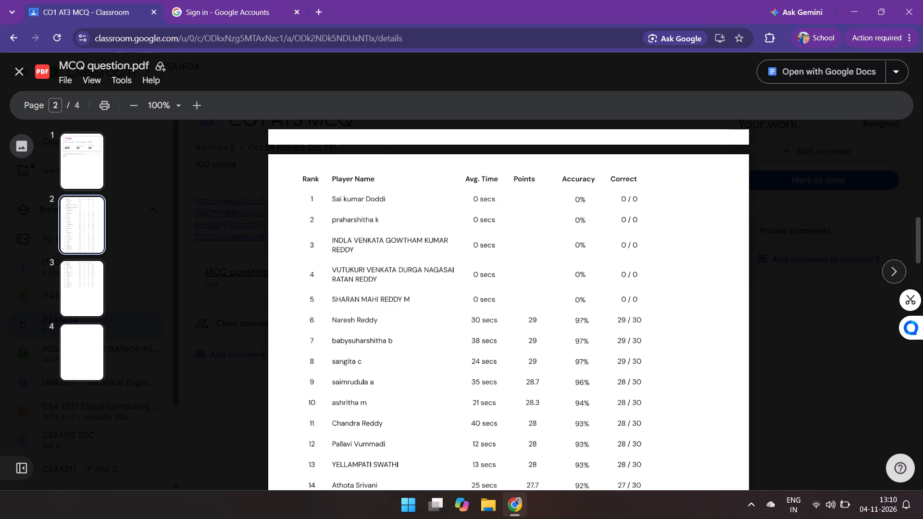
{"action": "scroll", "coordinate": [338, 331], "scroll_direction": "up", "scroll_amount": 2}
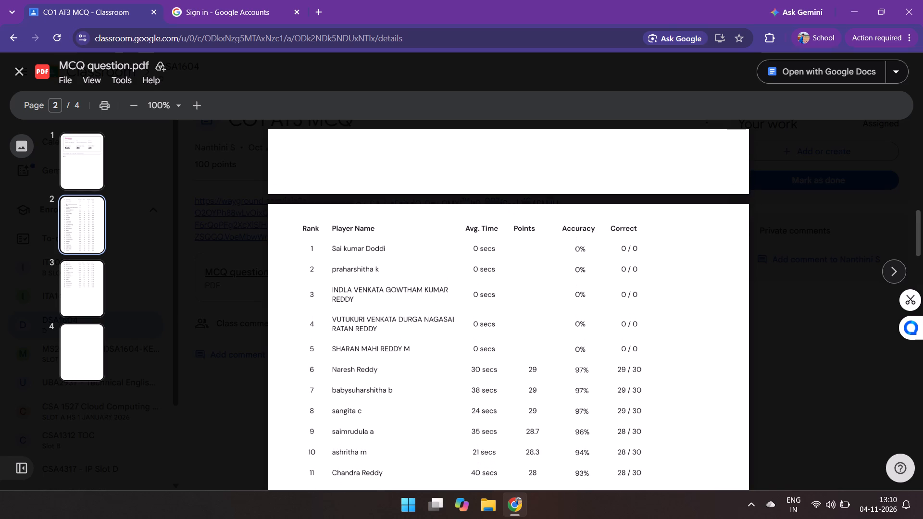
{"action": "scroll", "coordinate": [338, 331], "scroll_direction": "up", "scroll_amount": 6}
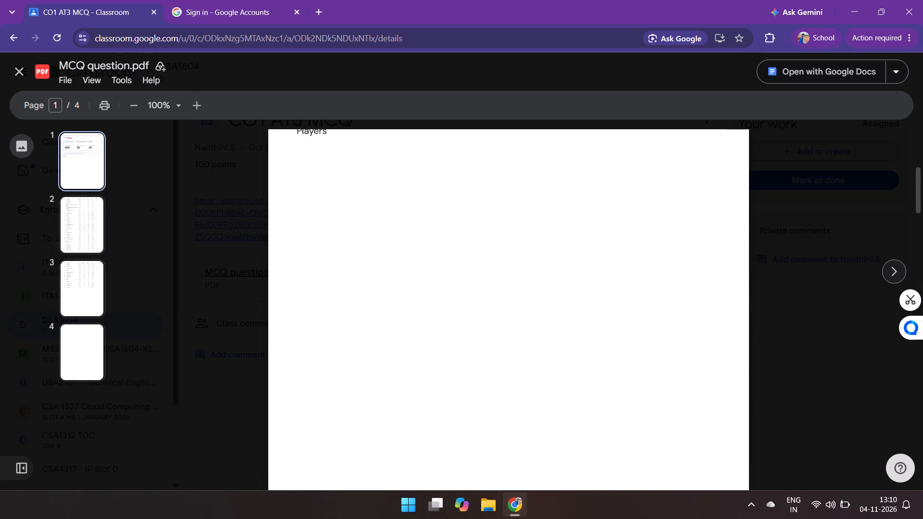
{"action": "scroll", "coordinate": [338, 331], "scroll_direction": "up", "scroll_amount": 5}
Read through the player results table on pages 2 and 3, comparing average time, points, accuracy and correct answers.
{"action": "scroll", "coordinate": [338, 331], "scroll_direction": "down", "scroll_amount": 2}
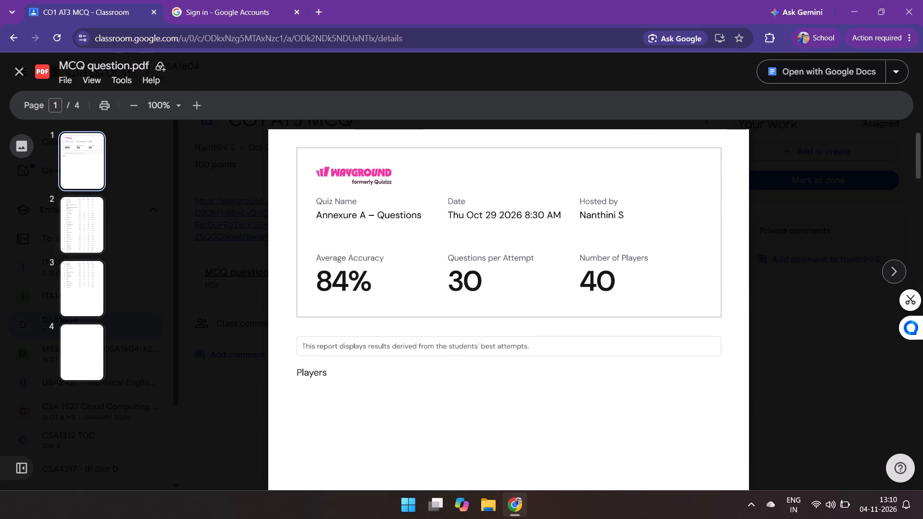
{"action": "scroll", "coordinate": [338, 331], "scroll_direction": "down", "scroll_amount": 7}
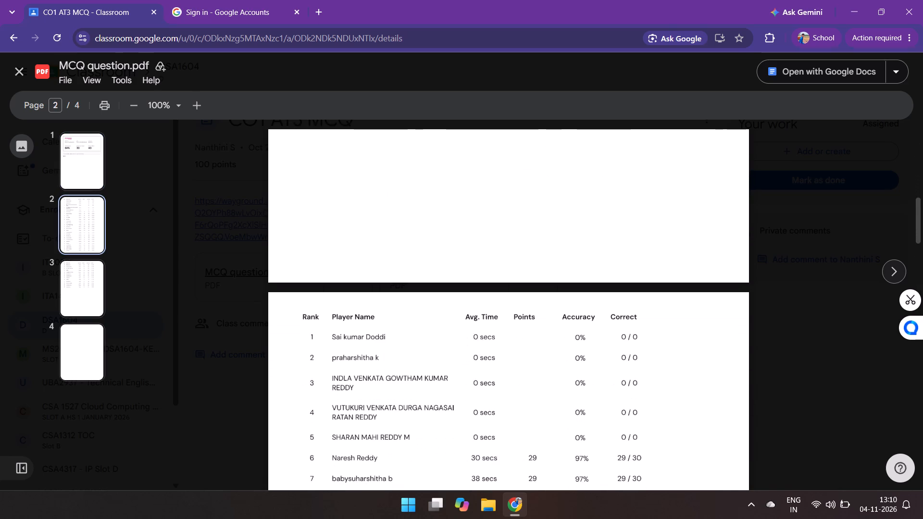
{"action": "scroll", "coordinate": [338, 331], "scroll_direction": "down", "scroll_amount": 5}
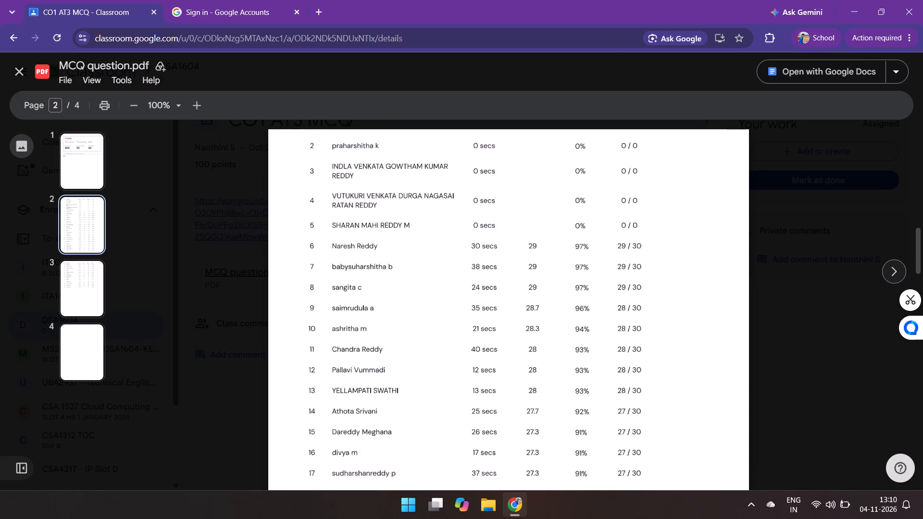
{"action": "scroll", "coordinate": [338, 331], "scroll_direction": "down", "scroll_amount": 3}
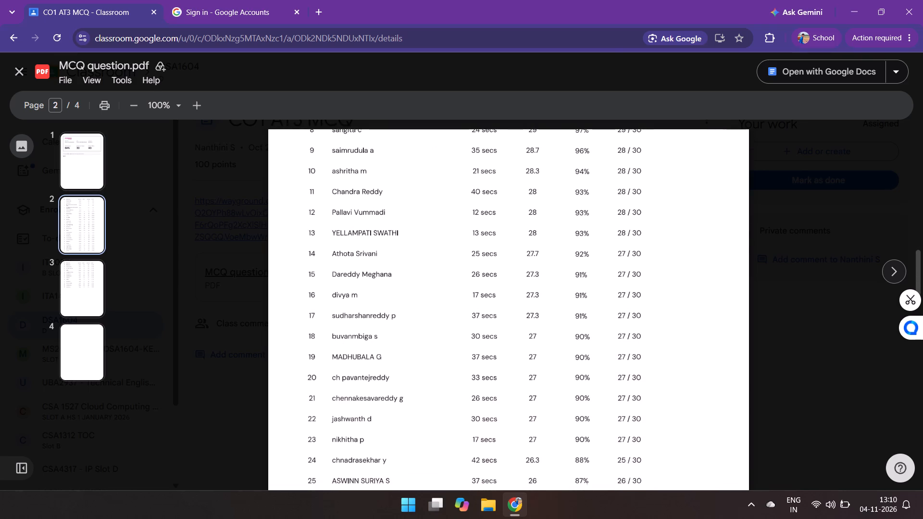
{"action": "scroll", "coordinate": [338, 331], "scroll_direction": "down", "scroll_amount": 3}
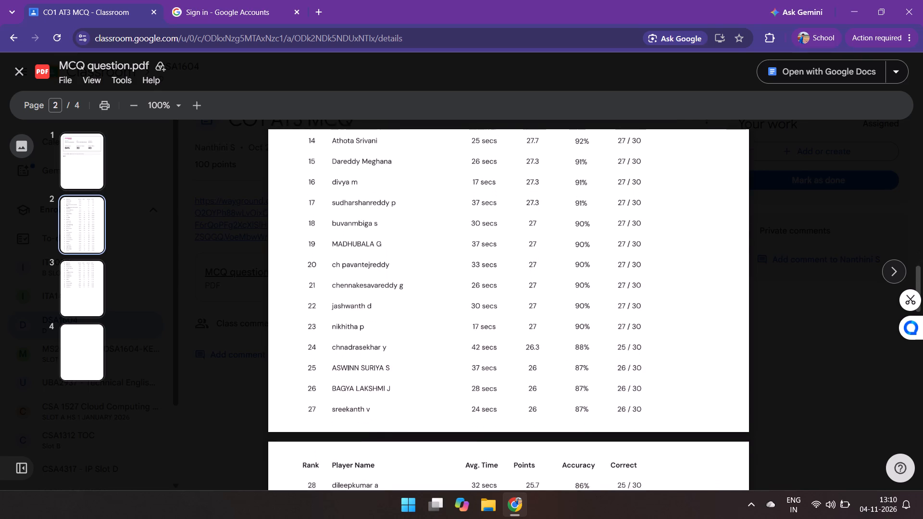
{"action": "scroll", "coordinate": [338, 331], "scroll_direction": "down", "scroll_amount": 1}
{"action": "scroll", "coordinate": [338, 331], "scroll_direction": "right", "scroll_amount": 4}
{"action": "scroll", "coordinate": [338, 331], "scroll_direction": "down", "scroll_amount": 3}
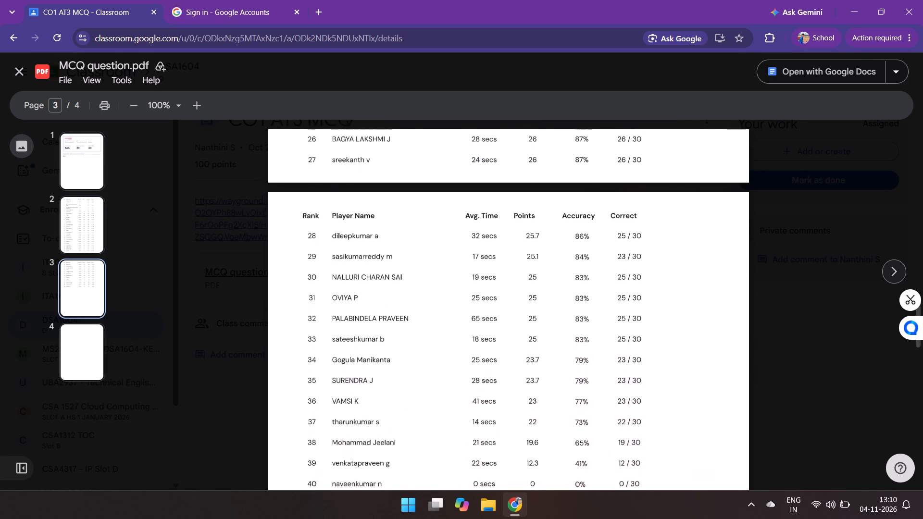
{"action": "scroll", "coordinate": [338, 331], "scroll_direction": "down", "scroll_amount": 1}
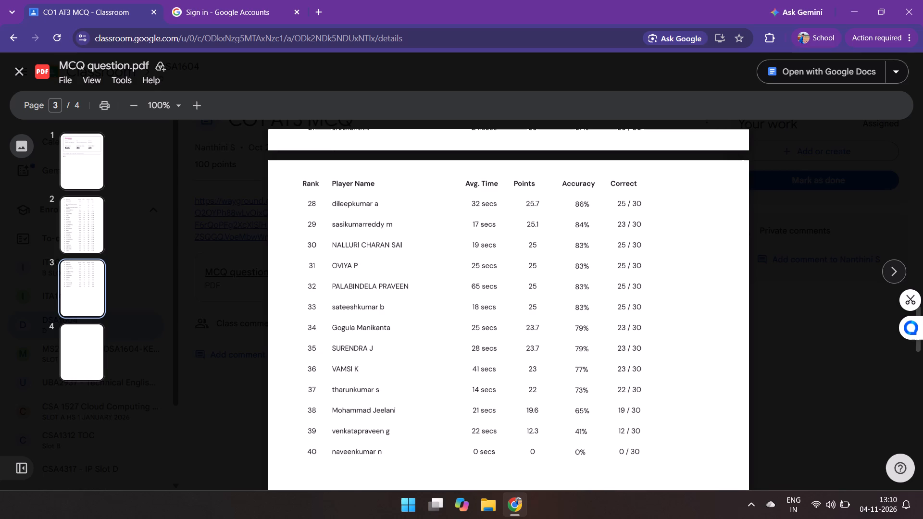
Recheck the player results and the quiz summary across the pages, and close MCQ question.pdf.
{"action": "scroll", "coordinate": [624, 384], "scroll_direction": "up", "scroll_amount": 1}
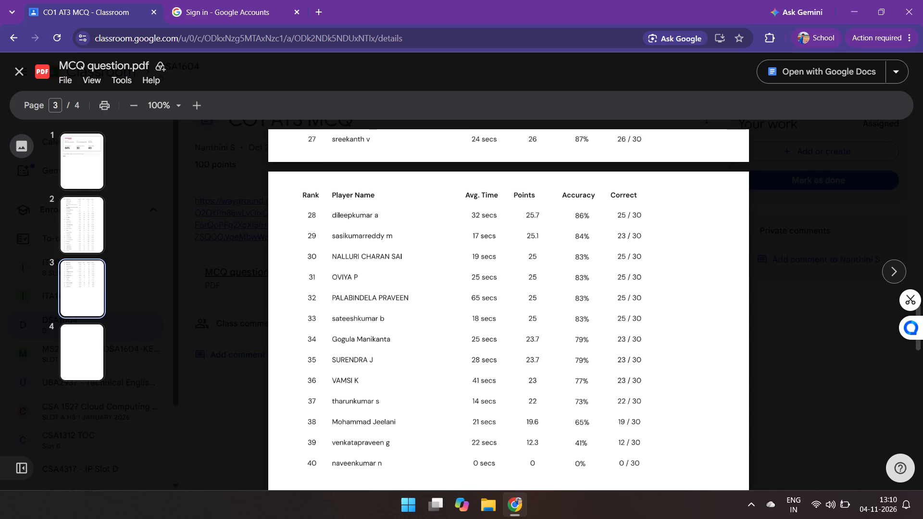
{"action": "scroll", "coordinate": [624, 384], "scroll_direction": "up", "scroll_amount": 3}
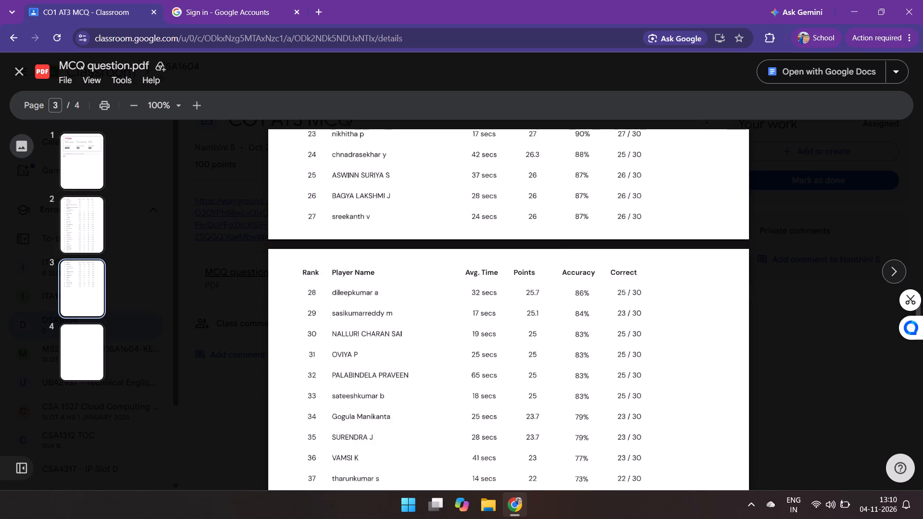
{"action": "scroll", "coordinate": [624, 384], "scroll_direction": "up", "scroll_amount": 5}
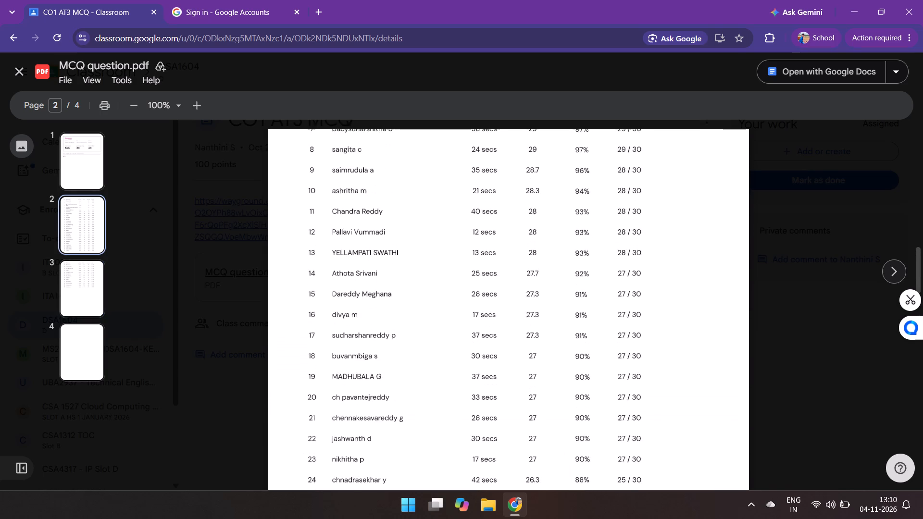
{"action": "scroll", "coordinate": [624, 384], "scroll_direction": "up", "scroll_amount": 4}
{"action": "scroll", "coordinate": [624, 384], "scroll_direction": "down", "scroll_amount": 3}
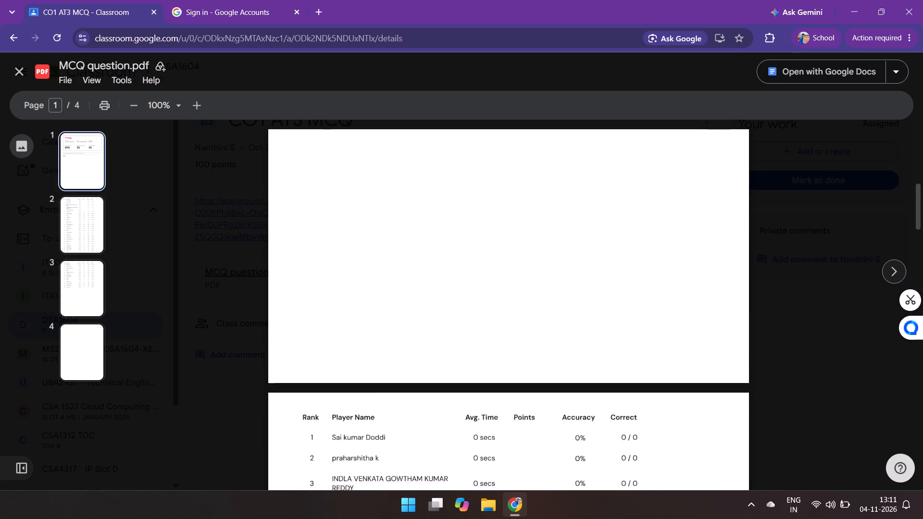
{"action": "scroll", "coordinate": [624, 384], "scroll_direction": "down", "scroll_amount": 2}
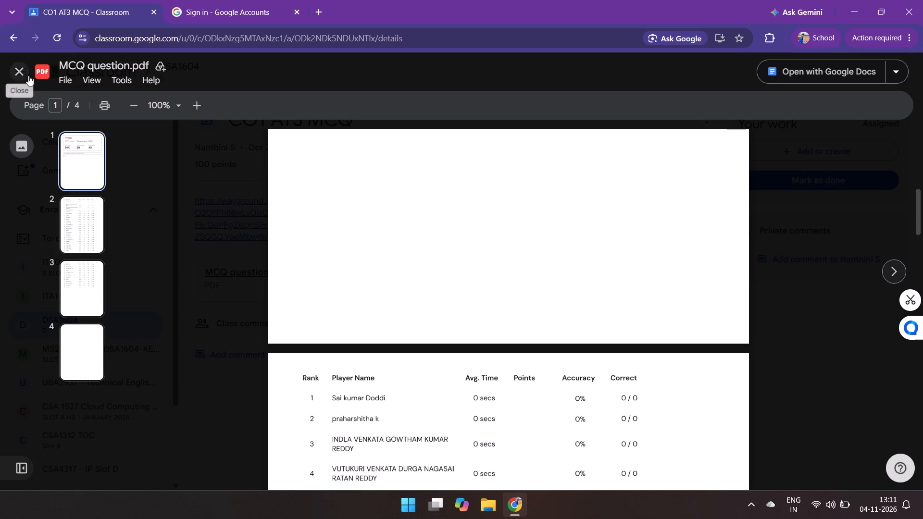
{"action": "scroll", "coordinate": [274, 284], "scroll_direction": "up", "scroll_amount": 8}
{"action": "scroll", "coordinate": [274, 284], "scroll_direction": "down", "scroll_amount": 5}
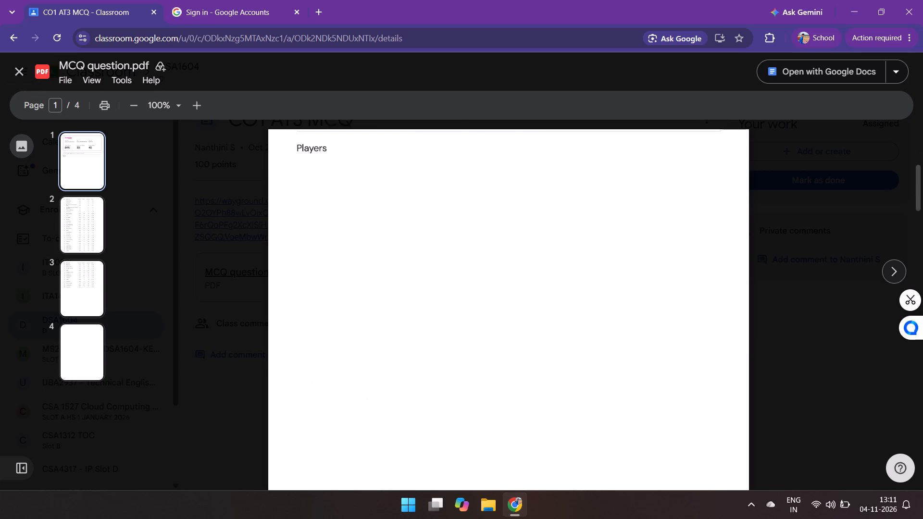
{"action": "scroll", "coordinate": [274, 284], "scroll_direction": "down", "scroll_amount": 10}
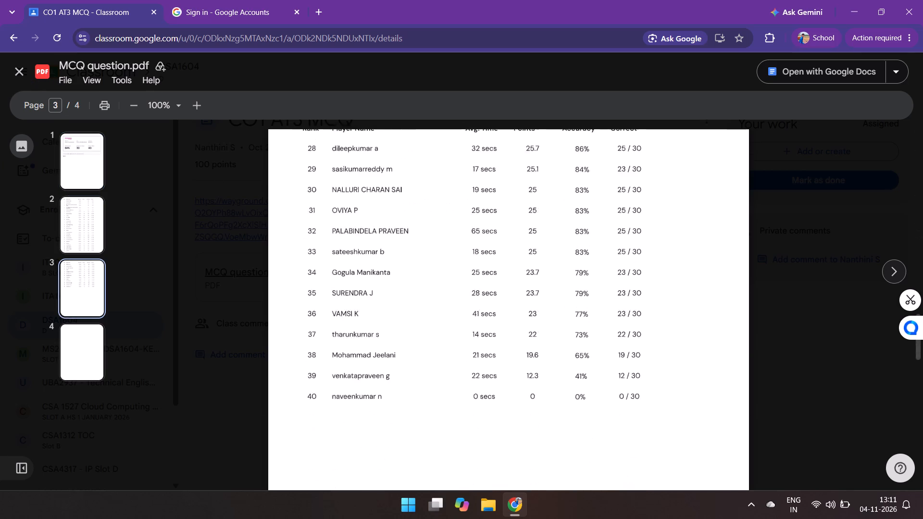
{"action": "scroll", "coordinate": [274, 284], "scroll_direction": "down", "scroll_amount": 11}
{"action": "scroll", "coordinate": [274, 284], "scroll_direction": "up", "scroll_amount": 14}
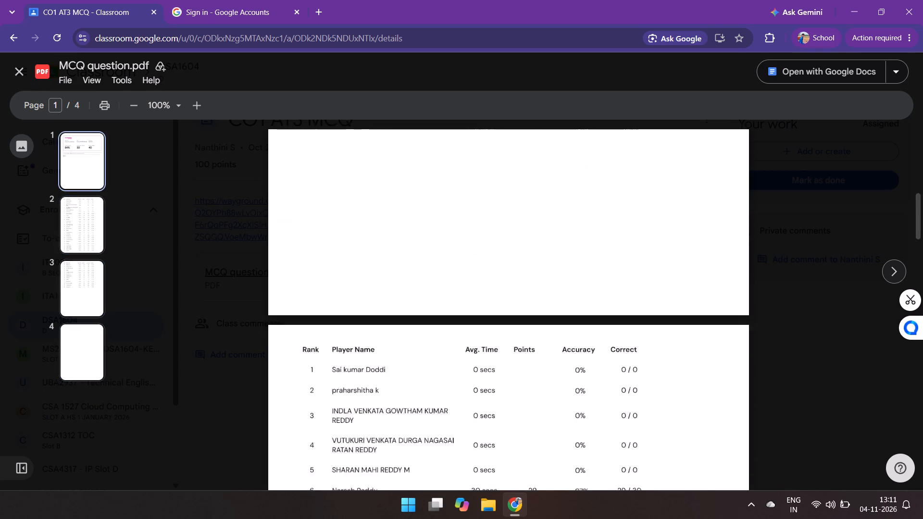
{"action": "left_click", "coordinate": [19, 70]}
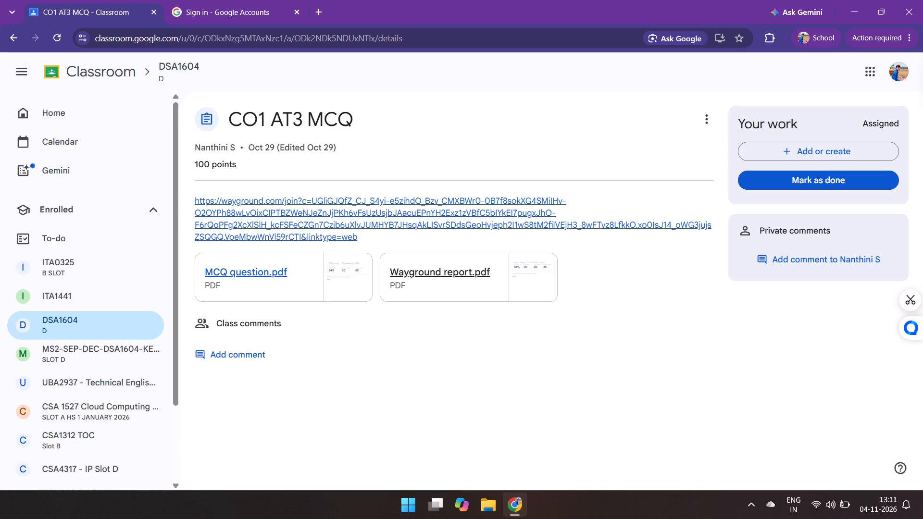
Open the attached Wayground report.pdf and examine the per-question time, accuracy and response figures on pages 2 and 3.
{"action": "left_click", "coordinate": [440, 270]}
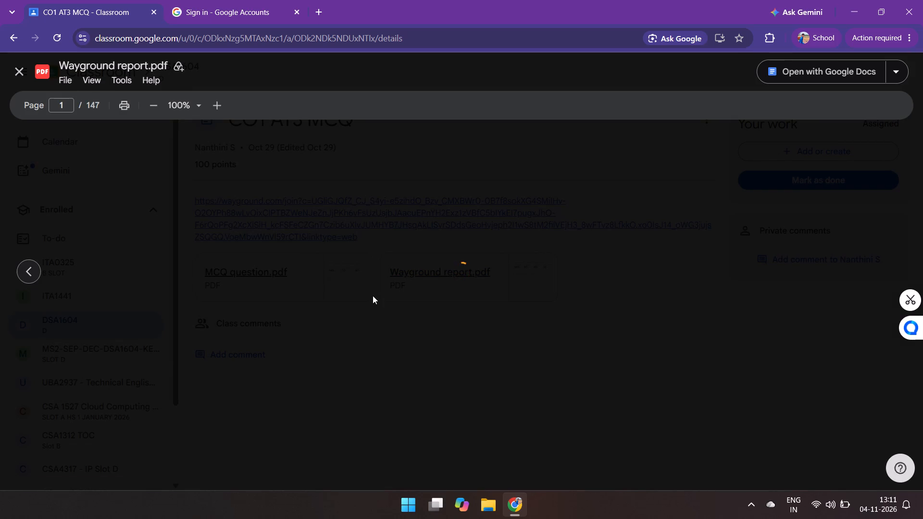
{"action": "scroll", "coordinate": [373, 296], "scroll_direction": "down", "scroll_amount": 5}
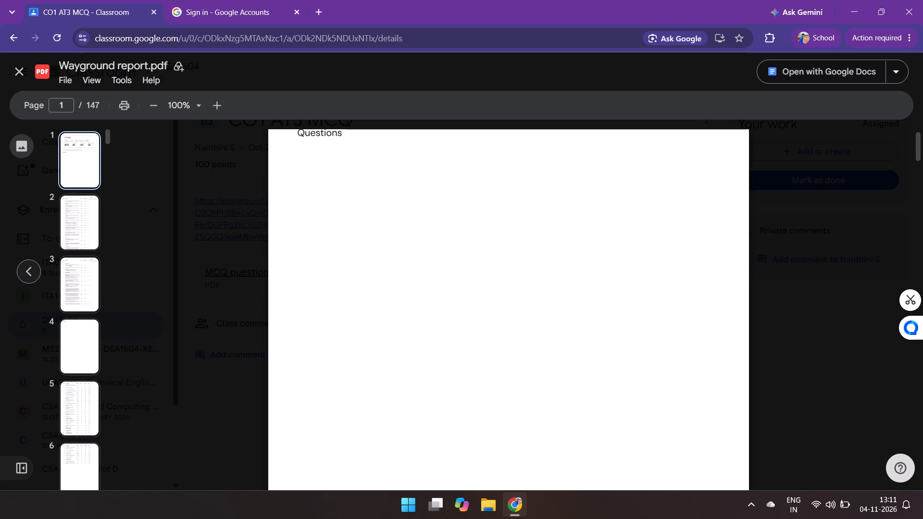
{"action": "left_click", "coordinate": [86, 211]}
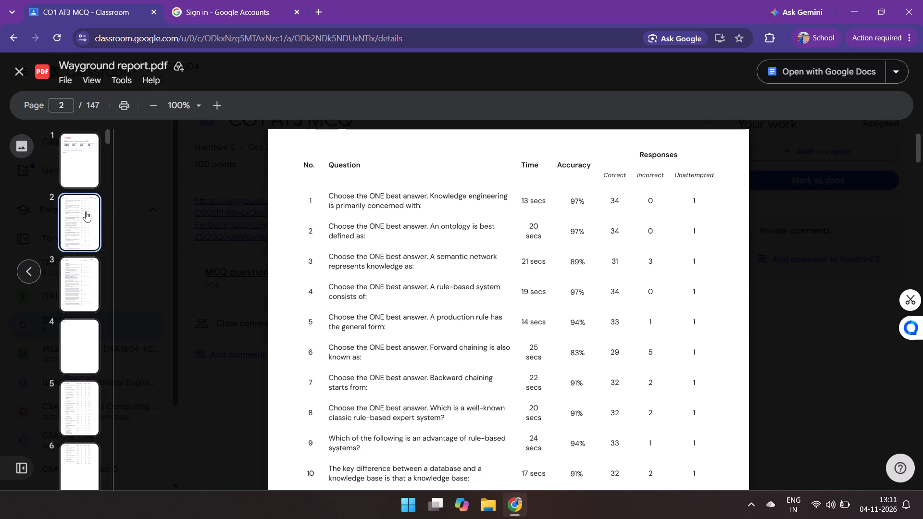
{"action": "scroll", "coordinate": [321, 337], "scroll_direction": "down", "scroll_amount": 7}
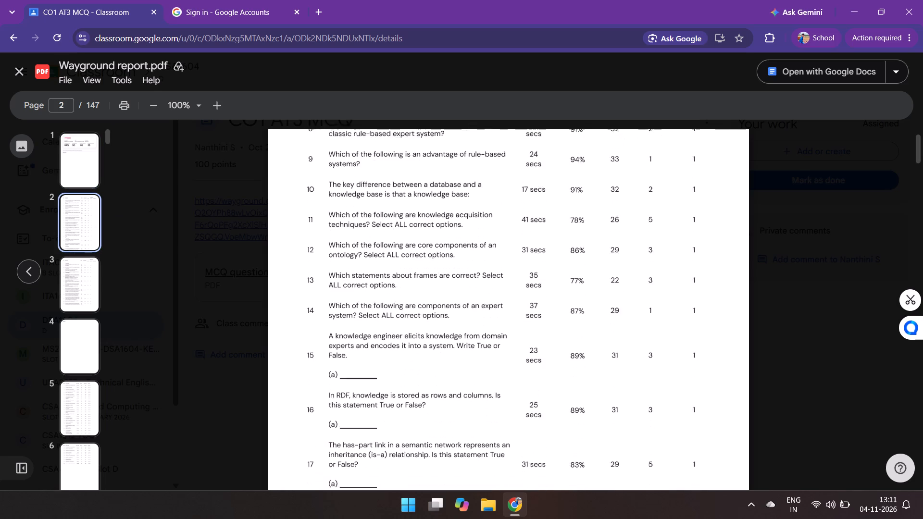
{"action": "scroll", "coordinate": [321, 337], "scroll_direction": "down", "scroll_amount": 2}
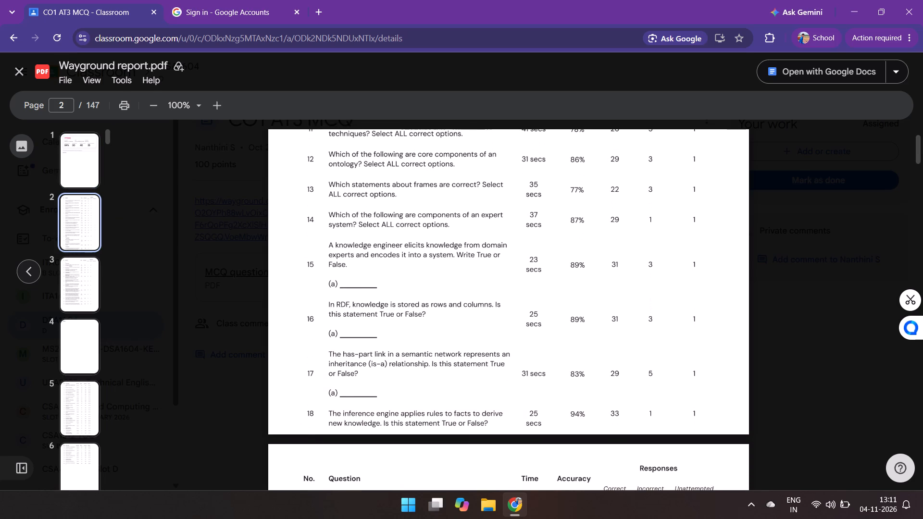
{"action": "scroll", "coordinate": [321, 337], "scroll_direction": "down", "scroll_amount": 8}
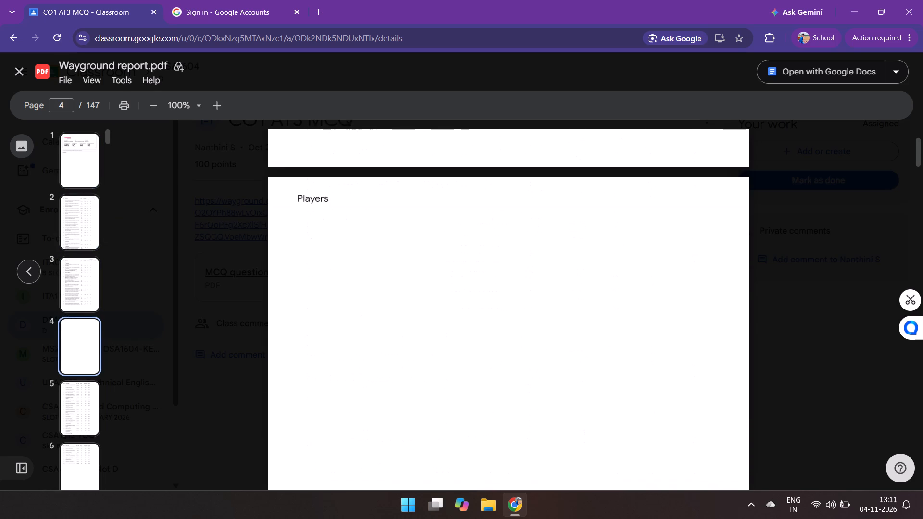
Examine the Players table on pages 5 and 6 of the report, continuing to the first individual student report on page 7.
{"action": "scroll", "coordinate": [321, 337], "scroll_direction": "down", "scroll_amount": 5}
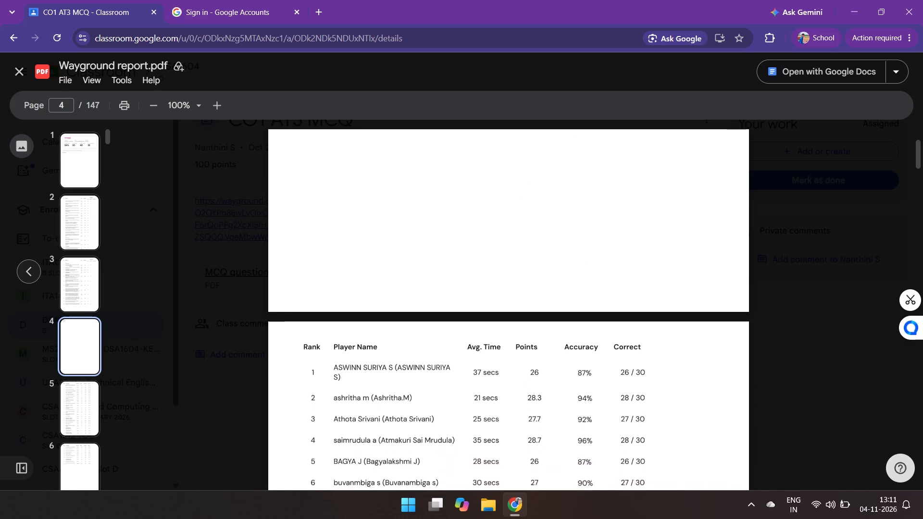
{"action": "scroll", "coordinate": [321, 337], "scroll_direction": "down", "scroll_amount": 4}
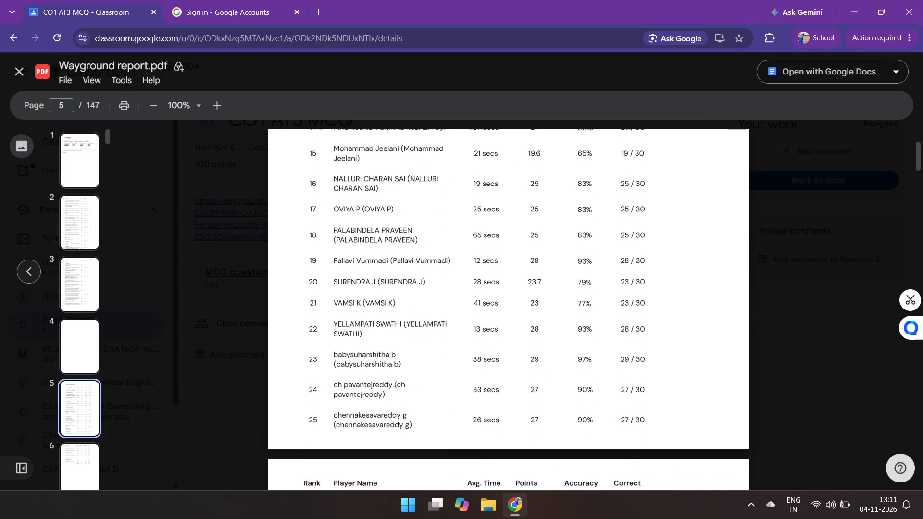
{"action": "scroll", "coordinate": [321, 337], "scroll_direction": "up", "scroll_amount": 5}
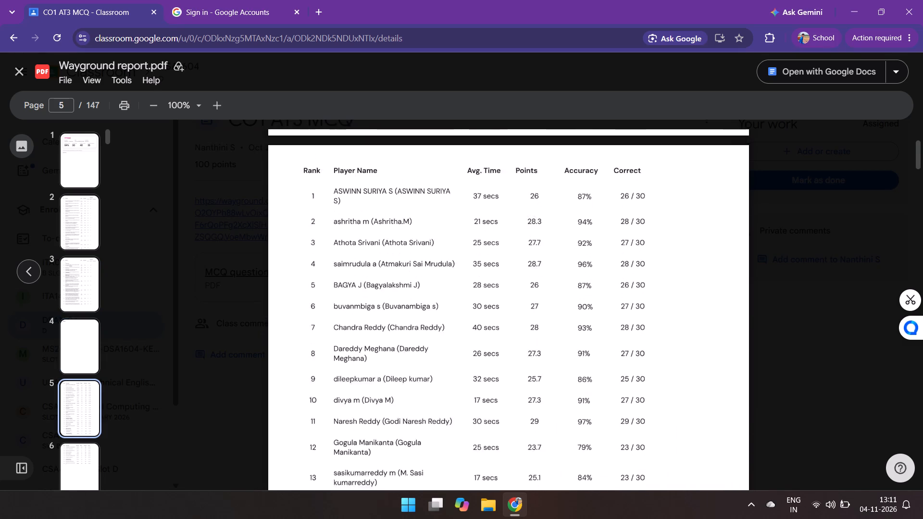
{"action": "scroll", "coordinate": [321, 337], "scroll_direction": "up", "scroll_amount": 1}
{"action": "scroll", "coordinate": [321, 337], "scroll_direction": "down", "scroll_amount": 4}
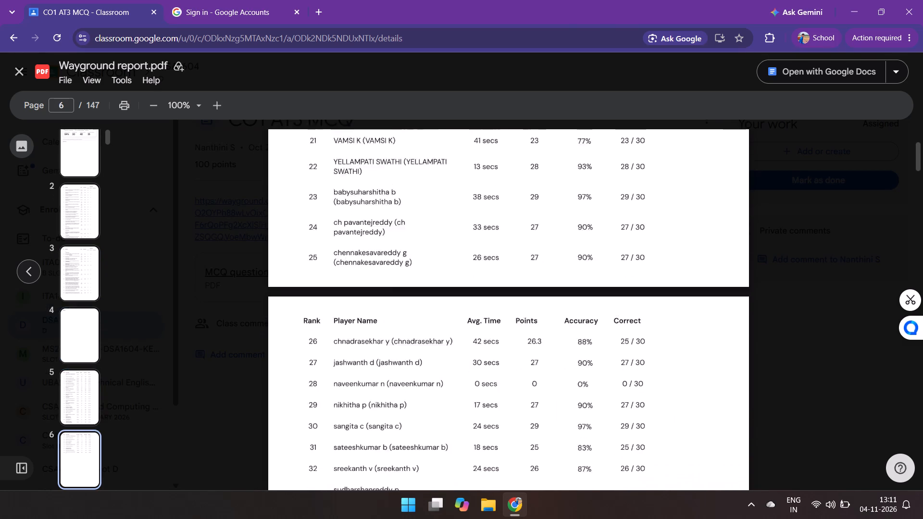
{"action": "scroll", "coordinate": [321, 337], "scroll_direction": "down", "scroll_amount": 5}
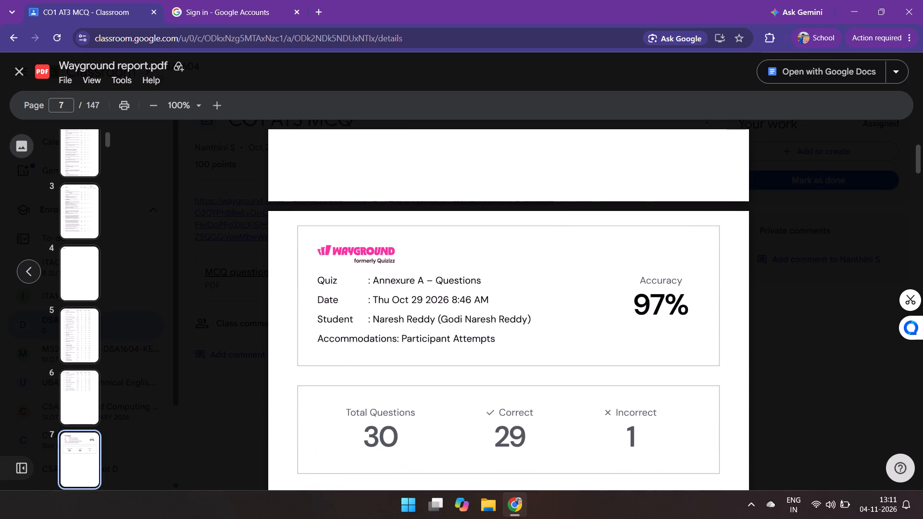
Review the report's player results and per-question accuracy again, working back from page 7 to page 1.
{"action": "scroll", "coordinate": [321, 337], "scroll_direction": "up", "scroll_amount": 16}
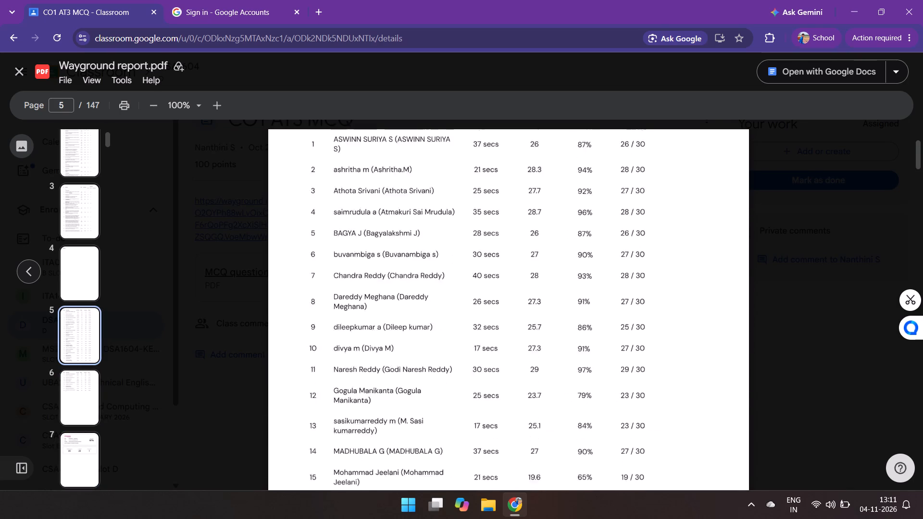
{"action": "scroll", "coordinate": [321, 337], "scroll_direction": "up", "scroll_amount": 8}
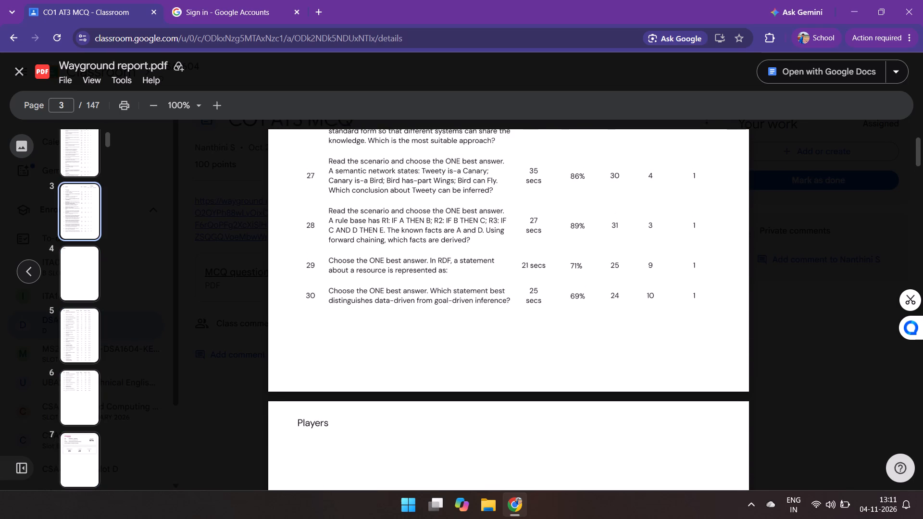
{"action": "scroll", "coordinate": [321, 337], "scroll_direction": "up", "scroll_amount": 6}
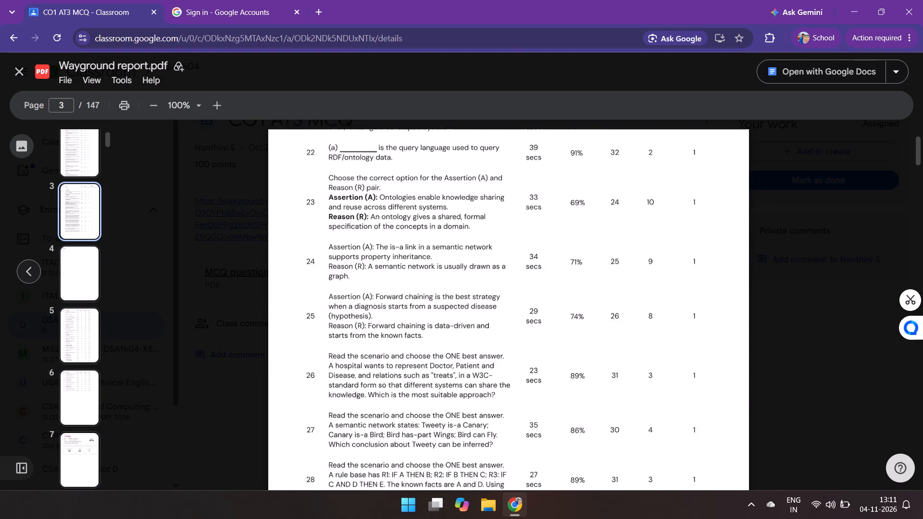
{"action": "scroll", "coordinate": [321, 337], "scroll_direction": "up", "scroll_amount": 14}
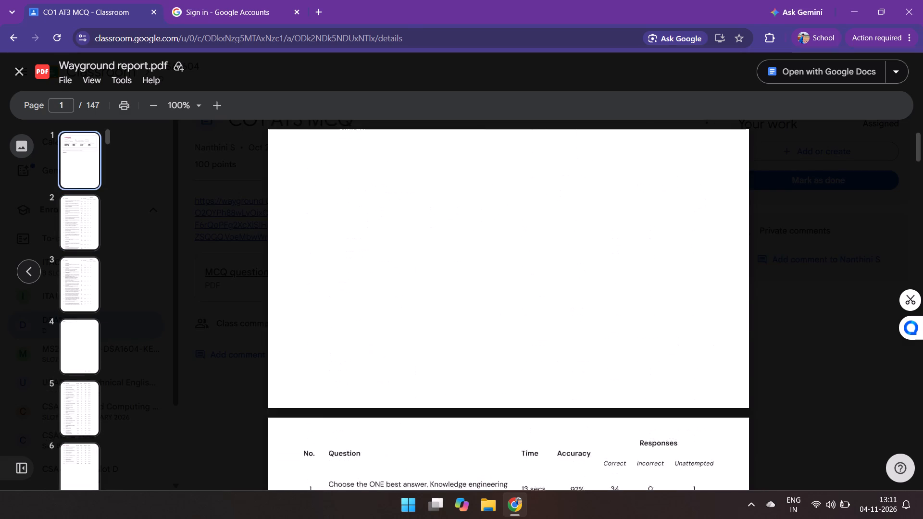
Open the Wayground report's printable version and save it to the Downloads folder as Wayground report.pdf.
{"action": "scroll", "coordinate": [321, 337], "scroll_direction": "up", "scroll_amount": 3}
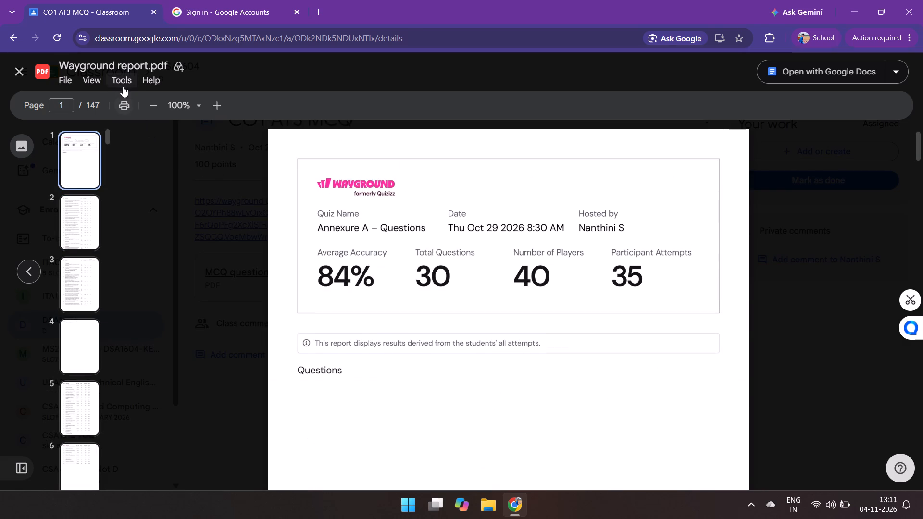
{"action": "left_click", "coordinate": [125, 99]}
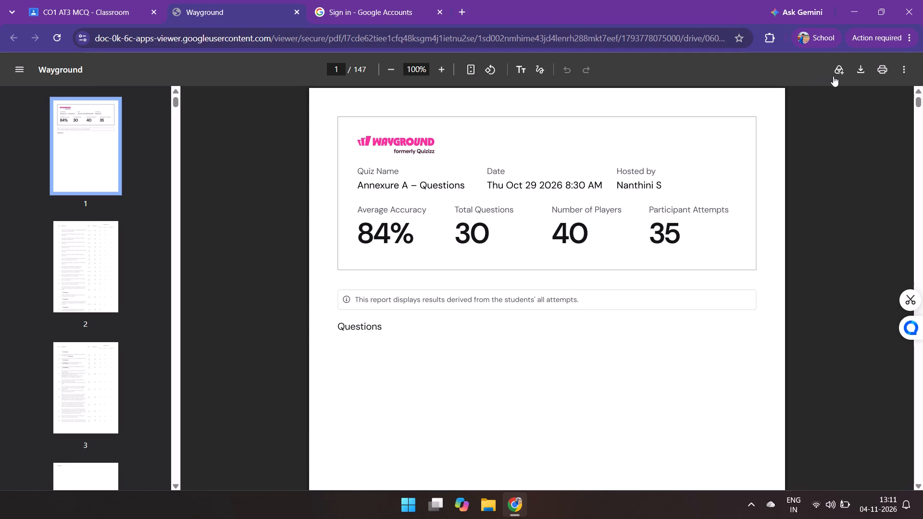
{"action": "left_click", "coordinate": [855, 70]}
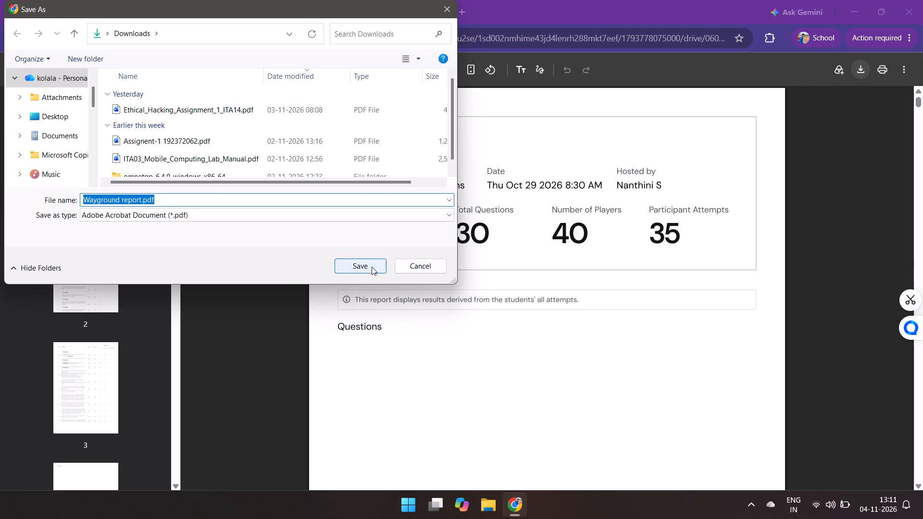
{"action": "left_click", "coordinate": [372, 267]}
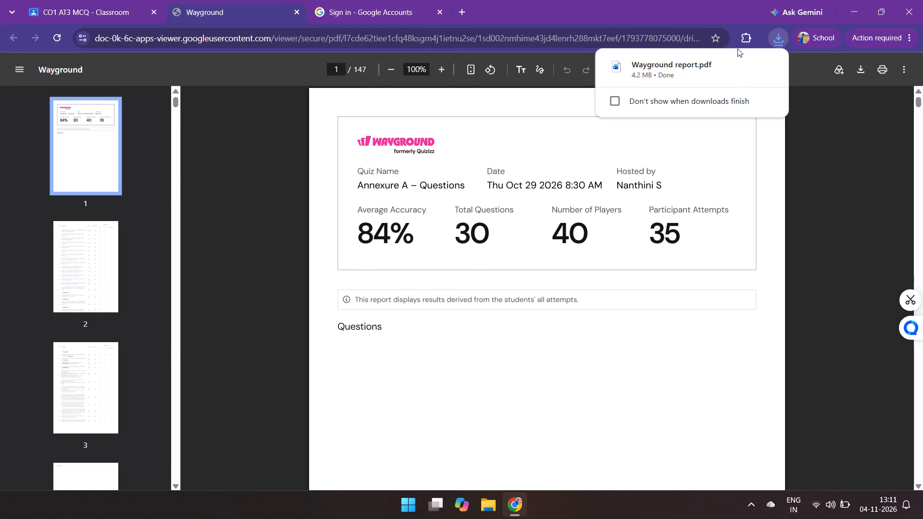
Show the downloaded Wayground report.pdf in its folder in File Explorer and open the file.
{"action": "left_click", "coordinate": [743, 72]}
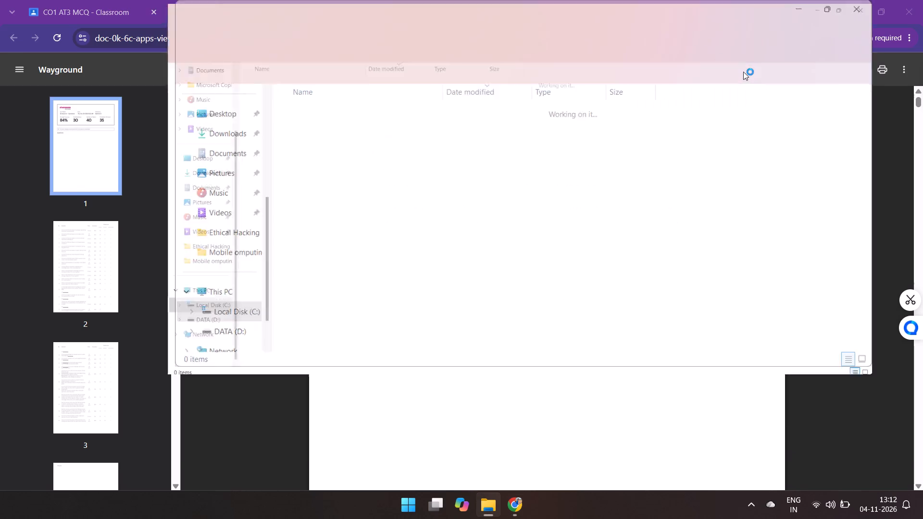
{"action": "double_click", "coordinate": [298, 119]}
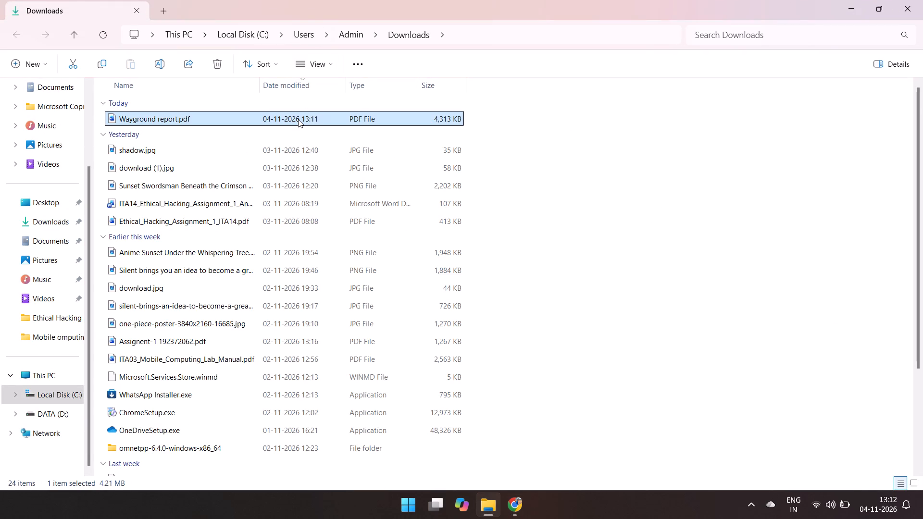
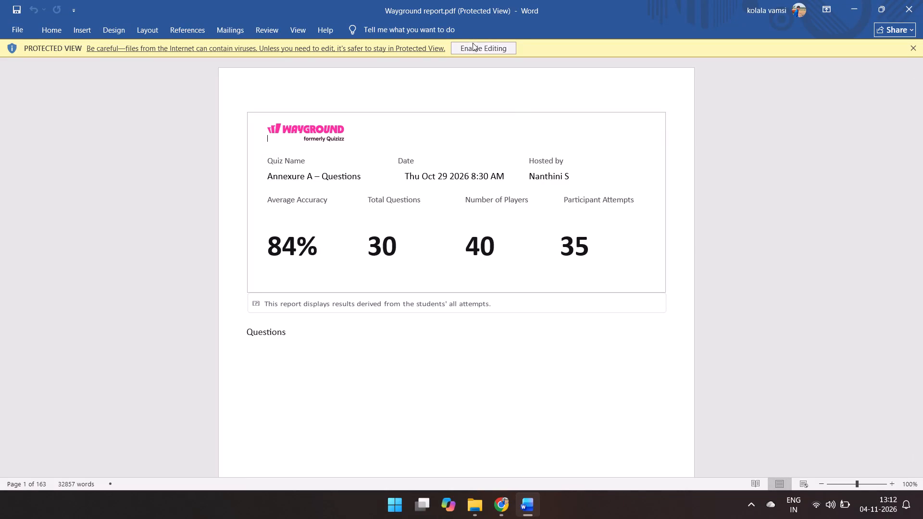
Enable editing of the protected Wayground report.pdf so that Word converts it into an editable document.
{"action": "left_click", "coordinate": [476, 45]}
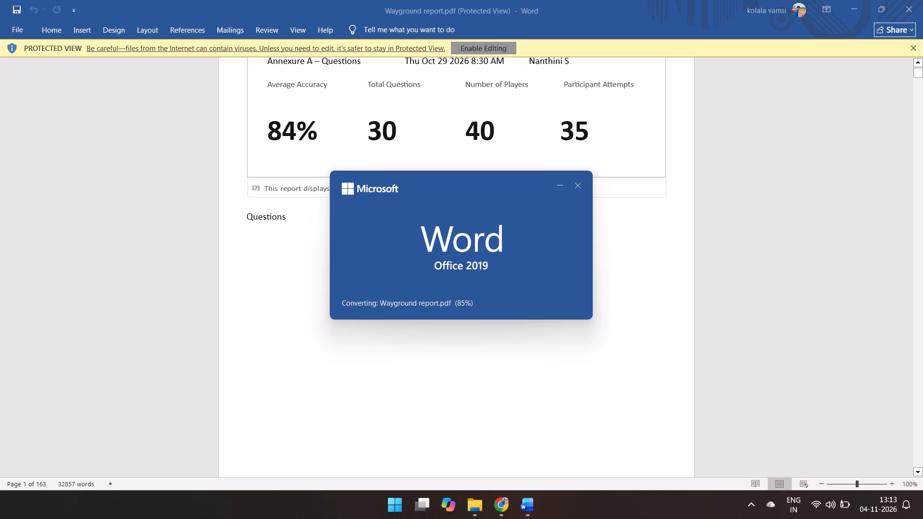
{"action": "scroll", "coordinate": [523, 359], "scroll_direction": "up", "scroll_amount": 9}
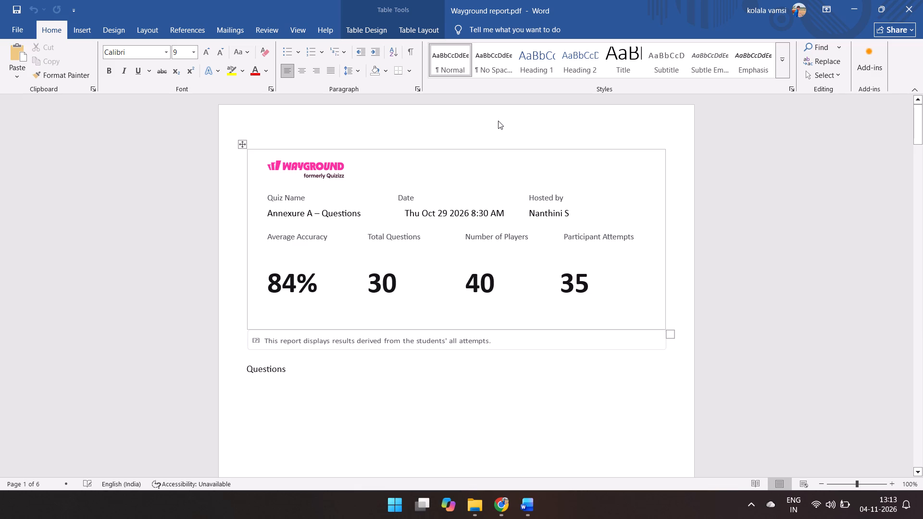
Look over the converted report's summary block, Questions heading and following pages, then return to the first page.
{"action": "scroll", "coordinate": [498, 121], "scroll_direction": "down", "scroll_amount": 2}
{"action": "scroll", "coordinate": [461, 356], "scroll_direction": "down", "scroll_amount": 2}
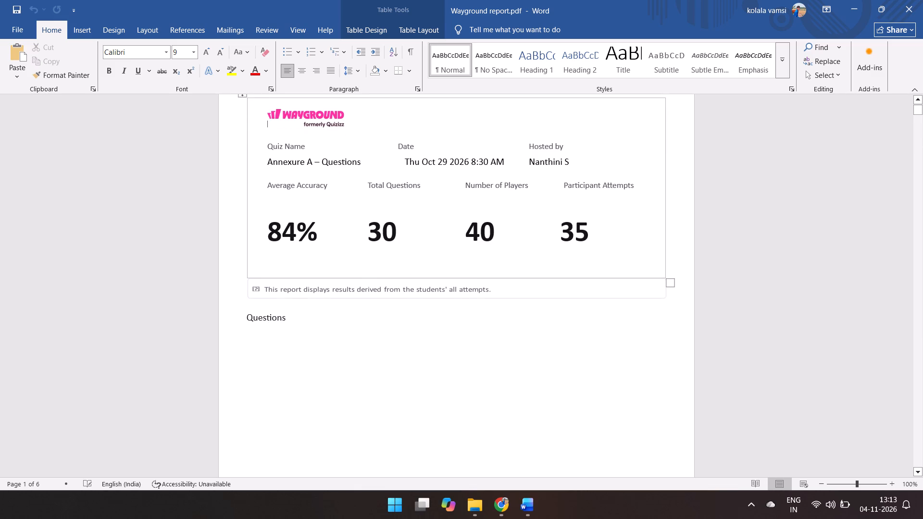
{"action": "left_click", "coordinate": [391, 392]}
{"action": "scroll", "coordinate": [391, 392], "scroll_direction": "up", "scroll_amount": 1}
{"action": "scroll", "coordinate": [391, 392], "scroll_direction": "down", "scroll_amount": 8}
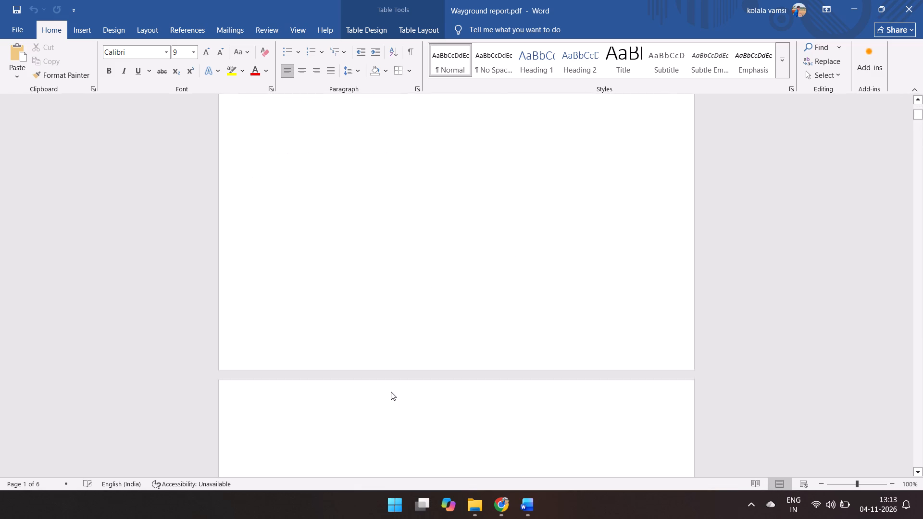
{"action": "scroll", "coordinate": [391, 392], "scroll_direction": "down", "scroll_amount": 11}
{"action": "scroll", "coordinate": [391, 392], "scroll_direction": "up", "scroll_amount": 4}
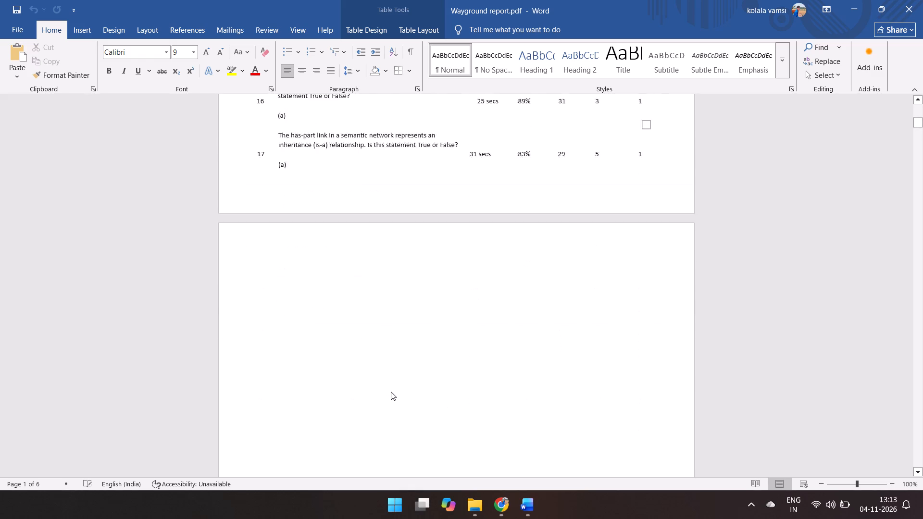
{"action": "scroll", "coordinate": [391, 392], "scroll_direction": "up", "scroll_amount": 10}
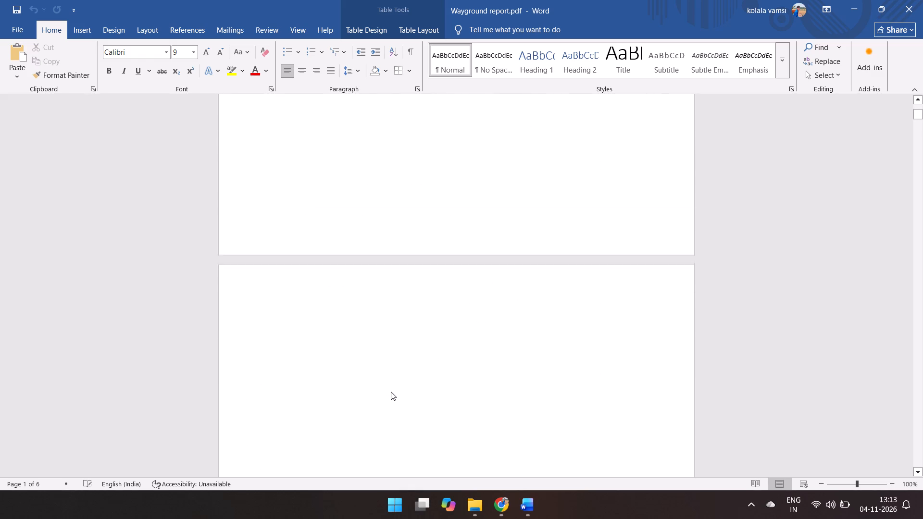
{"action": "scroll", "coordinate": [391, 392], "scroll_direction": "up", "scroll_amount": 7}
{"action": "scroll", "coordinate": [391, 392], "scroll_direction": "down", "scroll_amount": 7}
{"action": "scroll", "coordinate": [391, 392], "scroll_direction": "up", "scroll_amount": 5}
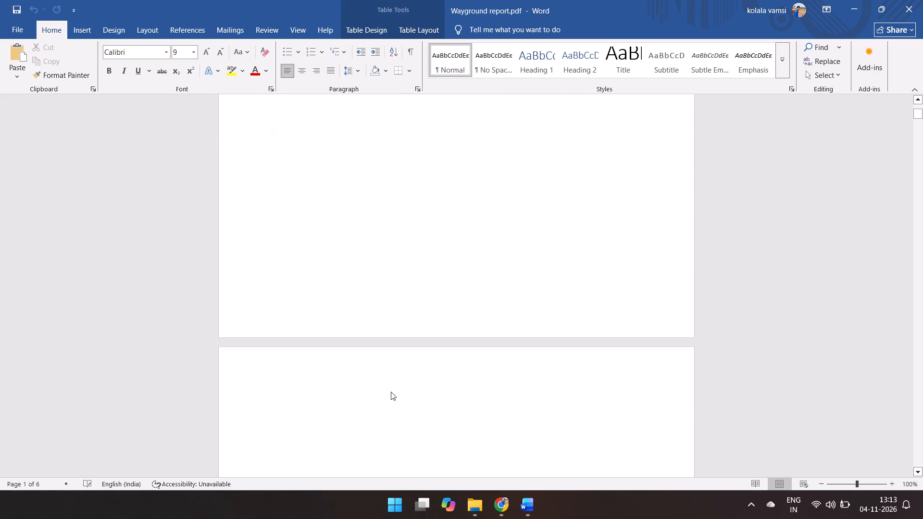
{"action": "scroll", "coordinate": [391, 392], "scroll_direction": "up", "scroll_amount": 5}
Examine the converted Questions table, including each question's time, accuracy and response columns, starting from question 1.
{"action": "scroll", "coordinate": [391, 392], "scroll_direction": "down", "scroll_amount": 9}
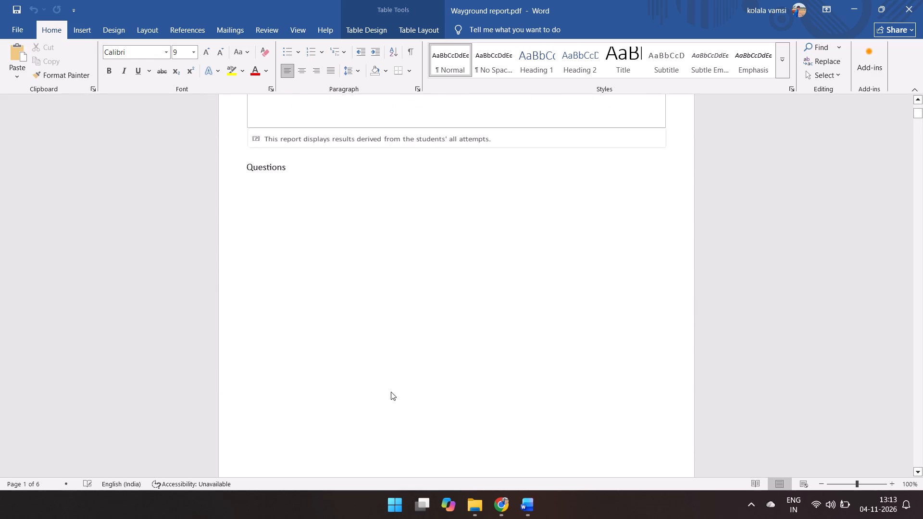
{"action": "scroll", "coordinate": [391, 392], "scroll_direction": "down", "scroll_amount": 12}
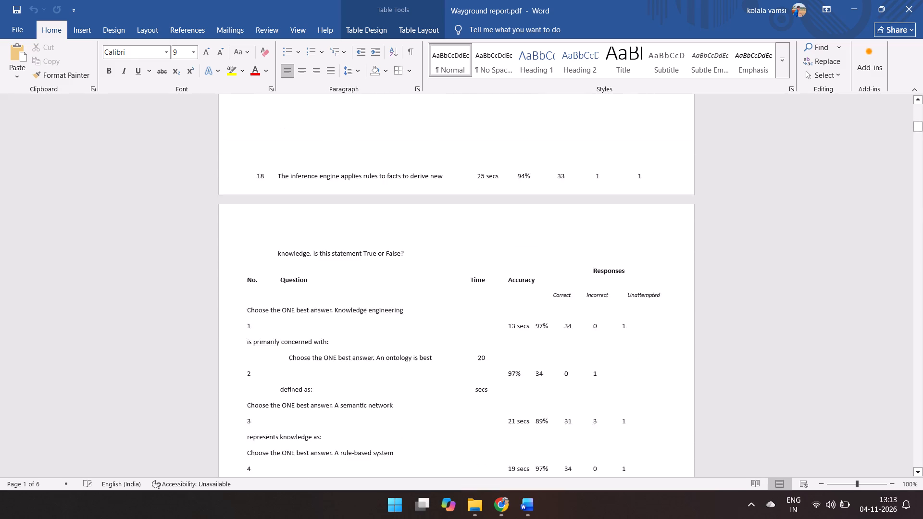
{"action": "scroll", "coordinate": [391, 392], "scroll_direction": "up", "scroll_amount": 10}
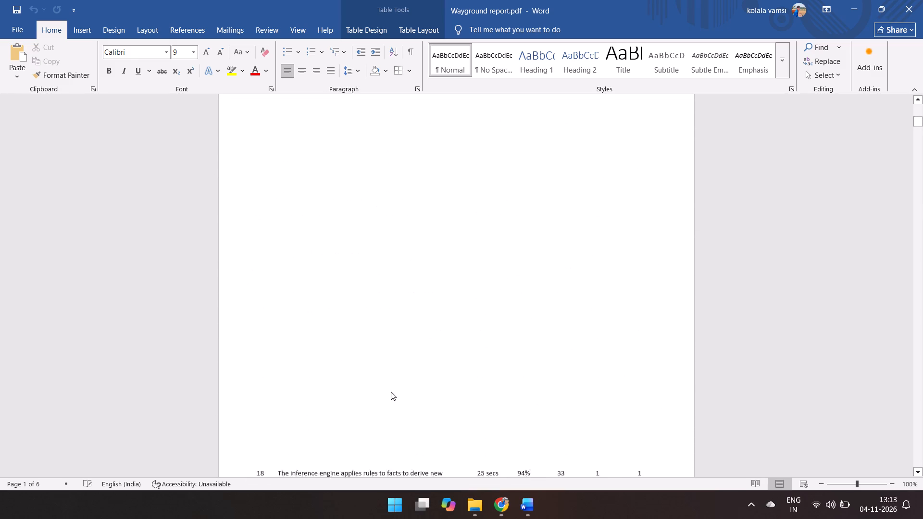
{"action": "scroll", "coordinate": [391, 392], "scroll_direction": "down", "scroll_amount": 4}
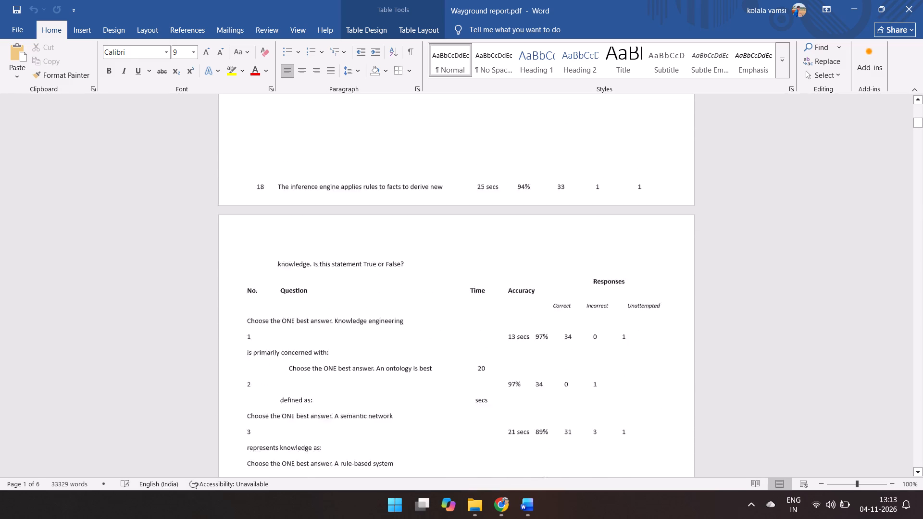
{"action": "scroll", "coordinate": [391, 392], "scroll_direction": "down", "scroll_amount": 1}
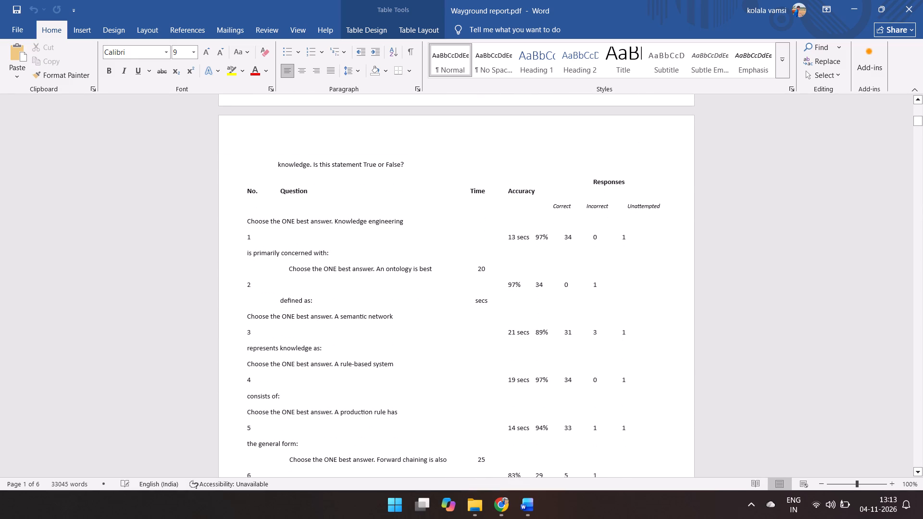
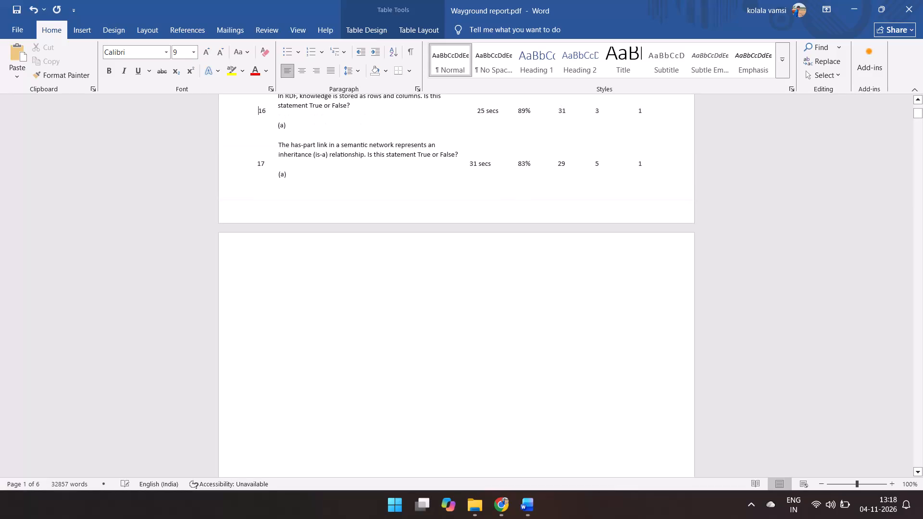
Look through the rest of the converted Questions table up to question 30, checking how its rows and page breaks are laid out.
{"action": "scroll", "coordinate": [391, 392], "scroll_direction": "down", "scroll_amount": 1}
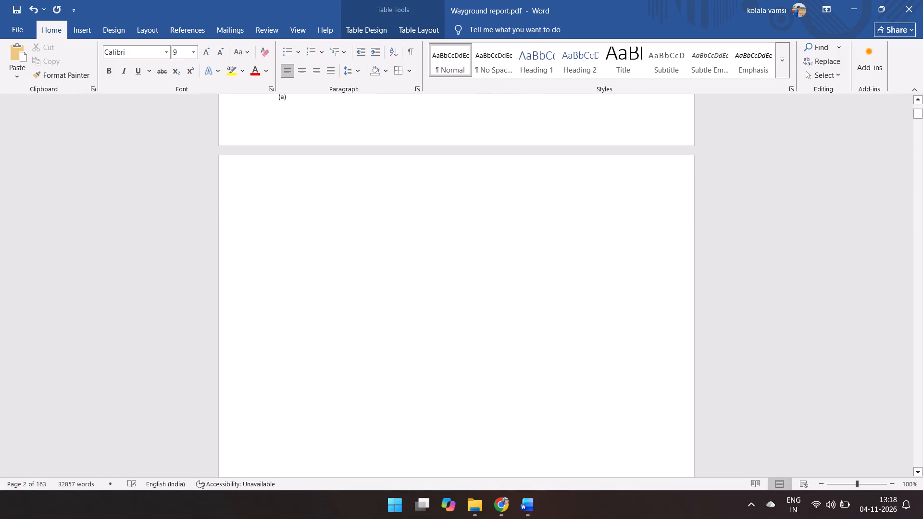
{"action": "scroll", "coordinate": [391, 392], "scroll_direction": "up", "scroll_amount": 9}
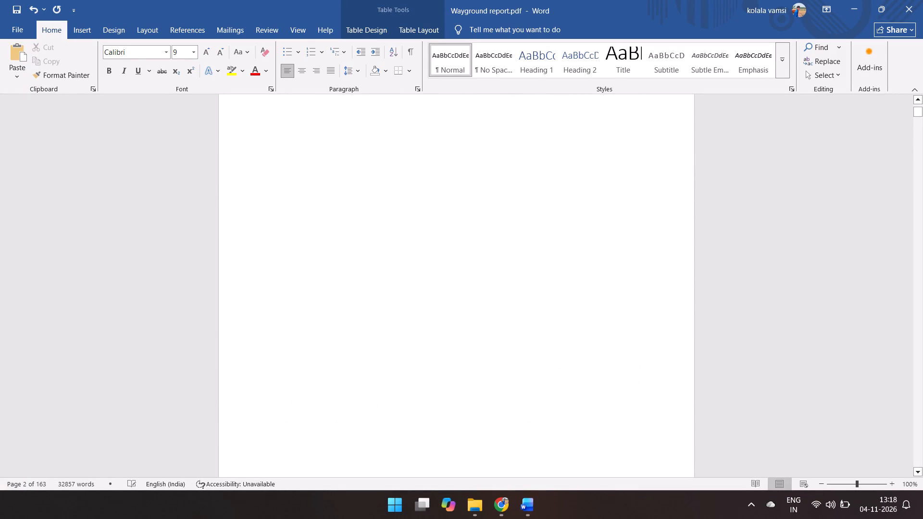
{"action": "scroll", "coordinate": [391, 392], "scroll_direction": "up", "scroll_amount": 4}
{"action": "scroll", "coordinate": [391, 392], "scroll_direction": "down", "scroll_amount": 15}
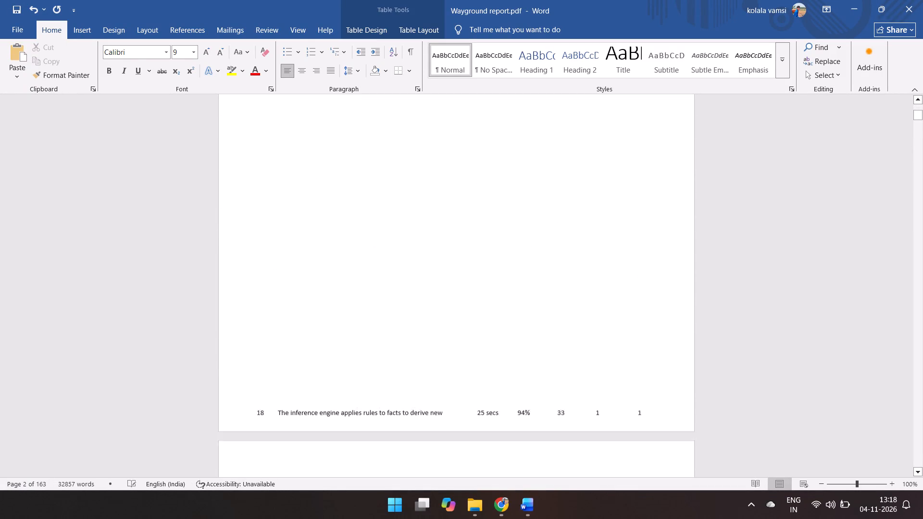
{"action": "scroll", "coordinate": [391, 392], "scroll_direction": "down", "scroll_amount": 9}
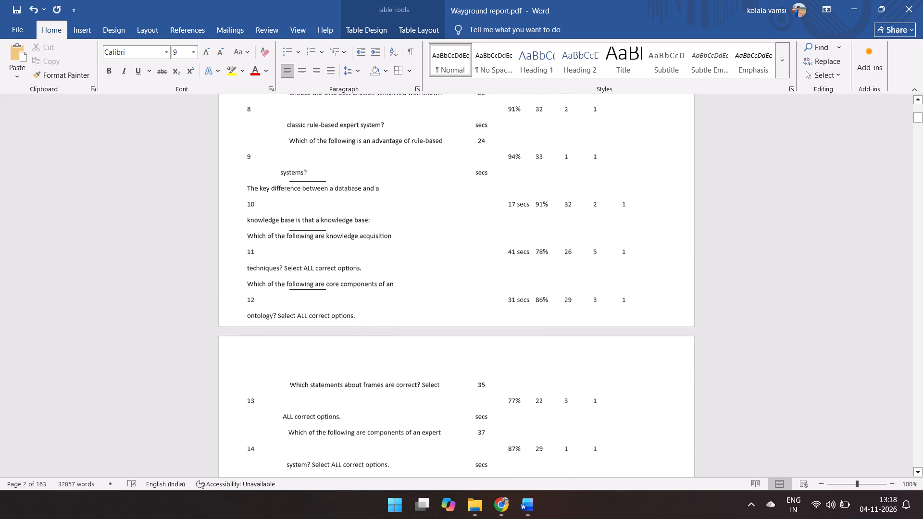
{"action": "scroll", "coordinate": [391, 392], "scroll_direction": "down", "scroll_amount": 5}
{"action": "scroll", "coordinate": [391, 392], "scroll_direction": "up", "scroll_amount": 1}
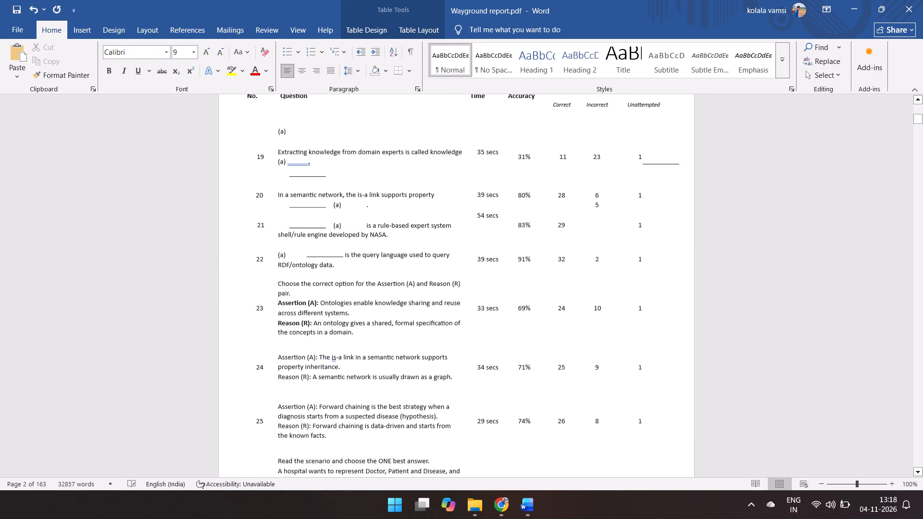
{"action": "scroll", "coordinate": [391, 392], "scroll_direction": "up", "scroll_amount": 1}
{"action": "scroll", "coordinate": [391, 392], "scroll_direction": "down", "scroll_amount": 2}
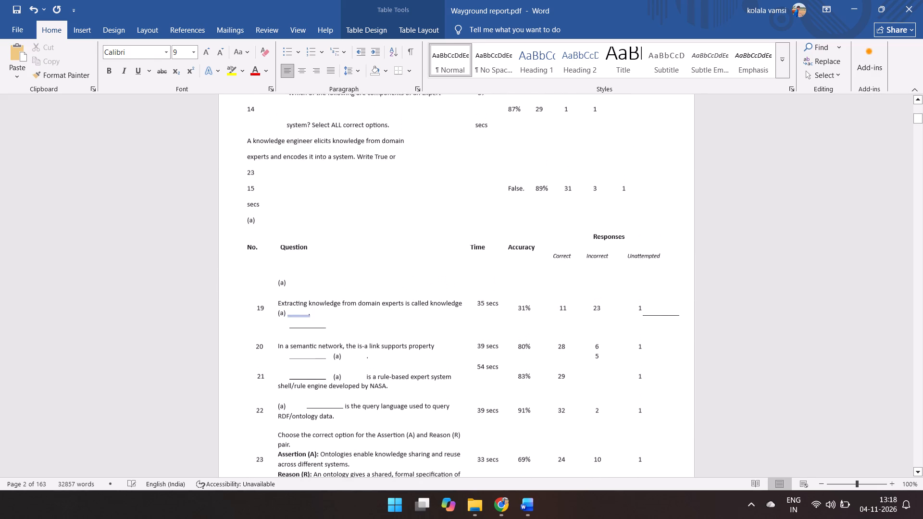
{"action": "scroll", "coordinate": [391, 392], "scroll_direction": "down", "scroll_amount": 6}
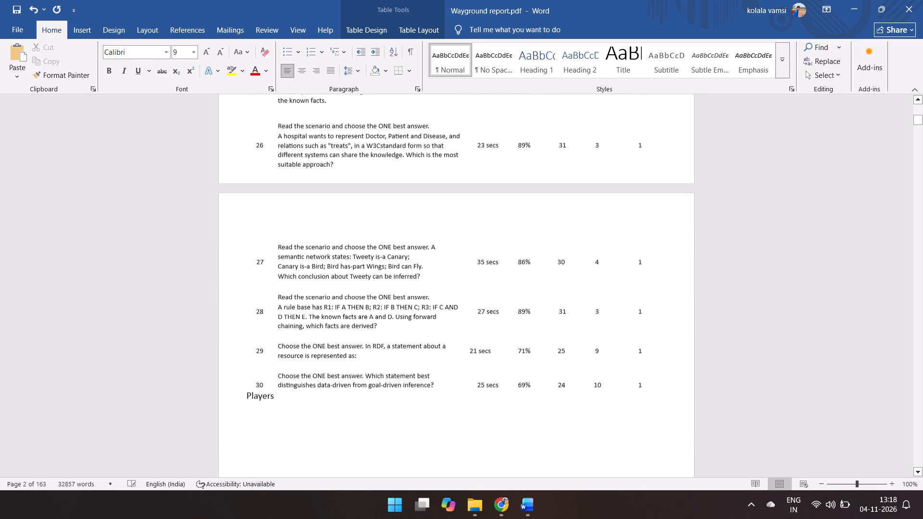
Examine the converted Players table's rank, average time, points, accuracy and correct columns through rank 35, and the first individual student report.
{"action": "scroll", "coordinate": [391, 392], "scroll_direction": "down", "scroll_amount": 5}
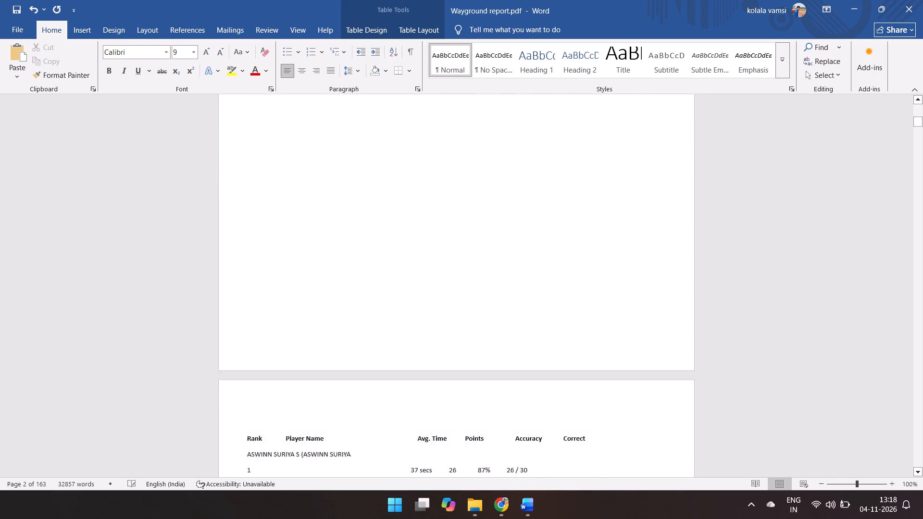
{"action": "scroll", "coordinate": [391, 392], "scroll_direction": "down", "scroll_amount": 3}
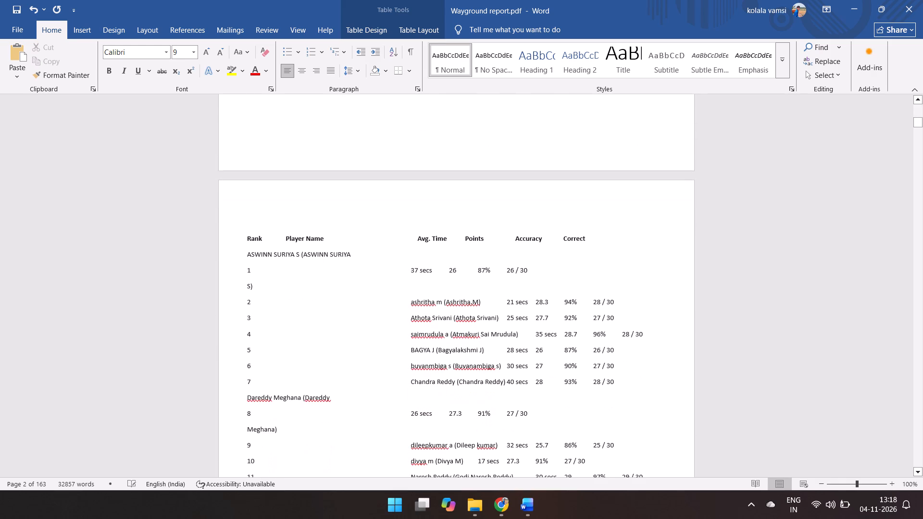
{"action": "scroll", "coordinate": [391, 392], "scroll_direction": "down", "scroll_amount": 3}
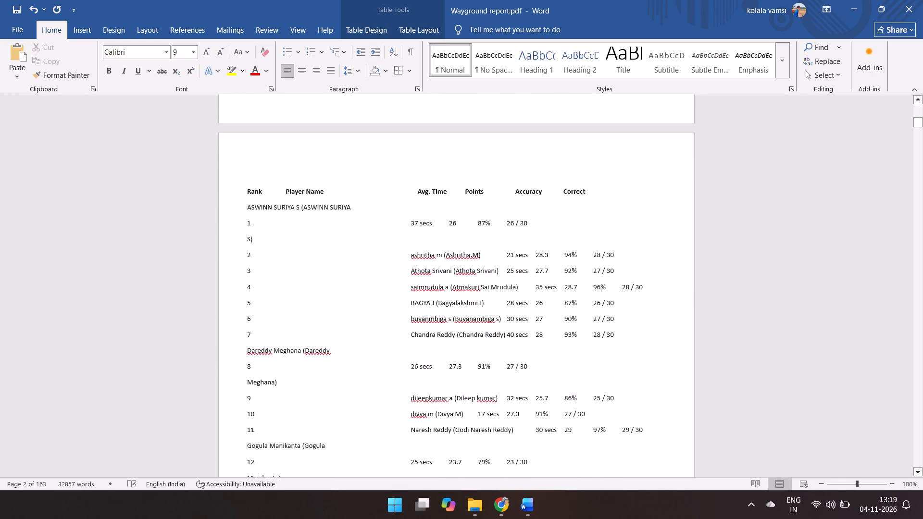
{"action": "scroll", "coordinate": [391, 392], "scroll_direction": "down", "scroll_amount": 3}
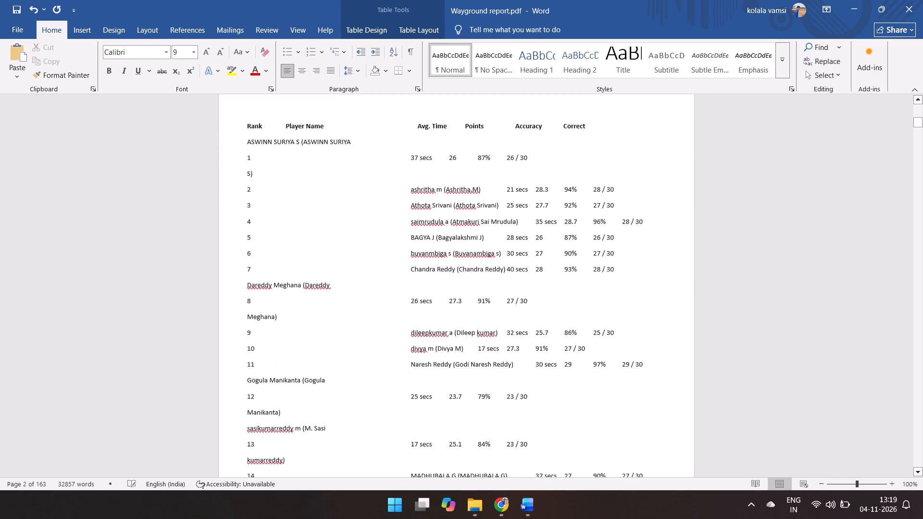
{"action": "scroll", "coordinate": [391, 392], "scroll_direction": "down", "scroll_amount": 4}
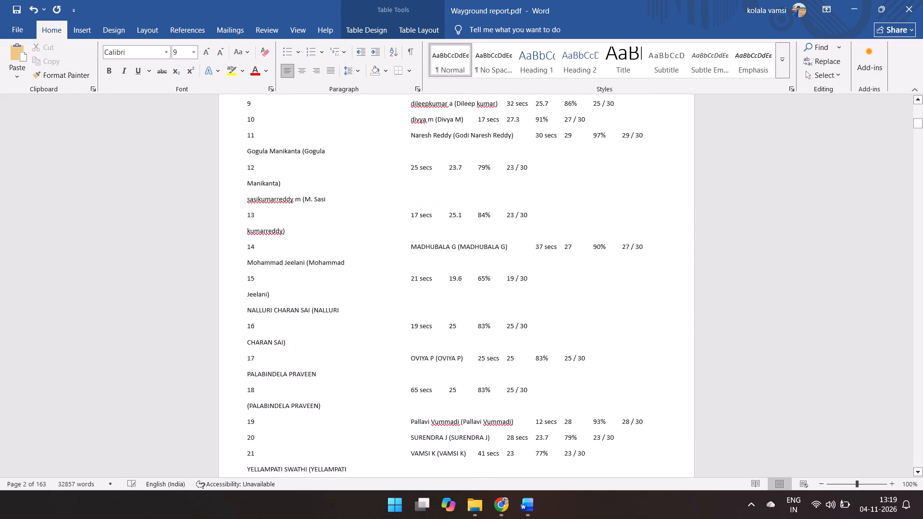
{"action": "scroll", "coordinate": [391, 392], "scroll_direction": "down", "scroll_amount": 3}
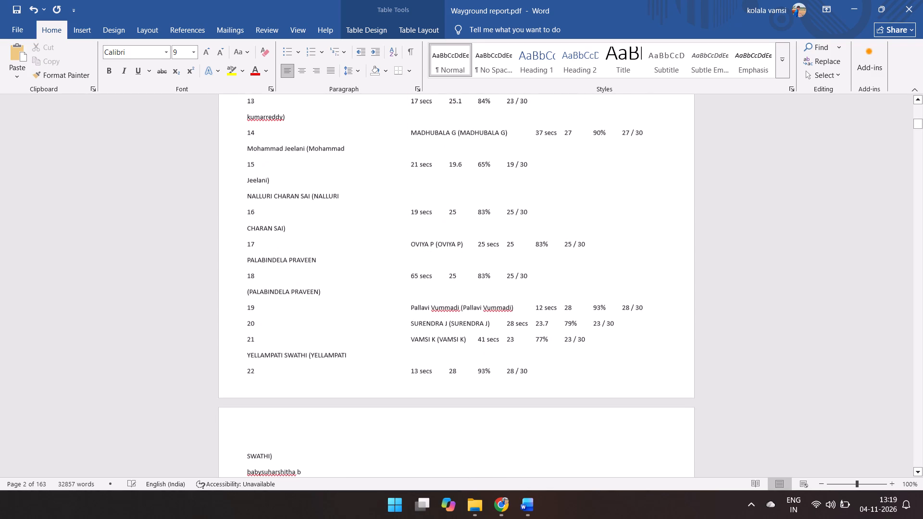
{"action": "scroll", "coordinate": [391, 392], "scroll_direction": "down", "scroll_amount": 2}
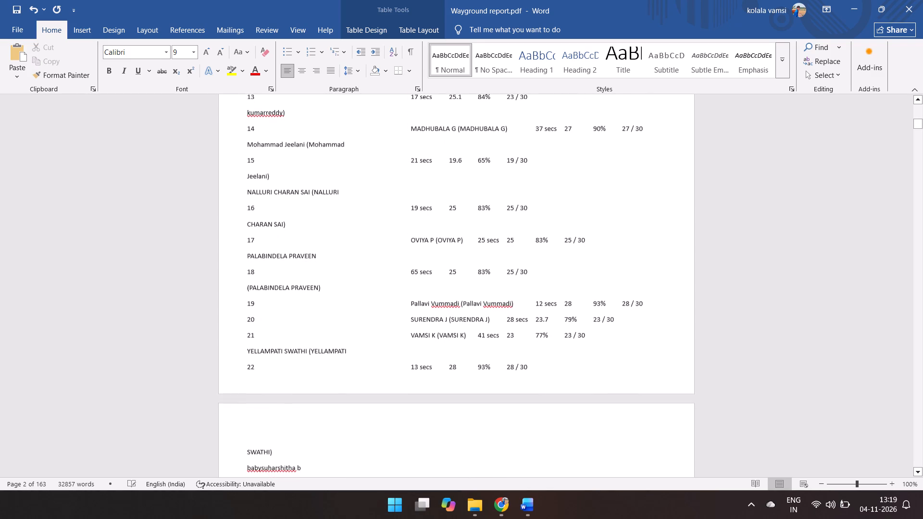
{"action": "scroll", "coordinate": [391, 392], "scroll_direction": "down", "scroll_amount": 3}
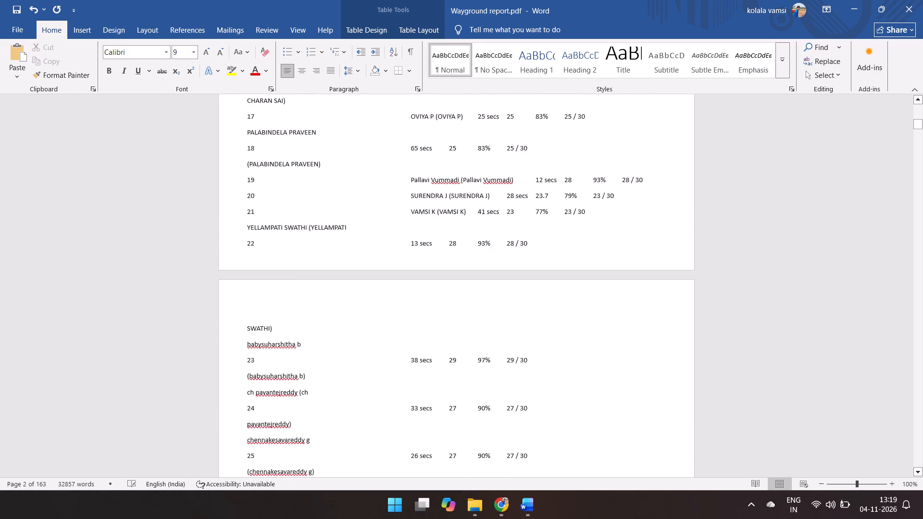
{"action": "scroll", "coordinate": [391, 392], "scroll_direction": "down", "scroll_amount": 3}
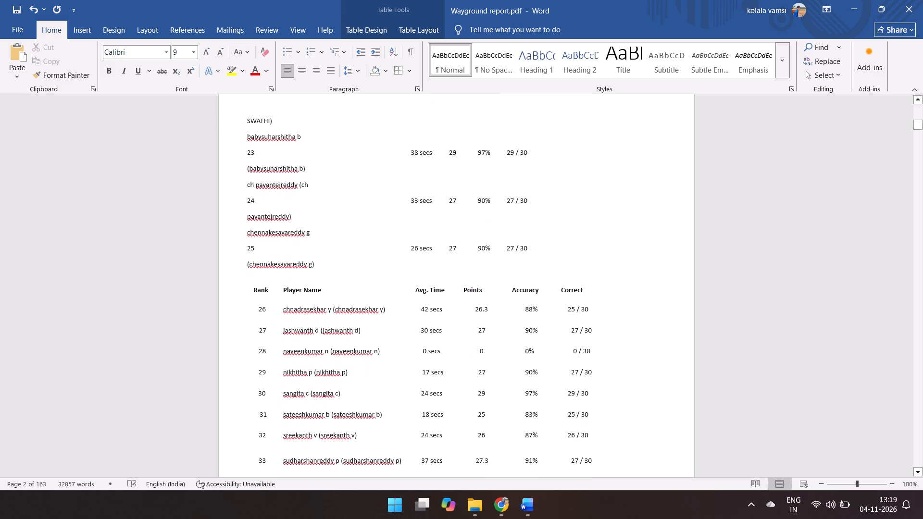
{"action": "scroll", "coordinate": [391, 392], "scroll_direction": "down", "scroll_amount": 1}
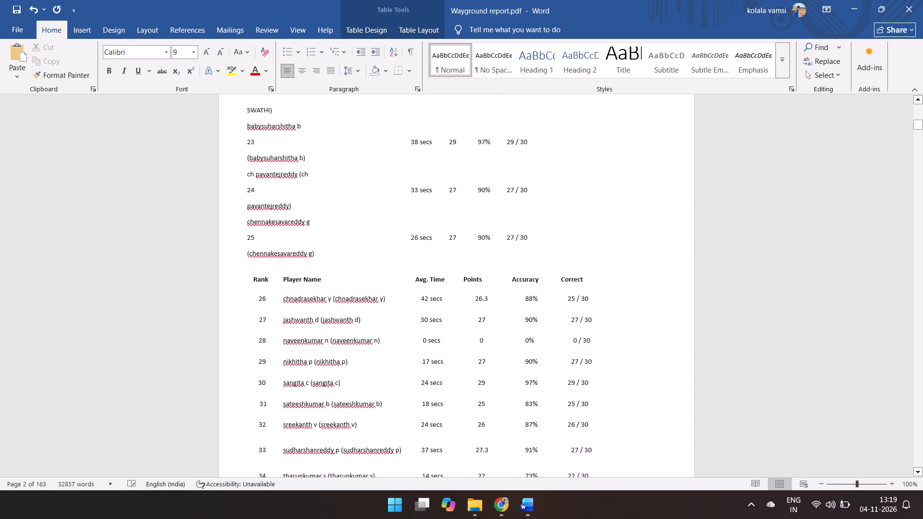
{"action": "scroll", "coordinate": [391, 392], "scroll_direction": "down", "scroll_amount": 3}
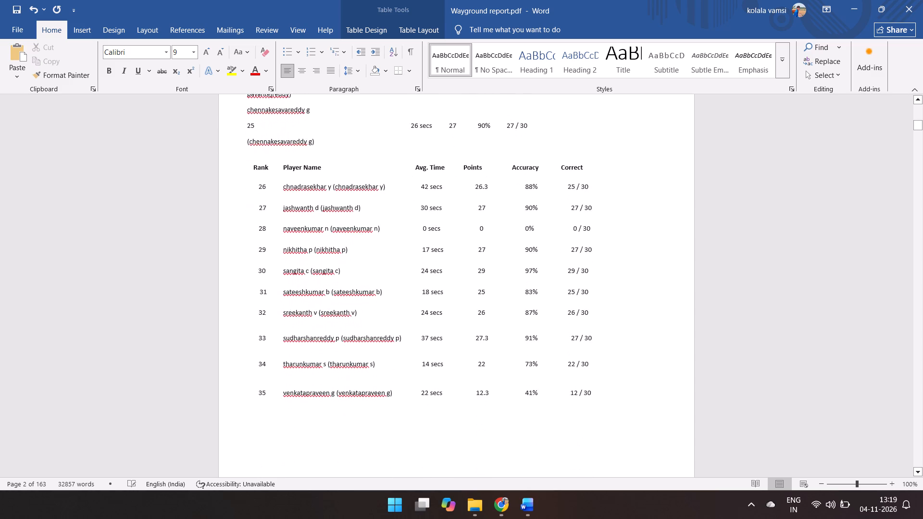
{"action": "scroll", "coordinate": [391, 392], "scroll_direction": "down", "scroll_amount": 4}
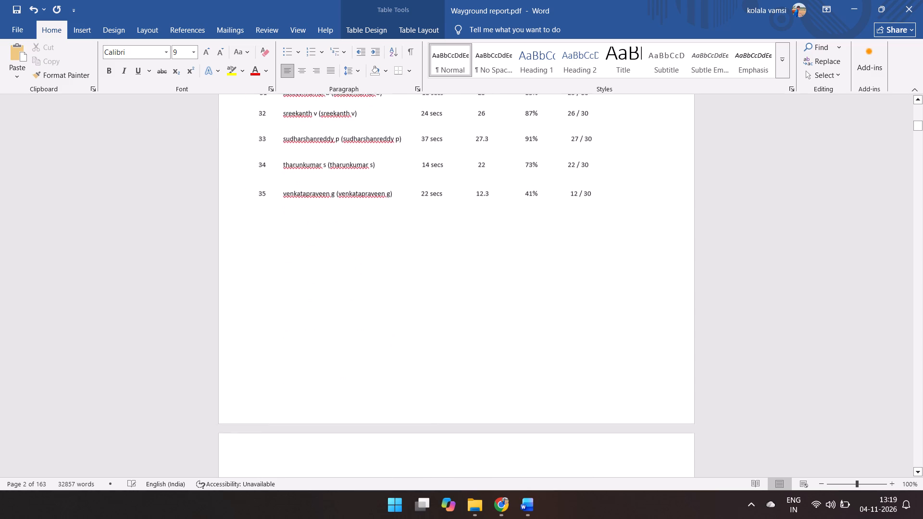
{"action": "scroll", "coordinate": [391, 392], "scroll_direction": "down", "scroll_amount": 5}
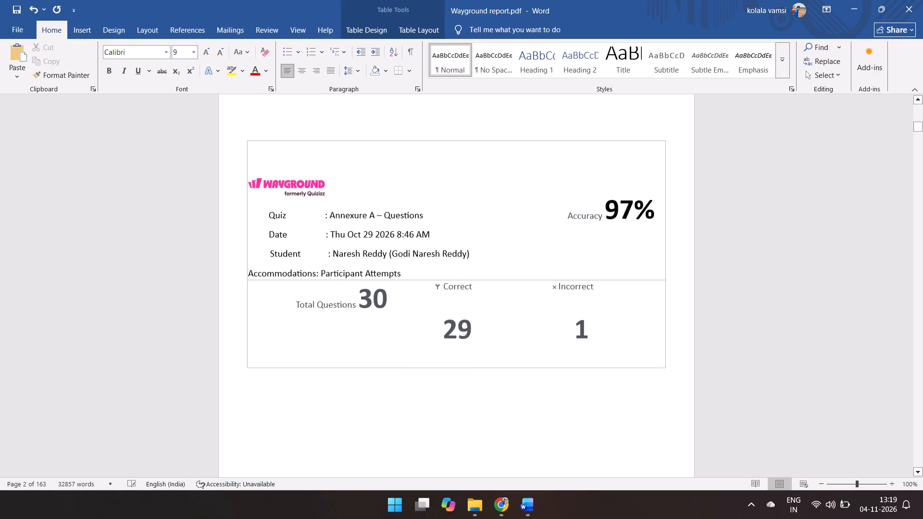
{"action": "scroll", "coordinate": [391, 392], "scroll_direction": "down", "scroll_amount": 1}
Look back through the converted Players table and blank pages, returning to the start of the converted Questions table.
{"action": "scroll", "coordinate": [391, 392], "scroll_direction": "up", "scroll_amount": 9}
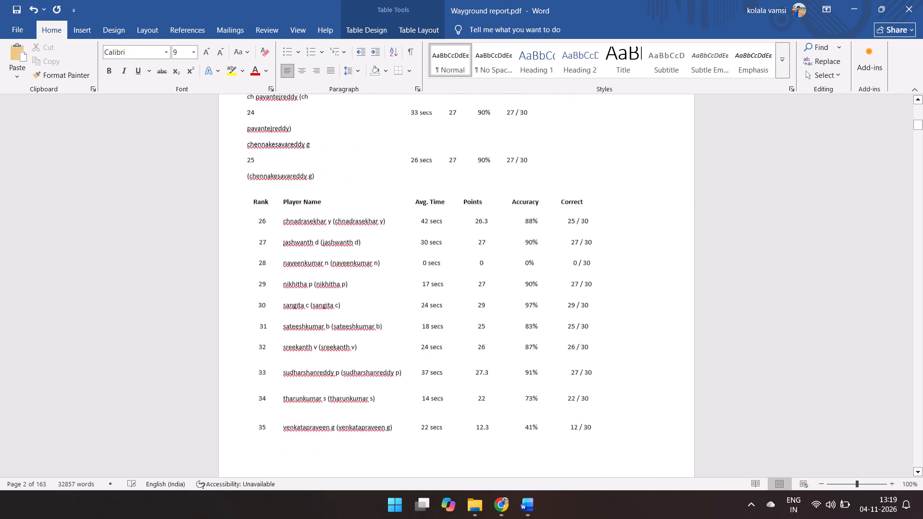
{"action": "scroll", "coordinate": [391, 392], "scroll_direction": "up", "scroll_amount": 10}
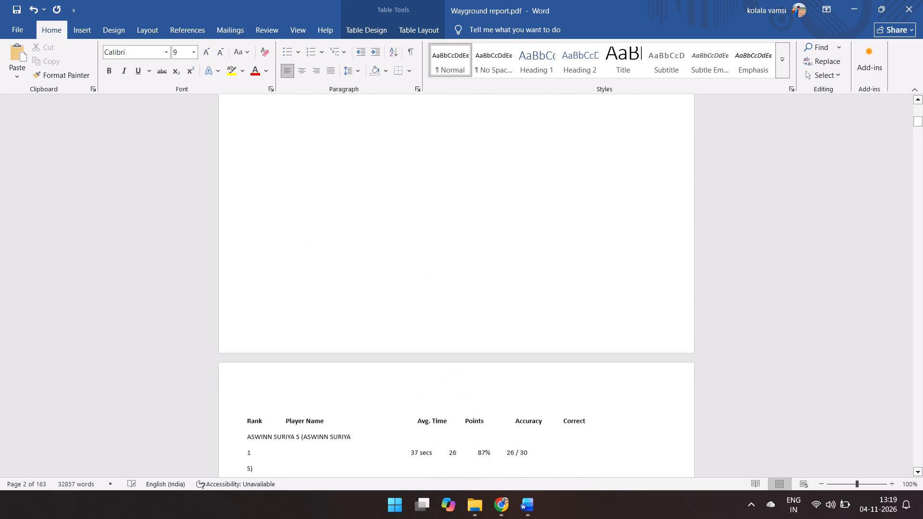
{"action": "scroll", "coordinate": [452, 302], "scroll_direction": "up", "scroll_amount": 3}
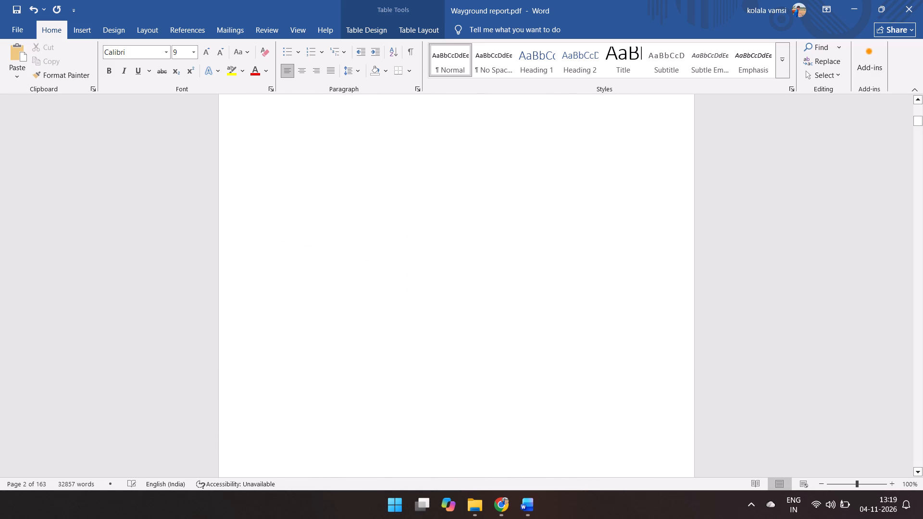
{"action": "scroll", "coordinate": [452, 302], "scroll_direction": "up", "scroll_amount": 12}
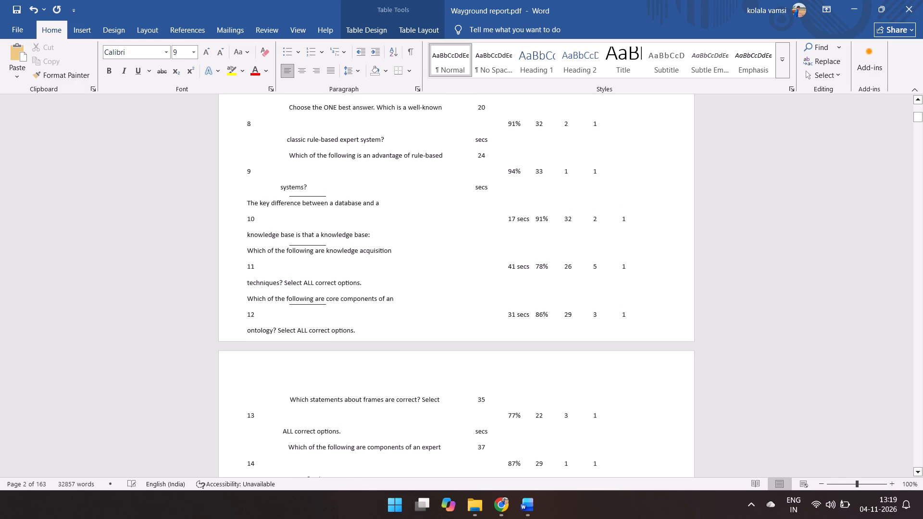
{"action": "scroll", "coordinate": [452, 302], "scroll_direction": "up", "scroll_amount": 5}
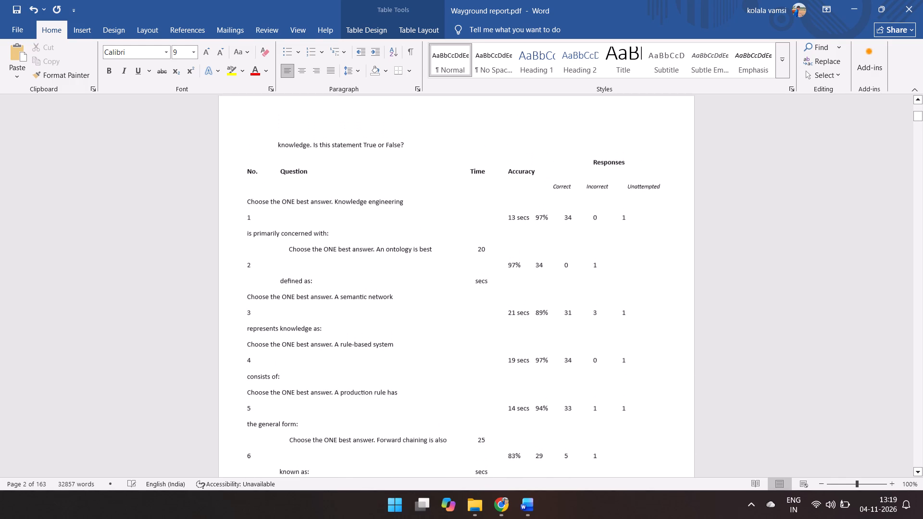
{"action": "scroll", "coordinate": [452, 302], "scroll_direction": "up", "scroll_amount": 4}
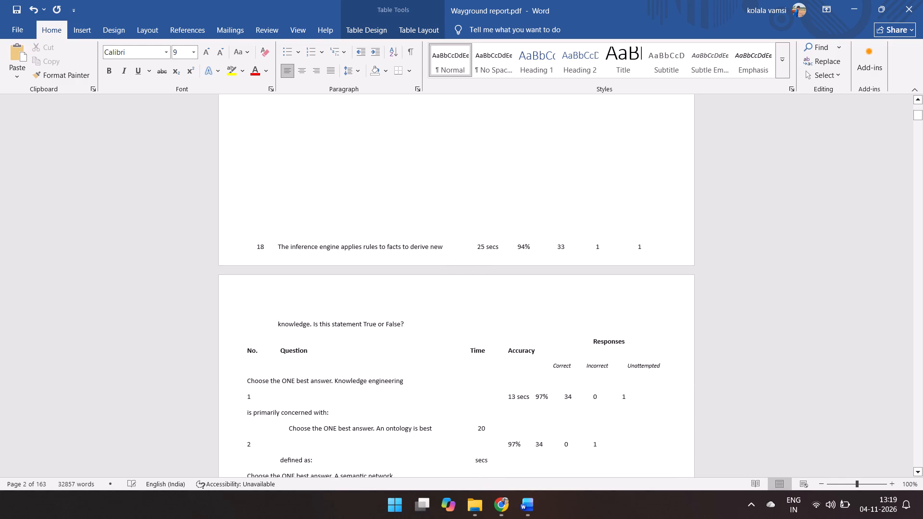
{"action": "scroll", "coordinate": [446, 255], "scroll_direction": "up", "scroll_amount": 1}
Recheck how the converted Questions table lays out its header, time, accuracy and response columns for questions 1 to 10.
{"action": "scroll", "coordinate": [446, 255], "scroll_direction": "down", "scroll_amount": 2}
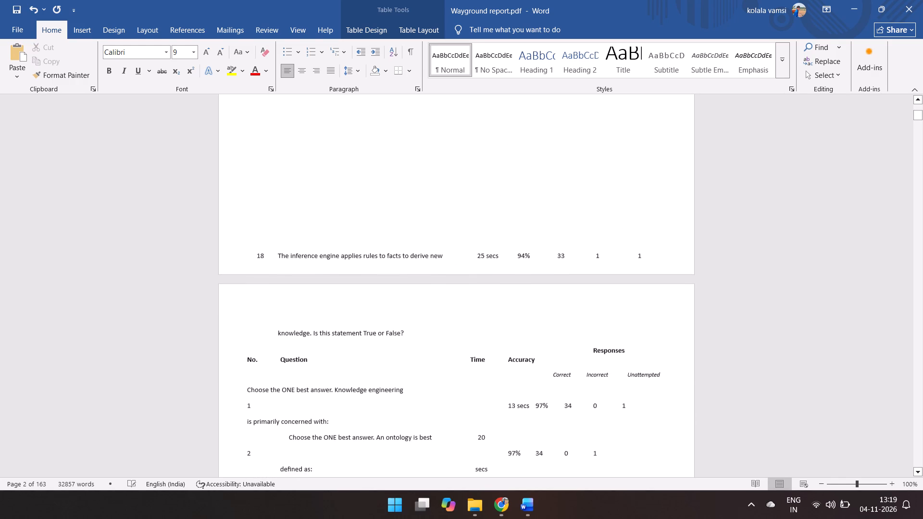
{"action": "scroll", "coordinate": [446, 255], "scroll_direction": "down", "scroll_amount": 2}
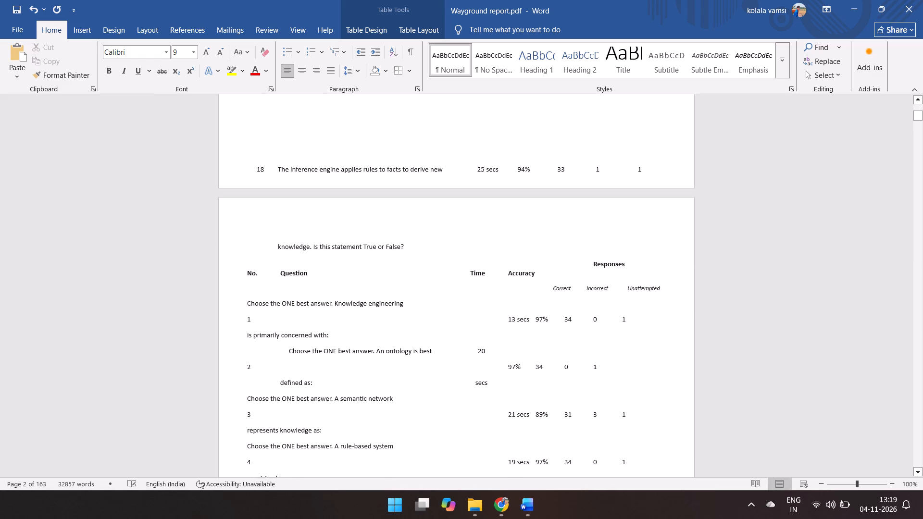
{"action": "scroll", "coordinate": [446, 255], "scroll_direction": "down", "scroll_amount": 1}
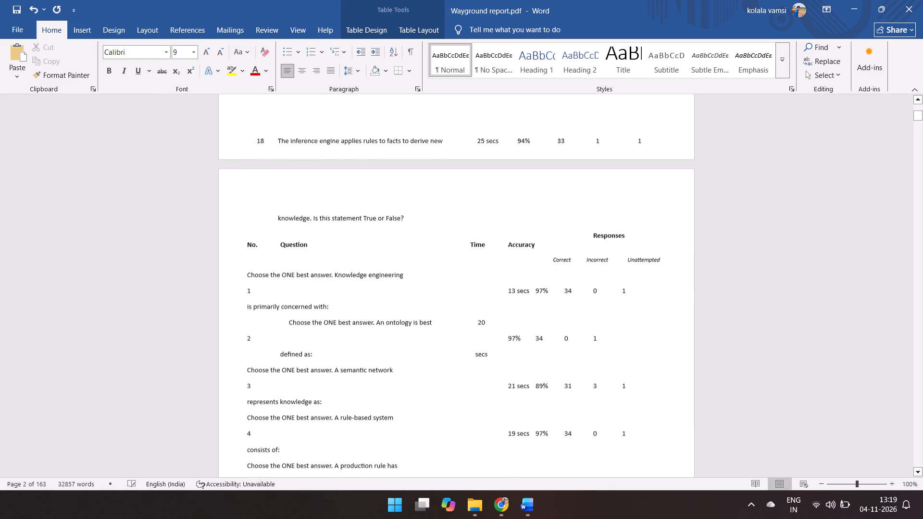
{"action": "scroll", "coordinate": [446, 255], "scroll_direction": "down", "scroll_amount": 1}
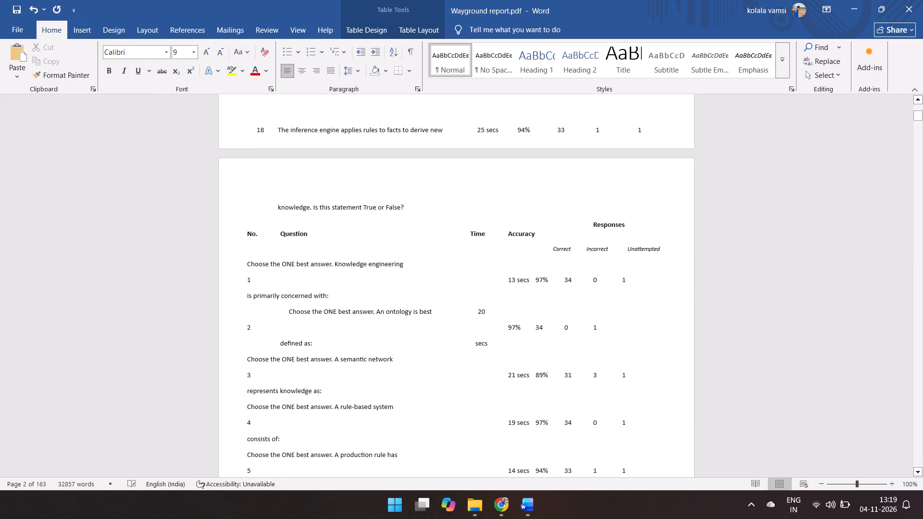
{"action": "scroll", "coordinate": [446, 255], "scroll_direction": "down", "scroll_amount": 1}
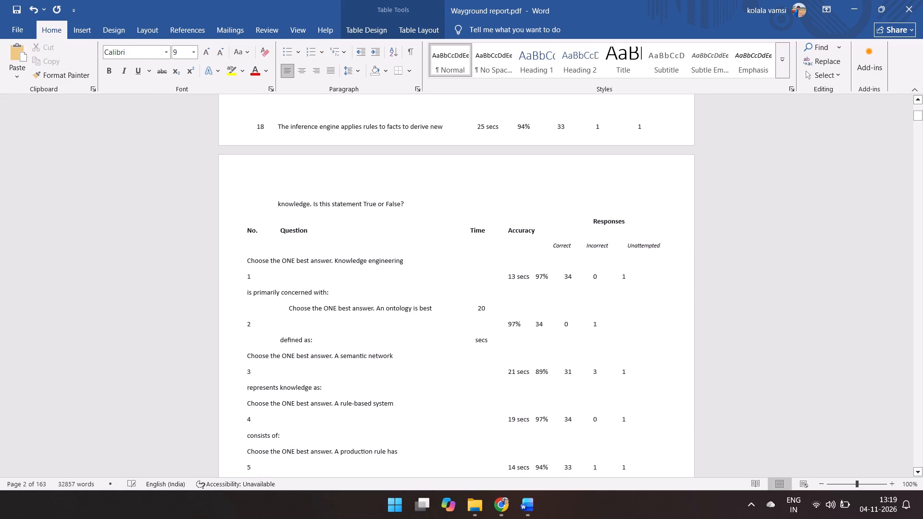
{"action": "scroll", "coordinate": [446, 255], "scroll_direction": "down", "scroll_amount": 1}
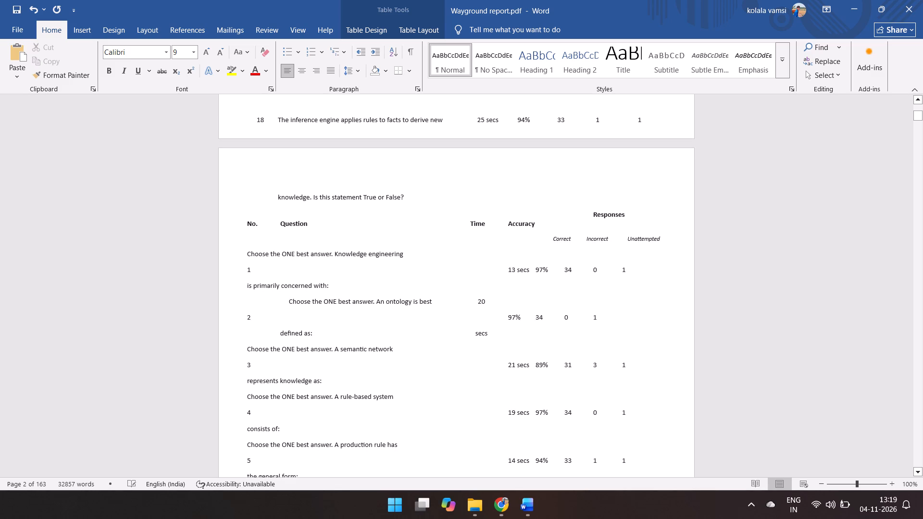
{"action": "scroll", "coordinate": [446, 255], "scroll_direction": "down", "scroll_amount": 1}
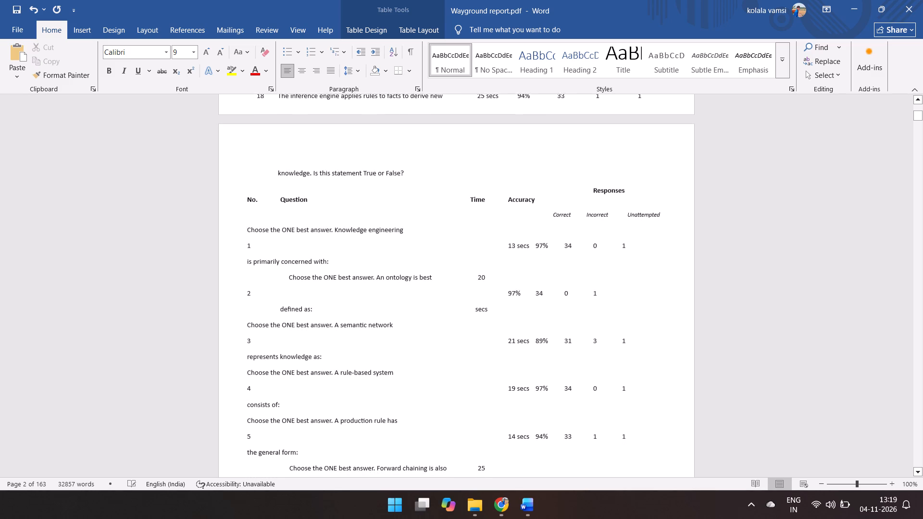
{"action": "scroll", "coordinate": [446, 255], "scroll_direction": "down", "scroll_amount": 2}
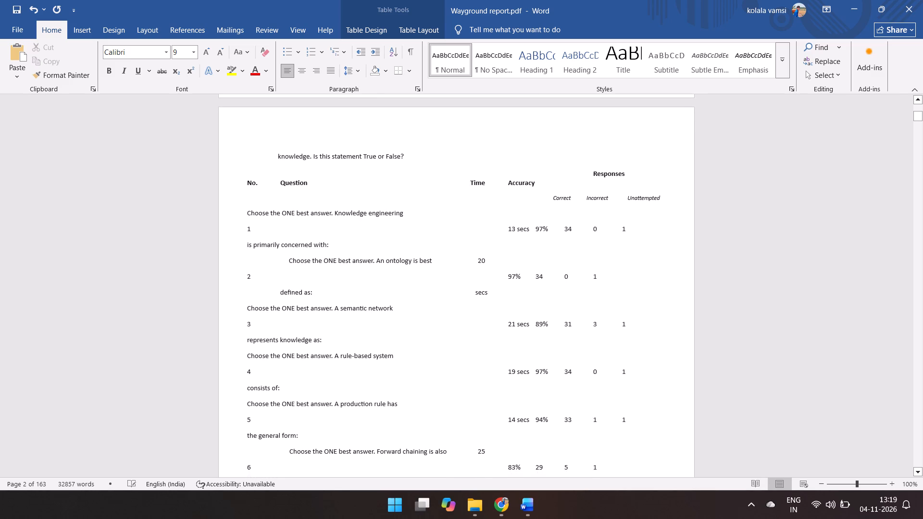
{"action": "scroll", "coordinate": [446, 255], "scroll_direction": "down", "scroll_amount": 3}
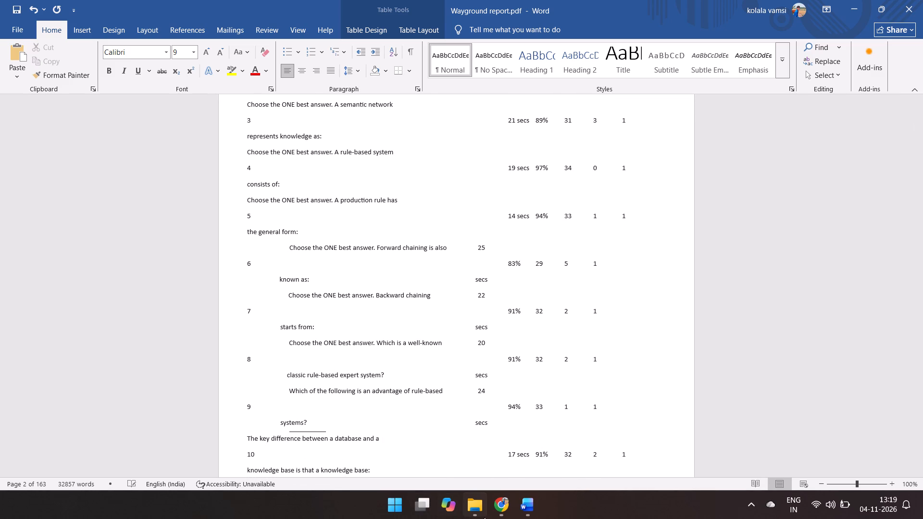
Switch to Chrome and look at the original Wayground PDF's Questions table, starting from its header row on page 2.
{"action": "left_click", "coordinate": [491, 504]}
{"action": "scroll", "coordinate": [479, 299], "scroll_direction": "up", "scroll_amount": 8}
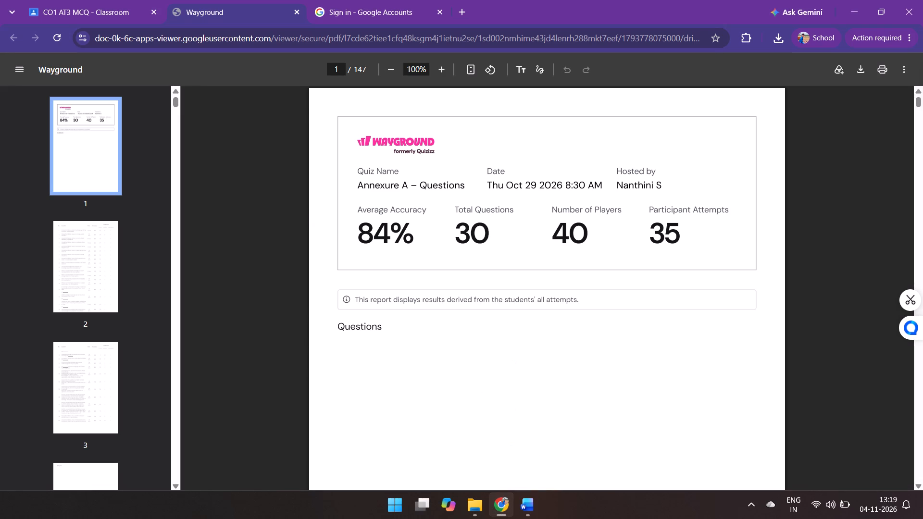
{"action": "left_click", "coordinate": [77, 262]}
{"action": "scroll", "coordinate": [336, 301], "scroll_direction": "down", "scroll_amount": 1}
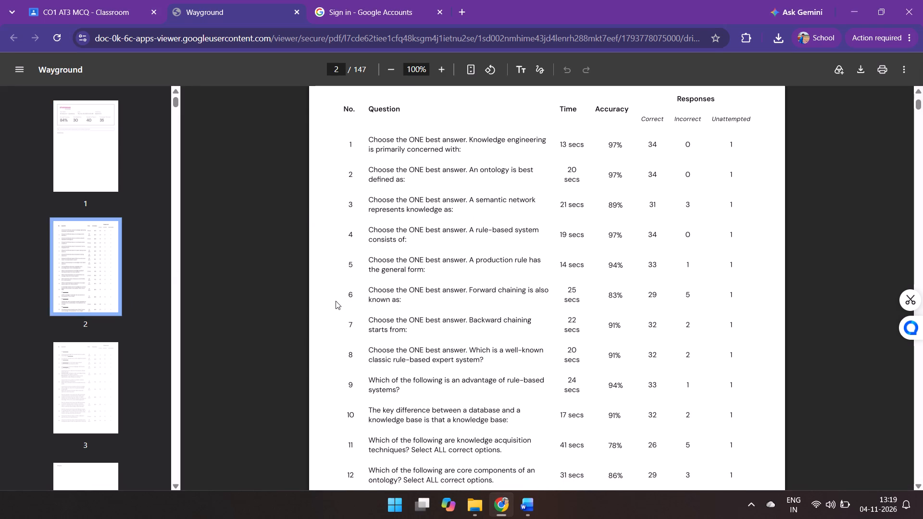
{"action": "scroll", "coordinate": [349, 284], "scroll_direction": "down", "scroll_amount": 3}
{"action": "scroll", "coordinate": [349, 284], "scroll_direction": "up", "scroll_amount": 7}
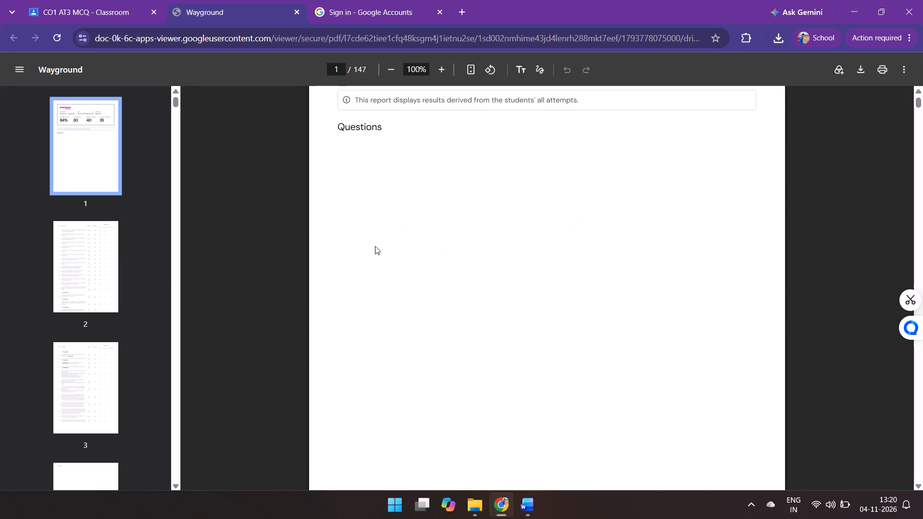
{"action": "scroll", "coordinate": [403, 201], "scroll_direction": "down", "scroll_amount": 5}
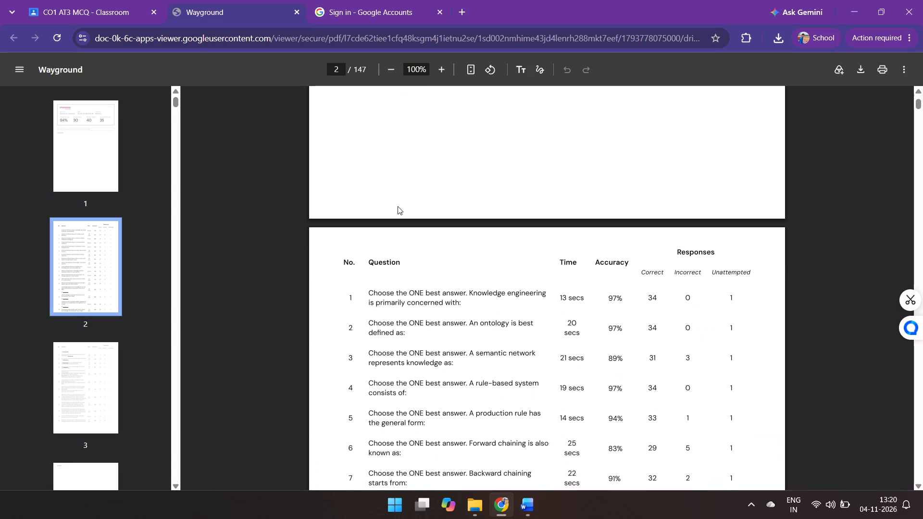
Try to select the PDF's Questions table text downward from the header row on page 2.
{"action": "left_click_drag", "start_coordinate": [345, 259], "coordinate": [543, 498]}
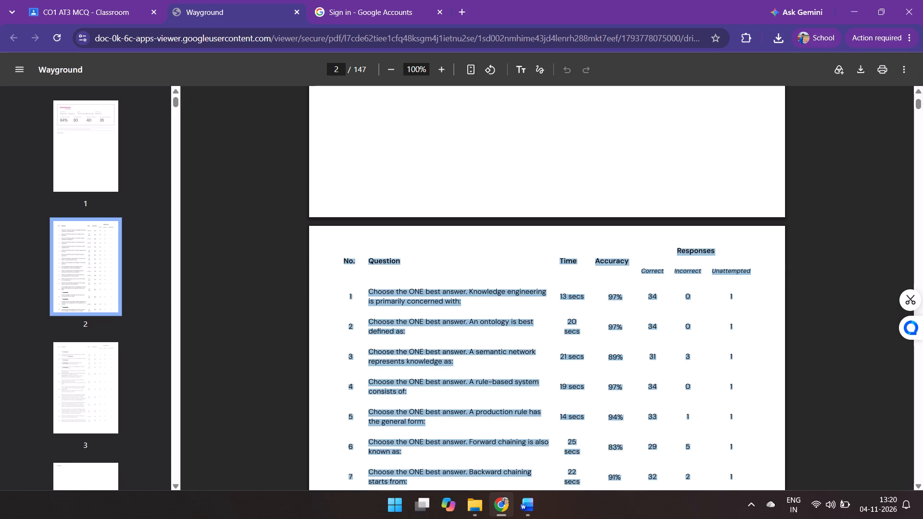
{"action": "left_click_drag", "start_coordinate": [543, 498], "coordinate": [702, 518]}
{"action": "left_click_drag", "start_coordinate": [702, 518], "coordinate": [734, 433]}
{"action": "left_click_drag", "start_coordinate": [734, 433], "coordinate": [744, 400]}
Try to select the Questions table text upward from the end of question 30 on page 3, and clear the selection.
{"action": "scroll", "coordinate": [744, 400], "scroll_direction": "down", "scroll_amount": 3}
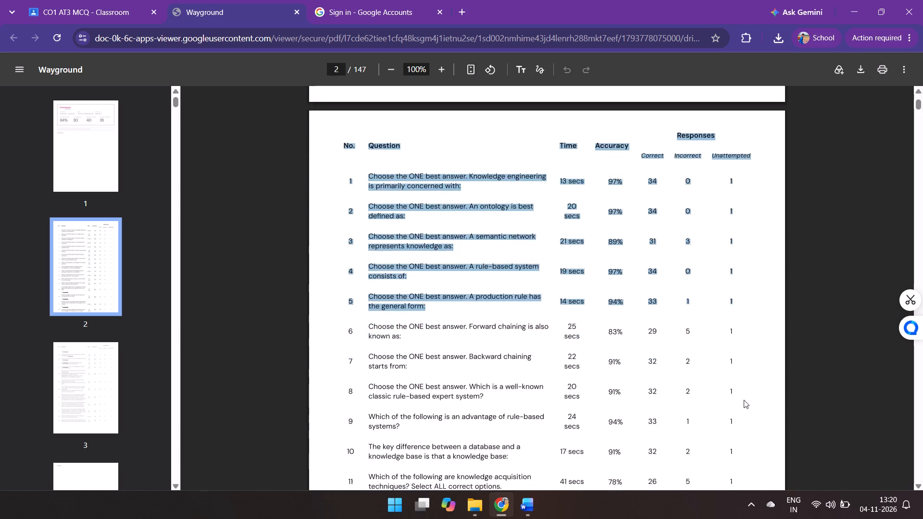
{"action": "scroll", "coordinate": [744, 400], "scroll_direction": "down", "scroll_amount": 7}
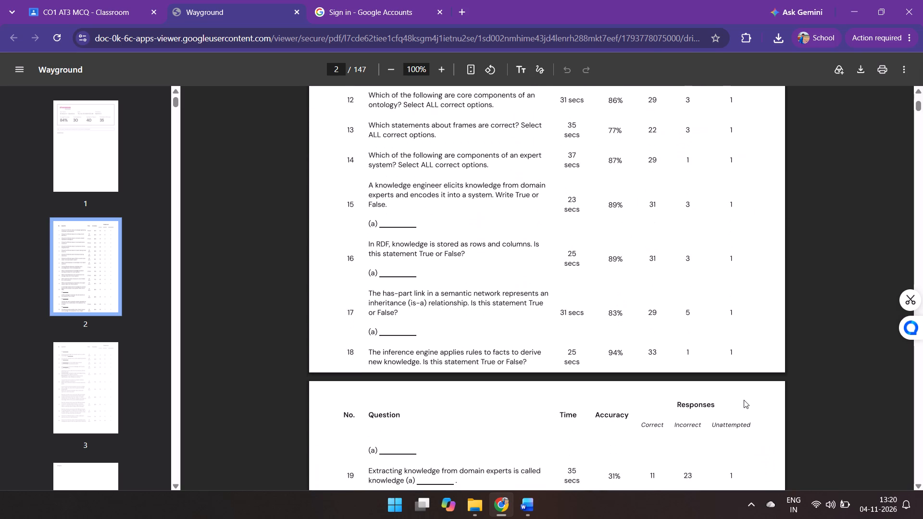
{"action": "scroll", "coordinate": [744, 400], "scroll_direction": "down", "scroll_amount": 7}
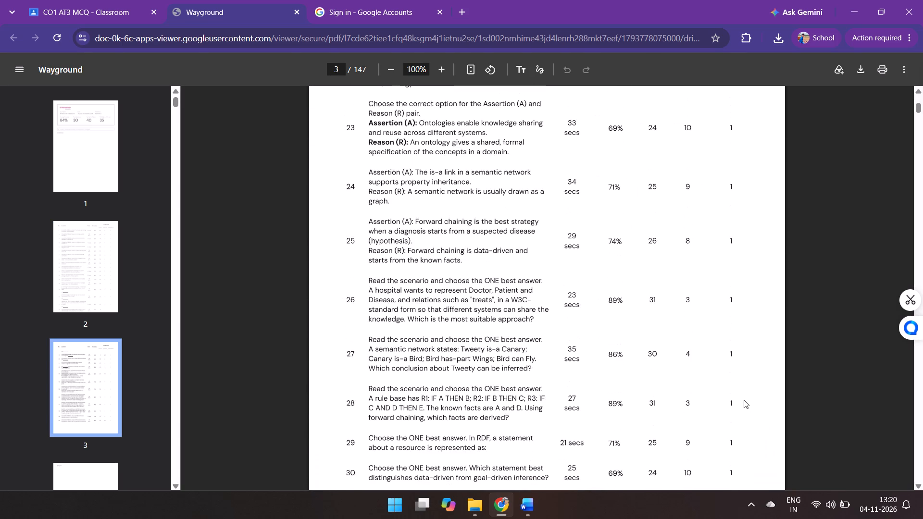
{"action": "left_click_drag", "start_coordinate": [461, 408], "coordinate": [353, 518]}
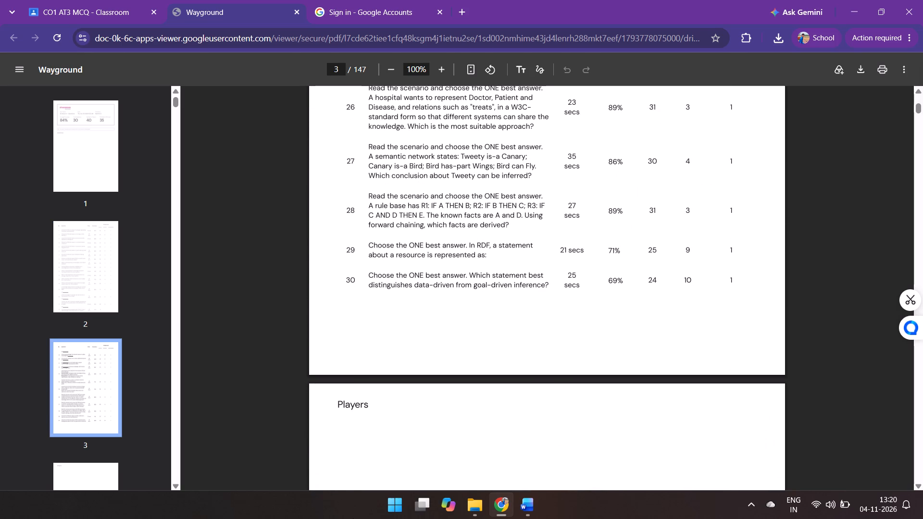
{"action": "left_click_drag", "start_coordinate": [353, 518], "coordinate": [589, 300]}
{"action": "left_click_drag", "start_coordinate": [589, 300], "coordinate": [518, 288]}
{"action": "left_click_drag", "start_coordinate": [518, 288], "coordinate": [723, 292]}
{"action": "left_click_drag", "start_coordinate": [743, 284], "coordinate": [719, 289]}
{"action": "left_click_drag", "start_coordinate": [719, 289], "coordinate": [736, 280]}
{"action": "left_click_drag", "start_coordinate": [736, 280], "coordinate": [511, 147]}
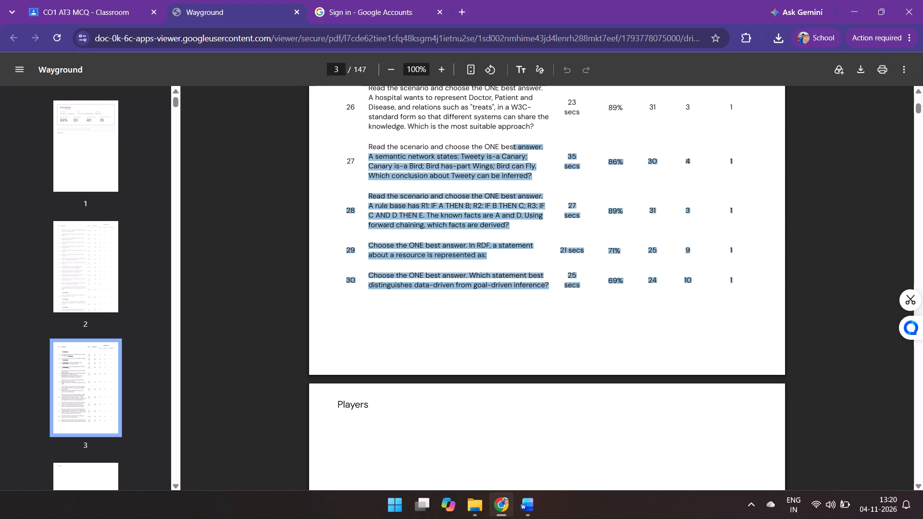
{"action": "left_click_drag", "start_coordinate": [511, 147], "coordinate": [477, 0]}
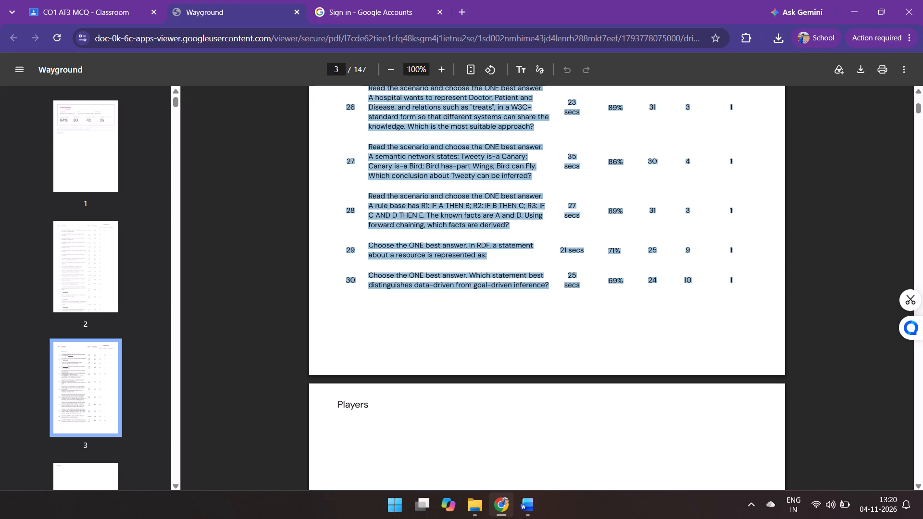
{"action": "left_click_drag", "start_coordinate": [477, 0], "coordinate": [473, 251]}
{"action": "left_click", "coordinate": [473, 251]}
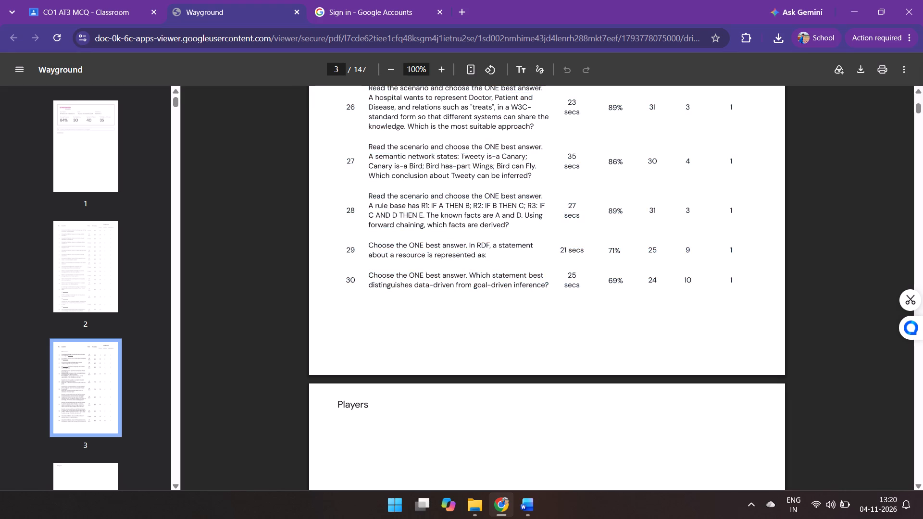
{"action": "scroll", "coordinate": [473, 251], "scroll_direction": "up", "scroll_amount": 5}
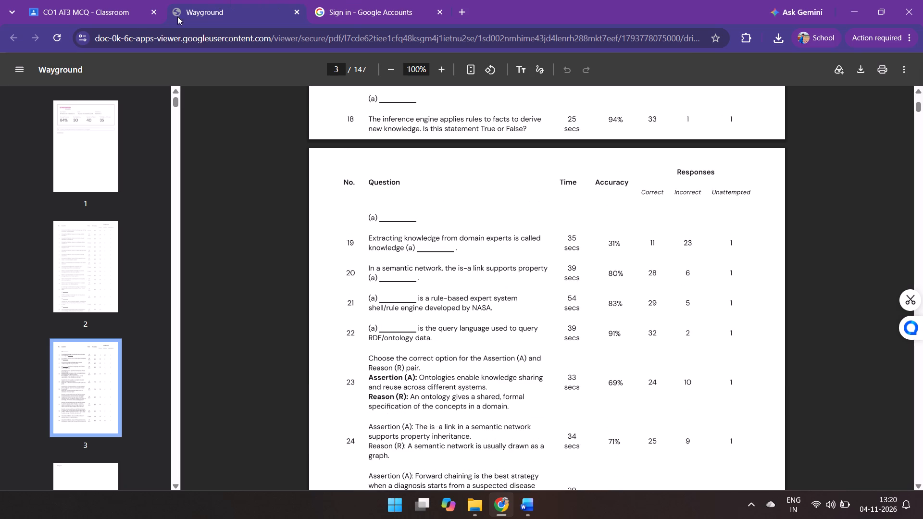
Switch to the CO1 AT3 MCQ Classroom tab and view the Questions table on page 2 of the Wayground report.pdf preview.
{"action": "left_click", "coordinate": [93, 5]}
{"action": "scroll", "coordinate": [425, 294], "scroll_direction": "up", "scroll_amount": 7}
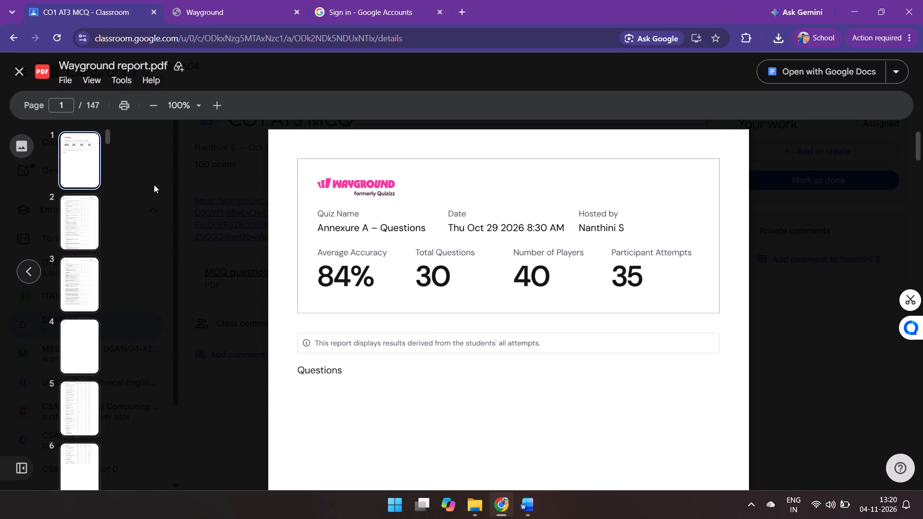
{"action": "left_click", "coordinate": [86, 225]}
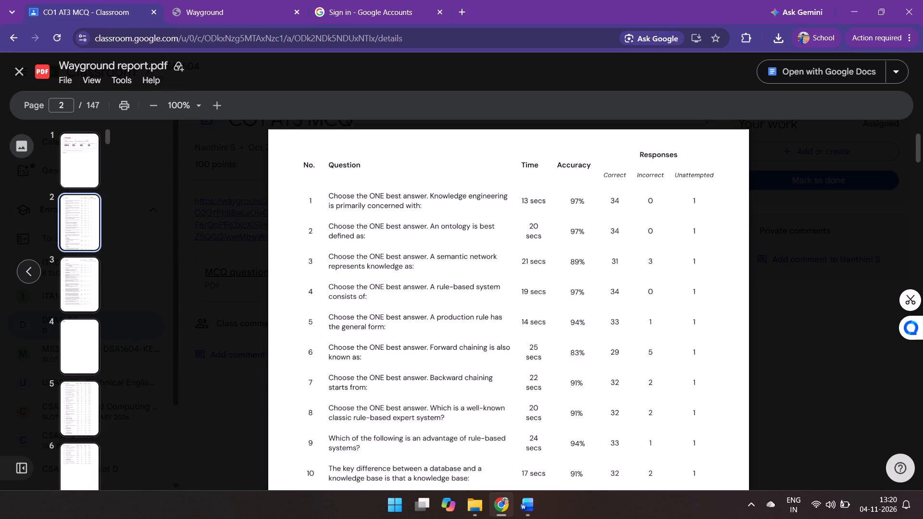
{"action": "scroll", "coordinate": [360, 370], "scroll_direction": "up", "scroll_amount": 2}
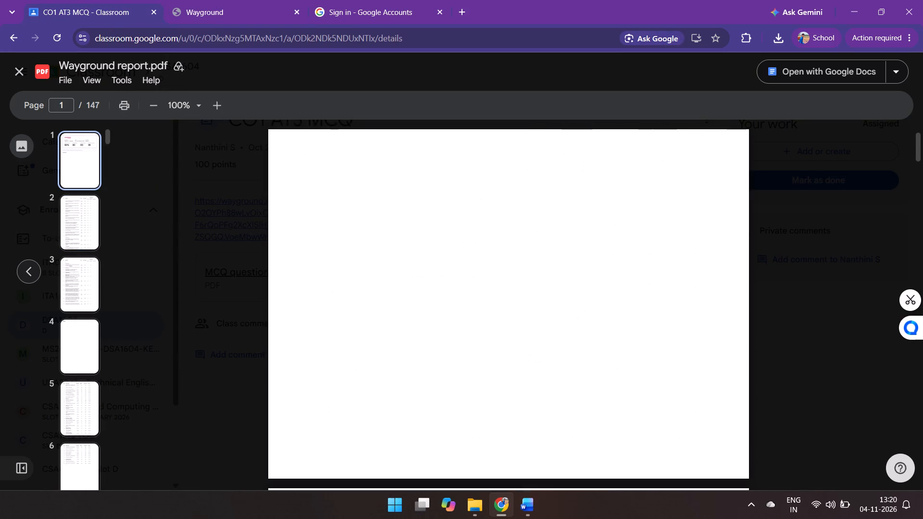
View the report's summary page in the Classroom preview, and switch to Word to check the same page in the converted document.
{"action": "scroll", "coordinate": [360, 370], "scroll_direction": "up", "scroll_amount": 5}
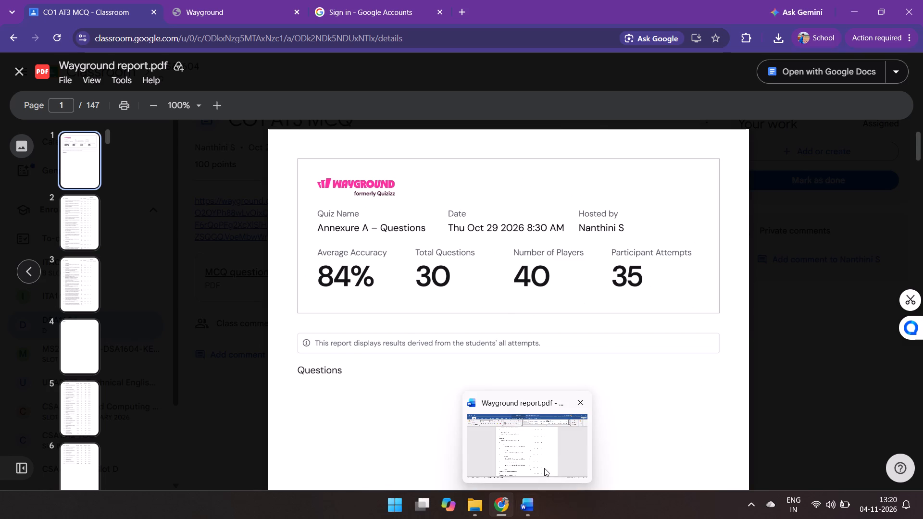
{"action": "left_click", "coordinate": [544, 468]}
{"action": "scroll", "coordinate": [506, 299], "scroll_direction": "up", "scroll_amount": 14}
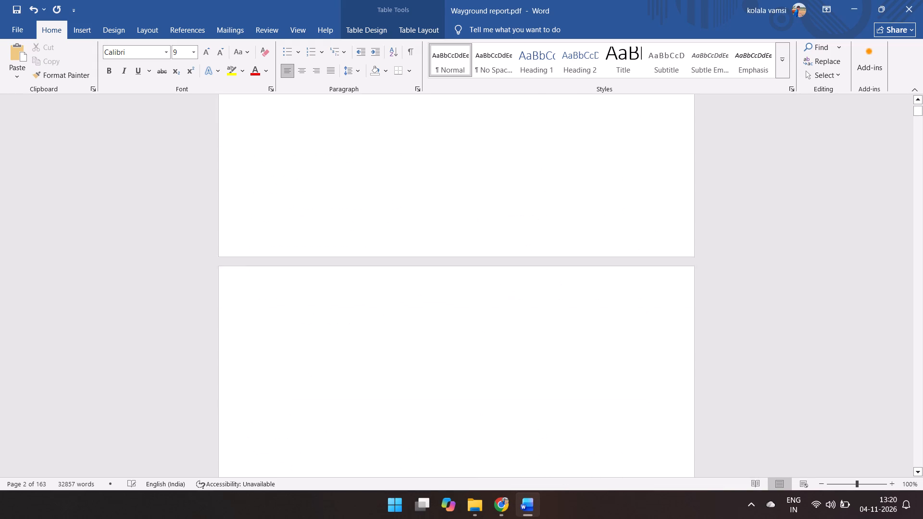
{"action": "scroll", "coordinate": [506, 299], "scroll_direction": "up", "scroll_amount": 6}
{"action": "scroll", "coordinate": [510, 399], "scroll_direction": "down", "scroll_amount": 1}
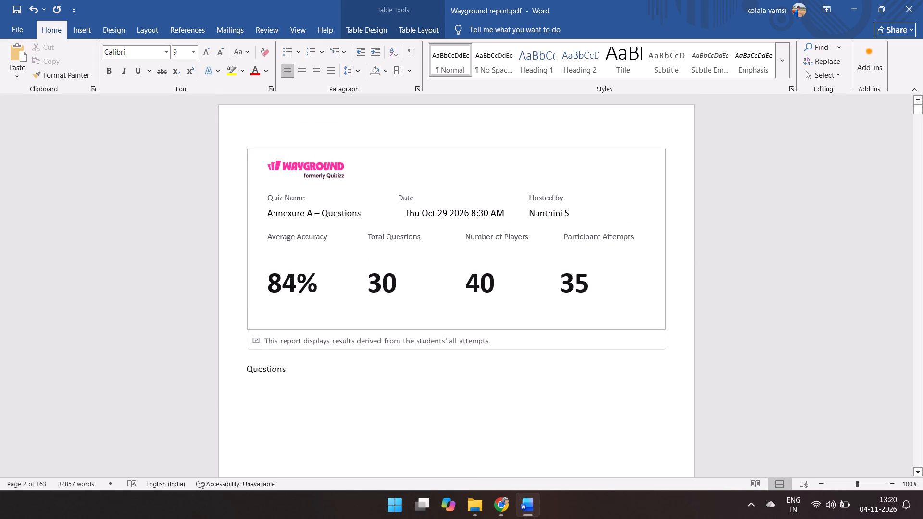
{"action": "scroll", "coordinate": [510, 399], "scroll_direction": "down", "scroll_amount": 8}
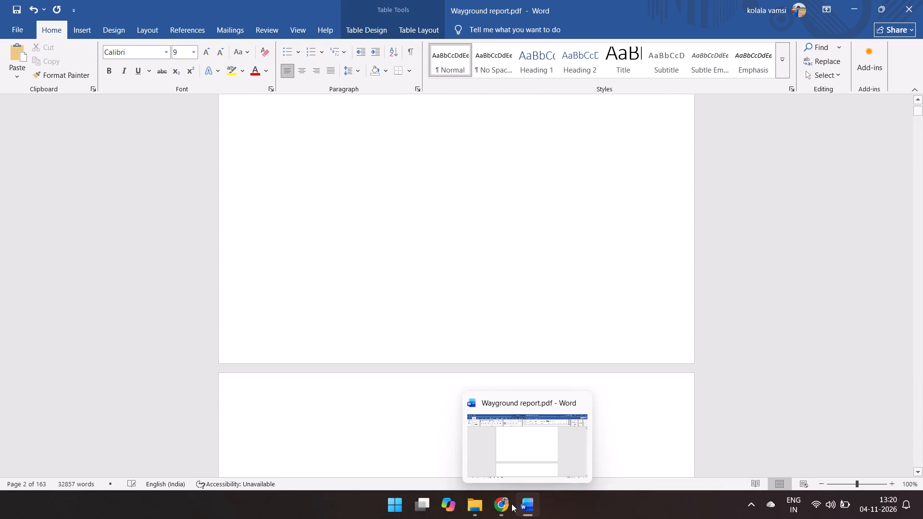
Switch back to Chrome and view the Questions table on page 2 of the Wayground report.pdf preview.
{"action": "left_click", "coordinate": [501, 517]}
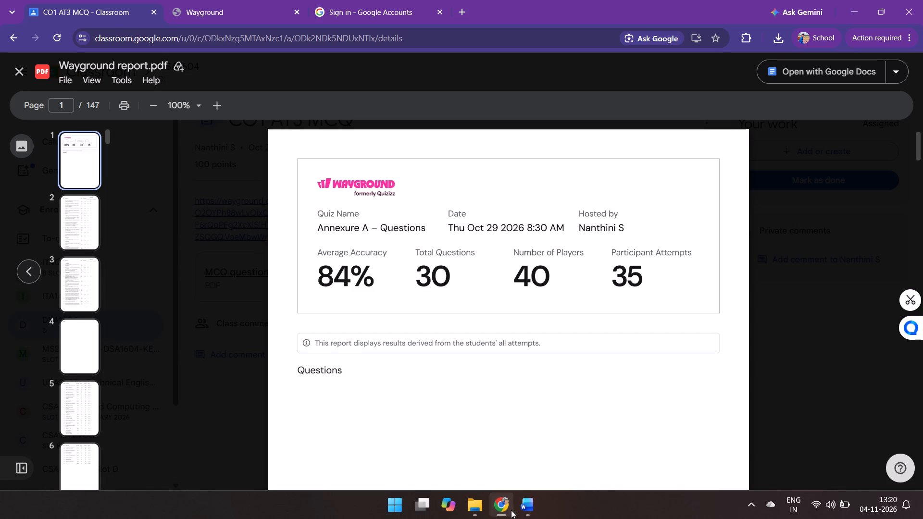
{"action": "left_click", "coordinate": [87, 238]}
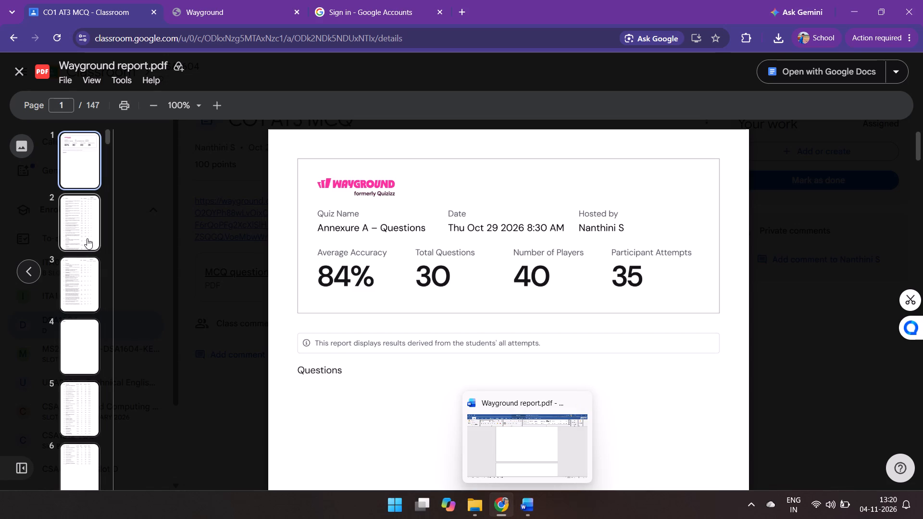
{"action": "scroll", "coordinate": [270, 302], "scroll_direction": "down", "scroll_amount": 1}
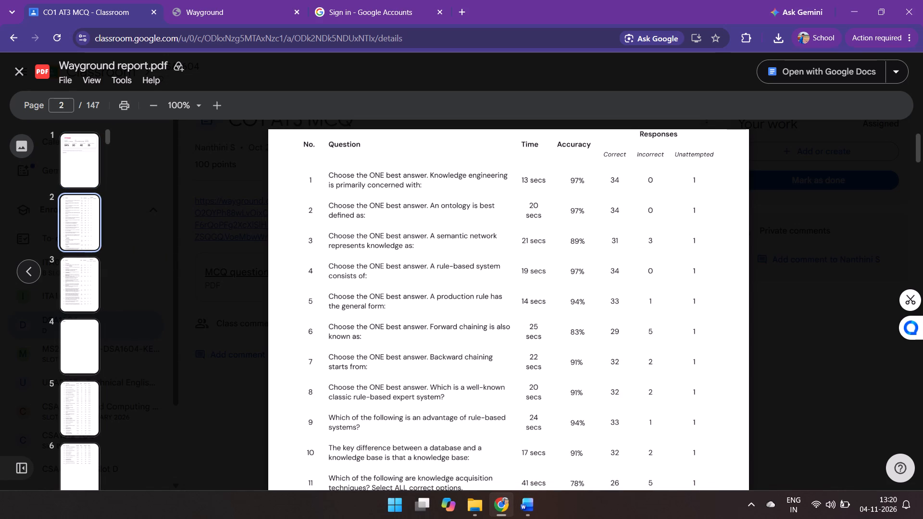
Switch to the Wayground PDF tab and fit page 2's Questions table, from its header row to question 18, in view at 59% zoom.
{"action": "left_click", "coordinate": [259, 10]}
{"action": "scroll", "coordinate": [503, 400], "scroll_direction": "up", "scroll_amount": 2}
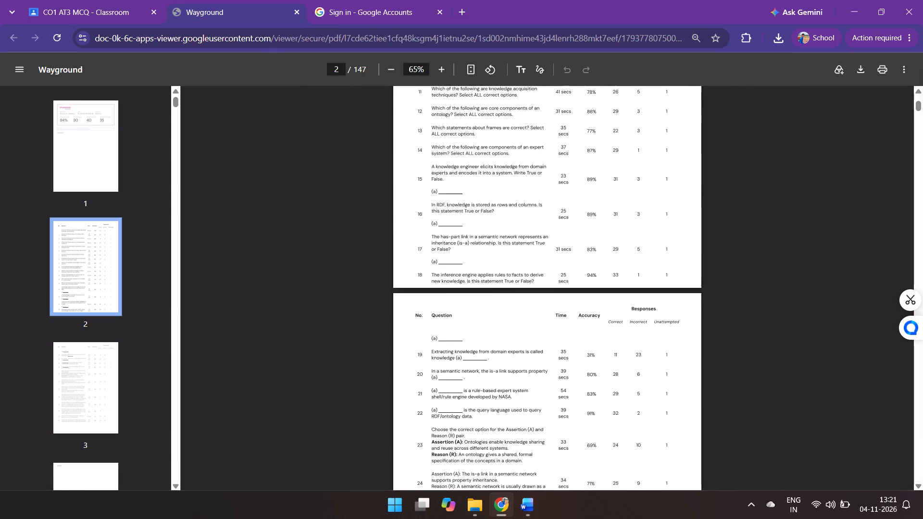
{"action": "scroll", "coordinate": [503, 400], "scroll_direction": "up", "scroll_amount": 5}
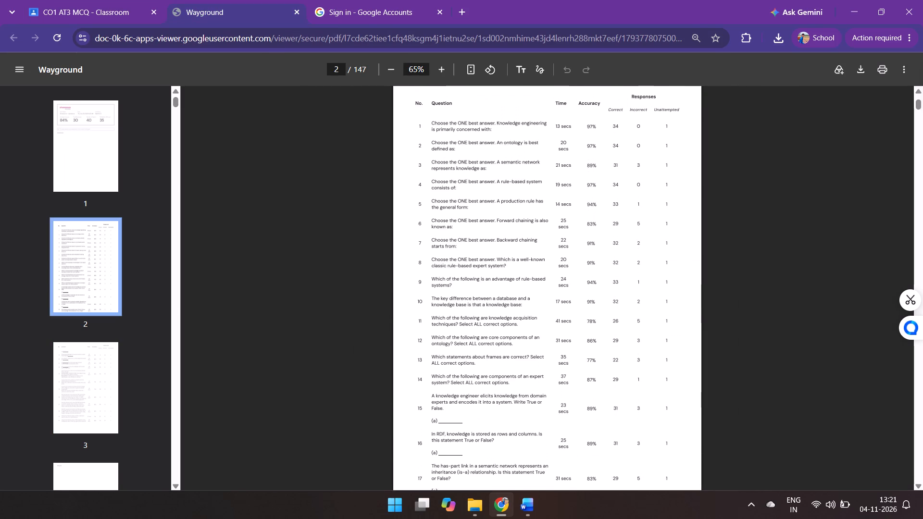
{"action": "scroll", "coordinate": [503, 400], "scroll_direction": "up", "scroll_amount": 1}
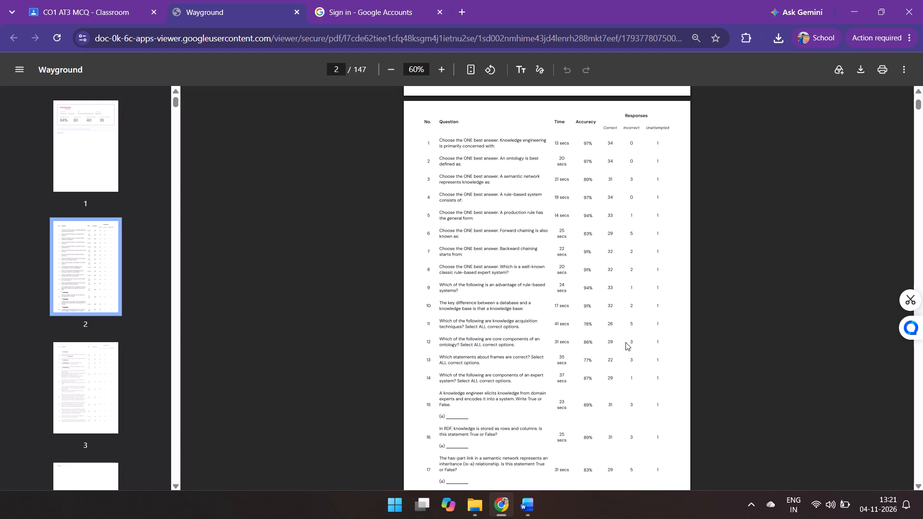
{"action": "scroll", "coordinate": [625, 342], "scroll_direction": "down", "scroll_amount": 1}
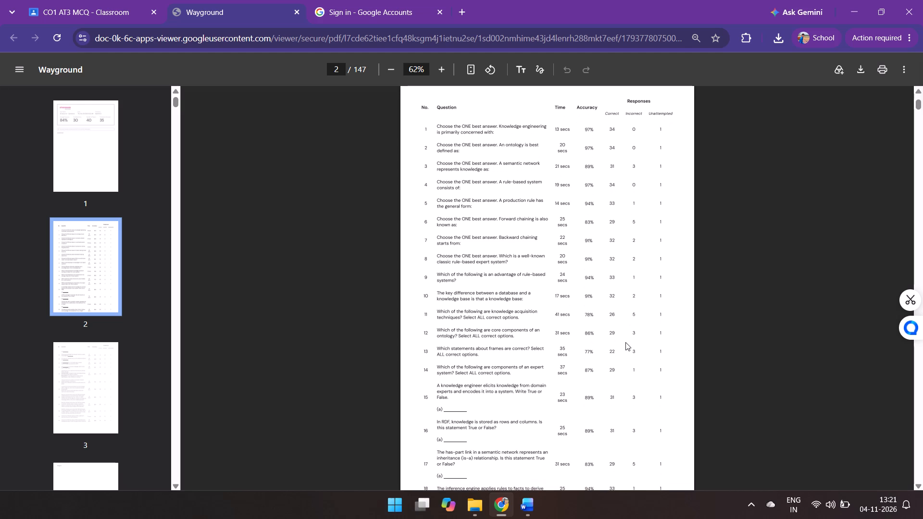
{"action": "scroll", "coordinate": [625, 342], "scroll_direction": "down", "scroll_amount": 1}
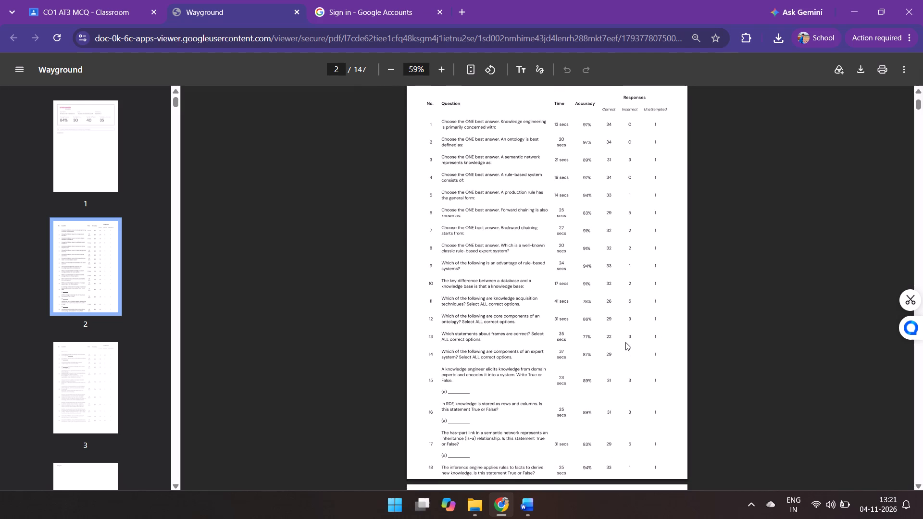
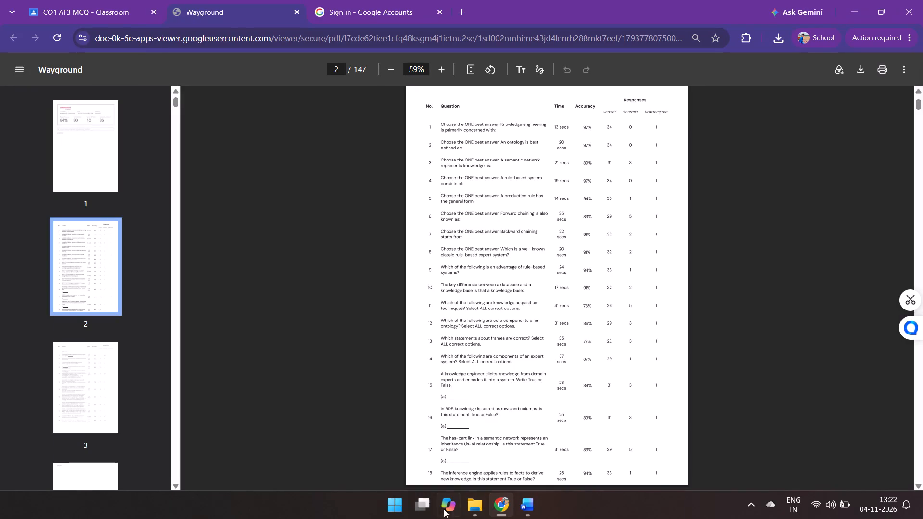
Find the WhatsApp desktop app through the system search and launch it.
{"action": "left_click", "coordinate": [393, 493]}
{"action": "key", "text": "w"}
{"action": "key", "text": "Return"}
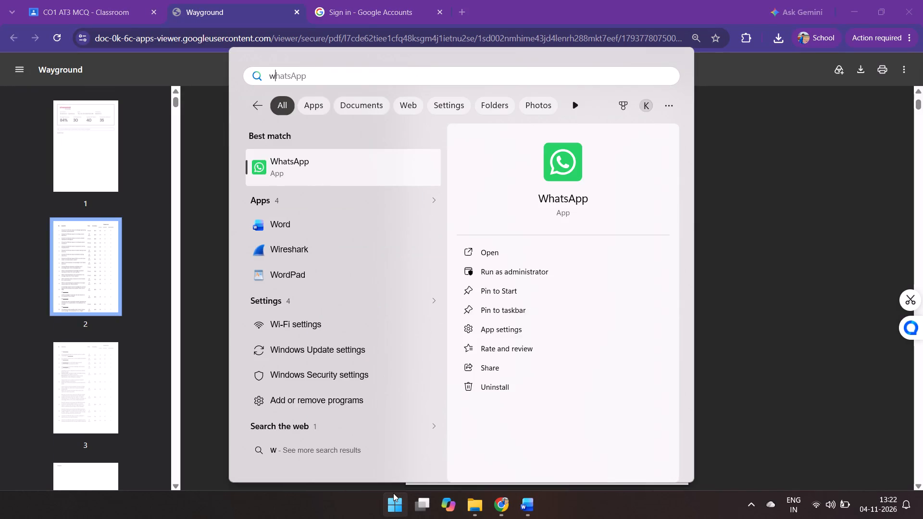
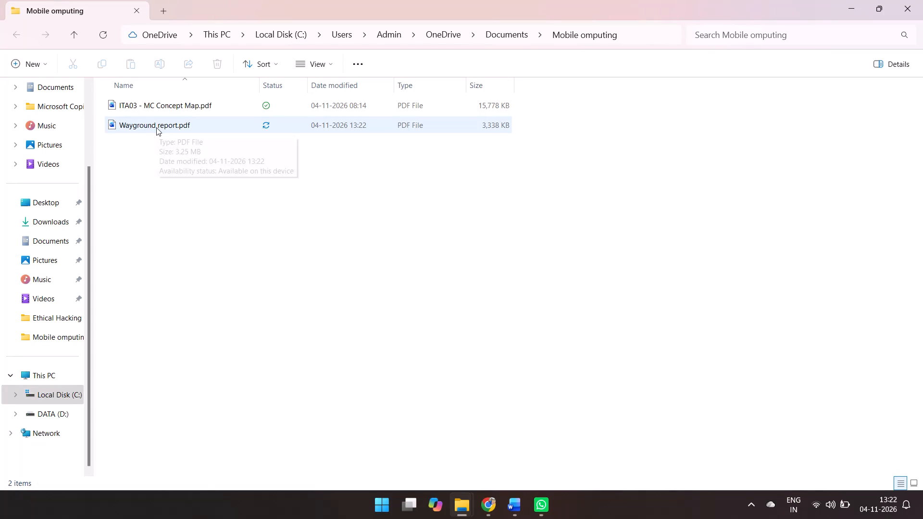
Open Wayground report.pdf from the Mobile omputing folder in Word and let it convert.
{"action": "double_click", "coordinate": [156, 127]}
{"action": "scroll", "coordinate": [449, 342], "scroll_direction": "up", "scroll_amount": 1}
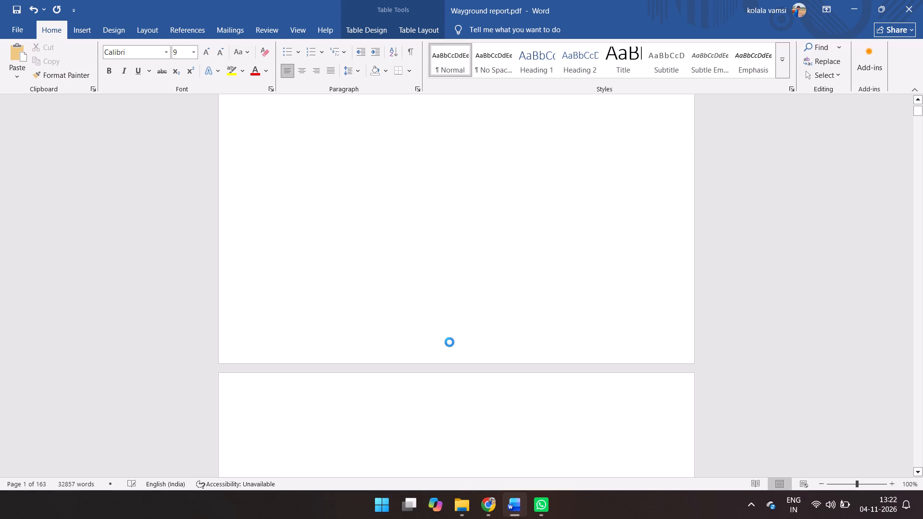
{"action": "scroll", "coordinate": [449, 342], "scroll_direction": "up", "scroll_amount": 2}
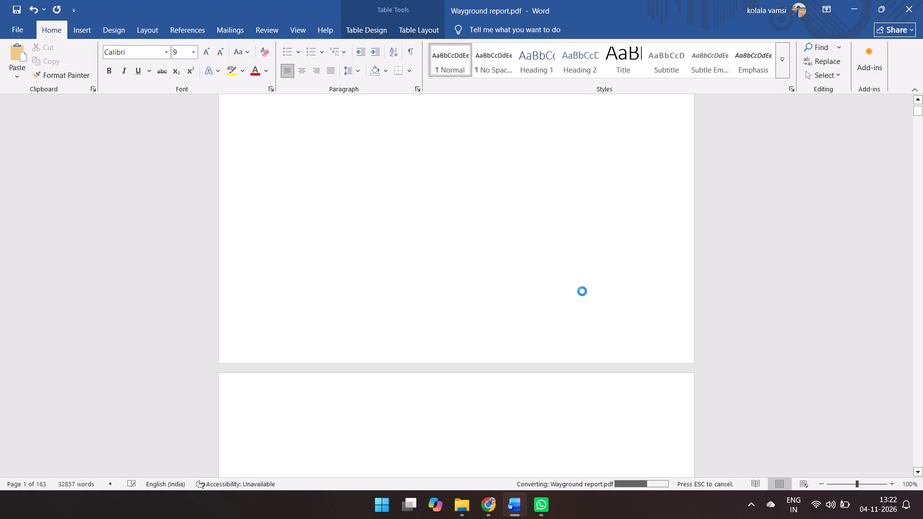
{"action": "scroll", "coordinate": [582, 291], "scroll_direction": "up", "scroll_amount": 9}
{"action": "scroll", "coordinate": [628, 518], "scroll_direction": "up", "scroll_amount": 5}
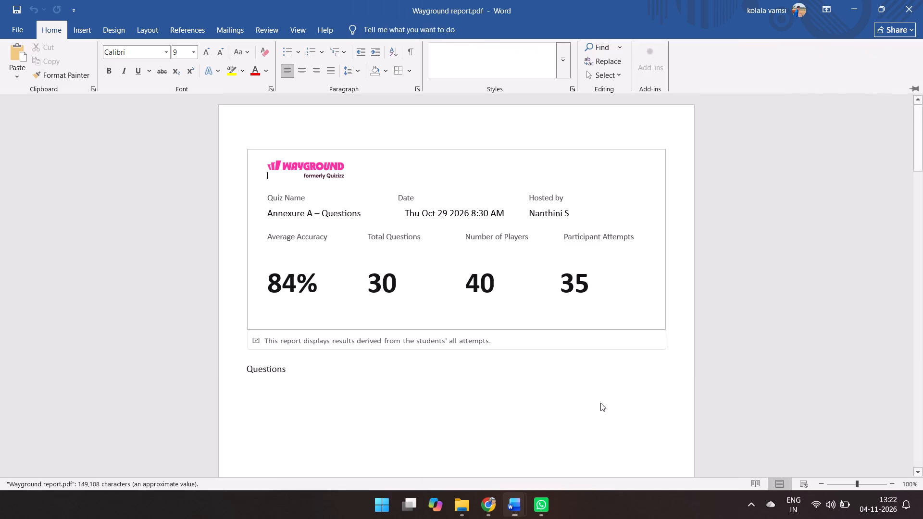
{"action": "scroll", "coordinate": [600, 403], "scroll_direction": "up", "scroll_amount": 20}
{"action": "scroll", "coordinate": [600, 403], "scroll_direction": "up", "scroll_amount": 5}
Look through the opening pages of the converted report, including its class-wide Questions table.
{"action": "scroll", "coordinate": [597, 356], "scroll_direction": "down", "scroll_amount": 7}
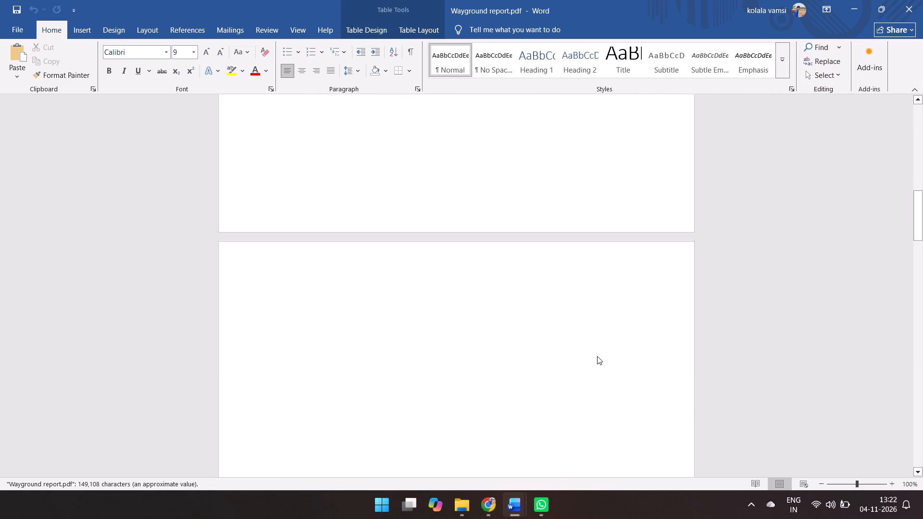
{"action": "scroll", "coordinate": [597, 356], "scroll_direction": "down", "scroll_amount": 5}
{"action": "scroll", "coordinate": [597, 356], "scroll_direction": "up", "scroll_amount": 10}
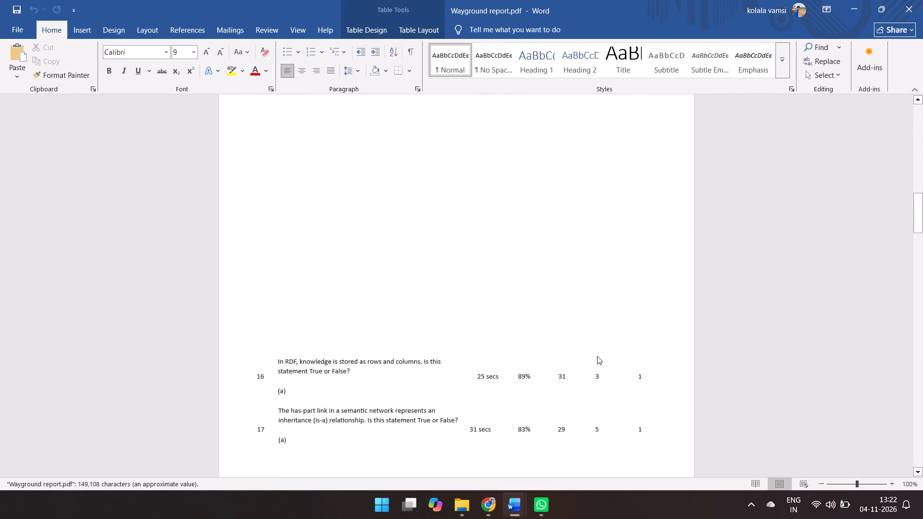
{"action": "scroll", "coordinate": [597, 356], "scroll_direction": "up", "scroll_amount": 4}
{"action": "scroll", "coordinate": [597, 356], "scroll_direction": "down", "scroll_amount": 14}
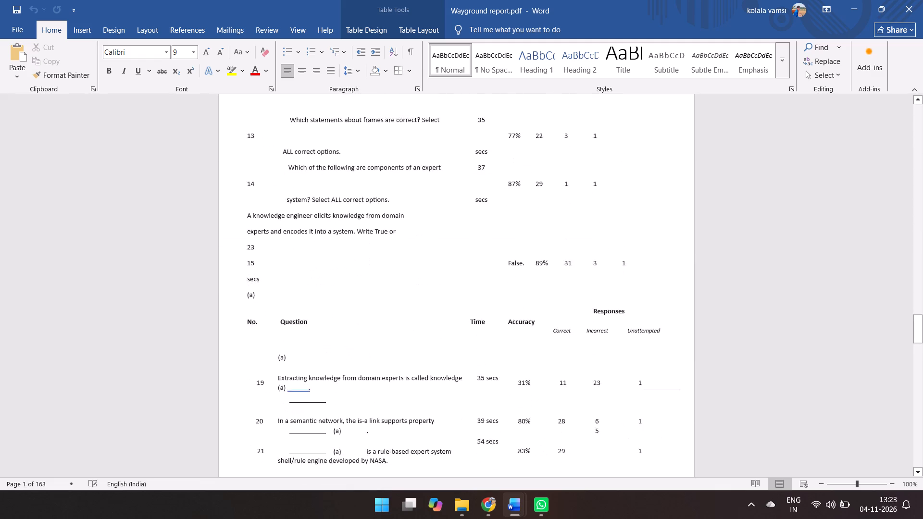
{"action": "scroll", "coordinate": [597, 356], "scroll_direction": "down", "scroll_amount": 12}
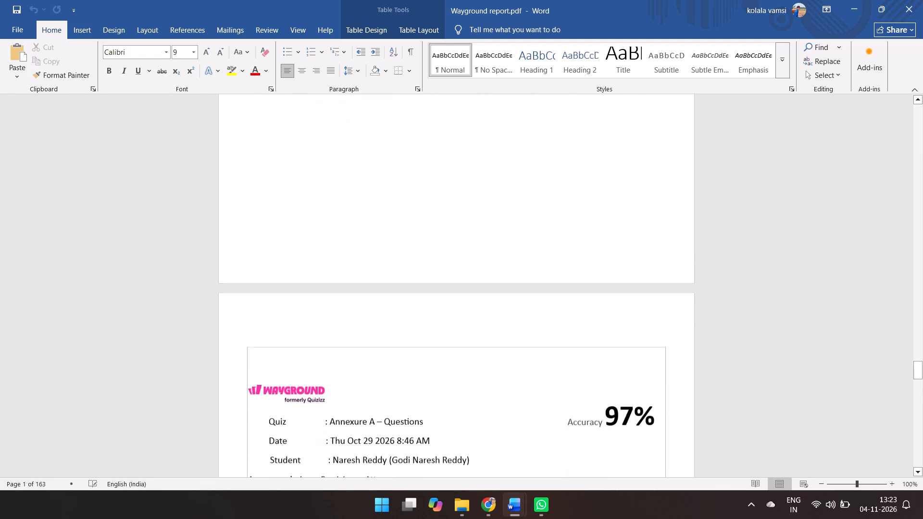
Read through questions 1 to 30 in the individual student report dated Thu Oct 29 2026 8:46 AM.
{"action": "scroll", "coordinate": [597, 356], "scroll_direction": "down", "scroll_amount": 13}
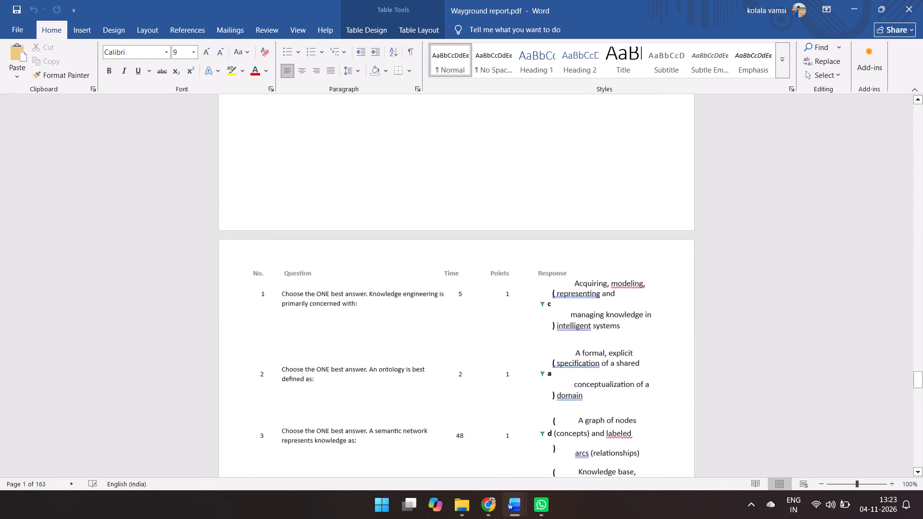
{"action": "scroll", "coordinate": [597, 356], "scroll_direction": "down", "scroll_amount": 7}
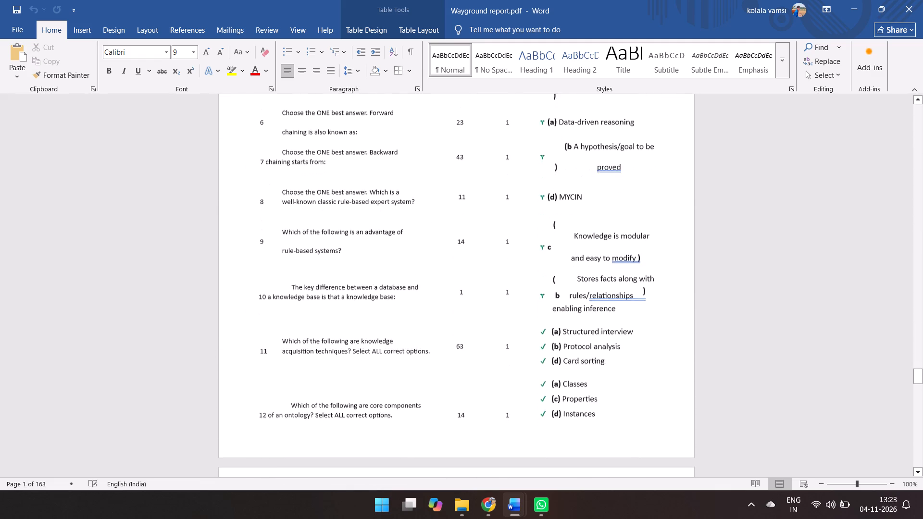
{"action": "scroll", "coordinate": [597, 356], "scroll_direction": "down", "scroll_amount": 7}
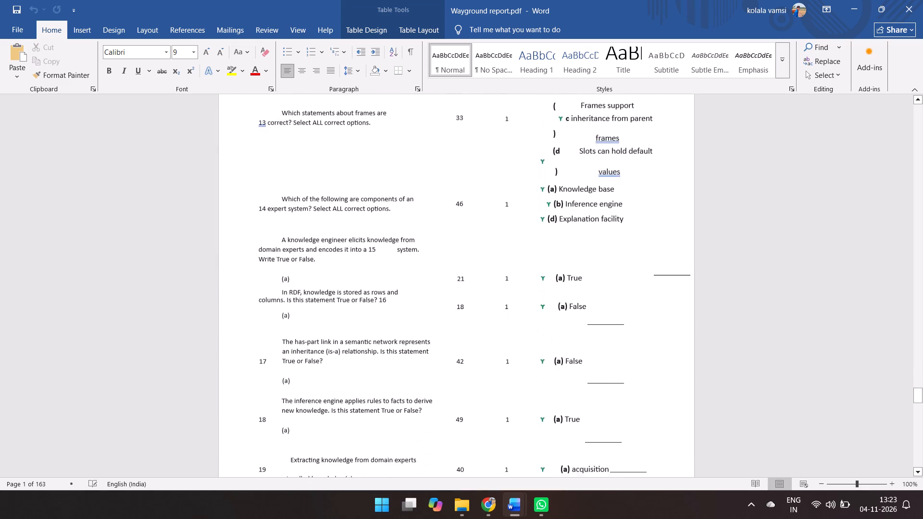
{"action": "scroll", "coordinate": [597, 356], "scroll_direction": "down", "scroll_amount": 8}
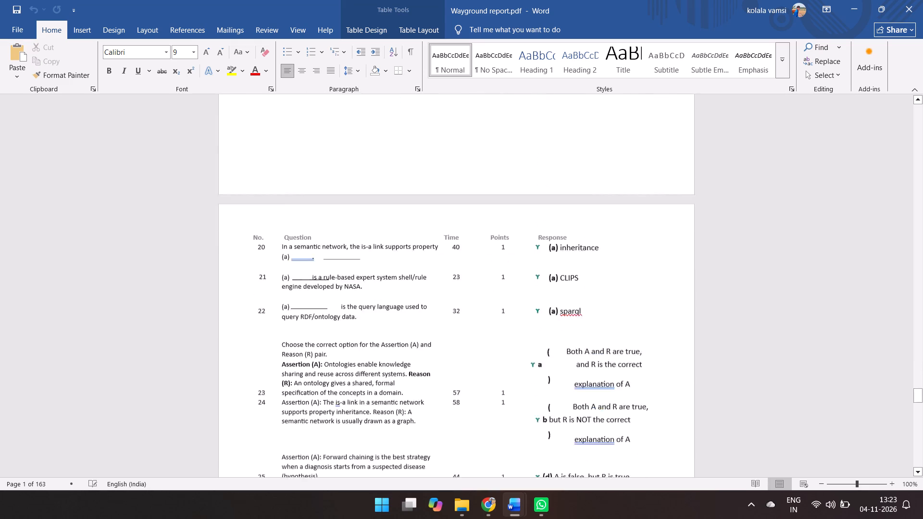
{"action": "scroll", "coordinate": [597, 356], "scroll_direction": "down", "scroll_amount": 6}
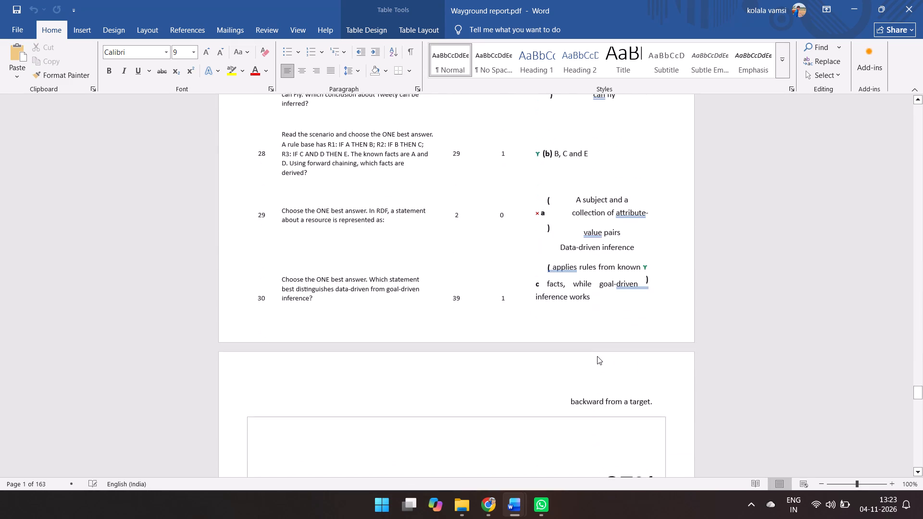
Read through the following individual student reports, starting with the one dated Thu Oct 29 2026 8:36 AM.
{"action": "scroll", "coordinate": [597, 356], "scroll_direction": "down", "scroll_amount": 6}
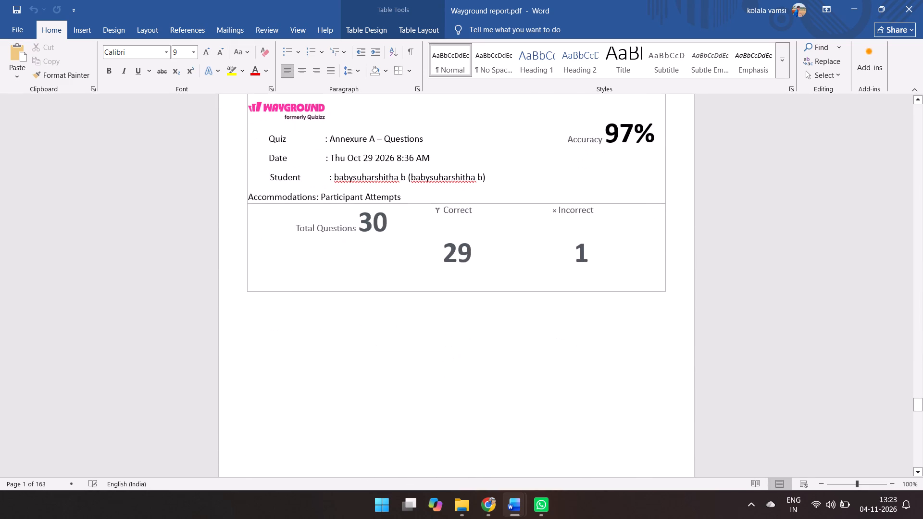
{"action": "scroll", "coordinate": [597, 356], "scroll_direction": "down", "scroll_amount": 2}
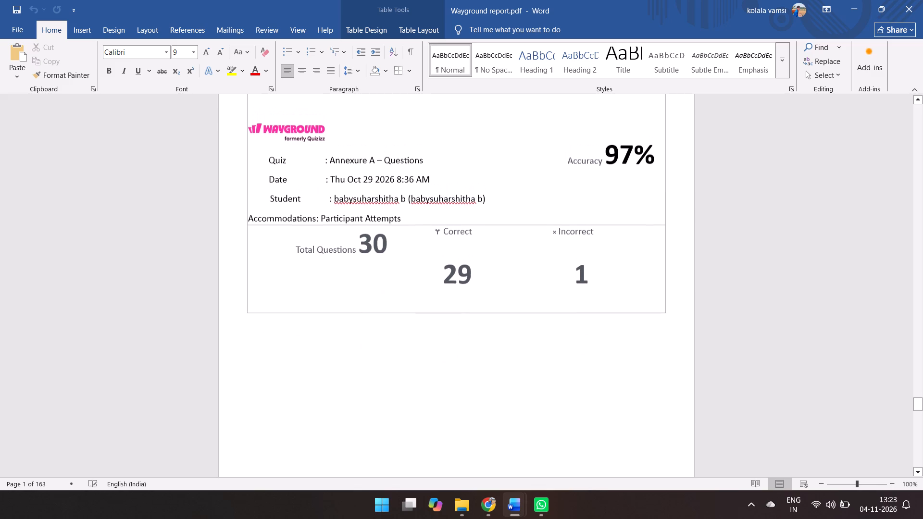
{"action": "scroll", "coordinate": [597, 356], "scroll_direction": "down", "scroll_amount": 9}
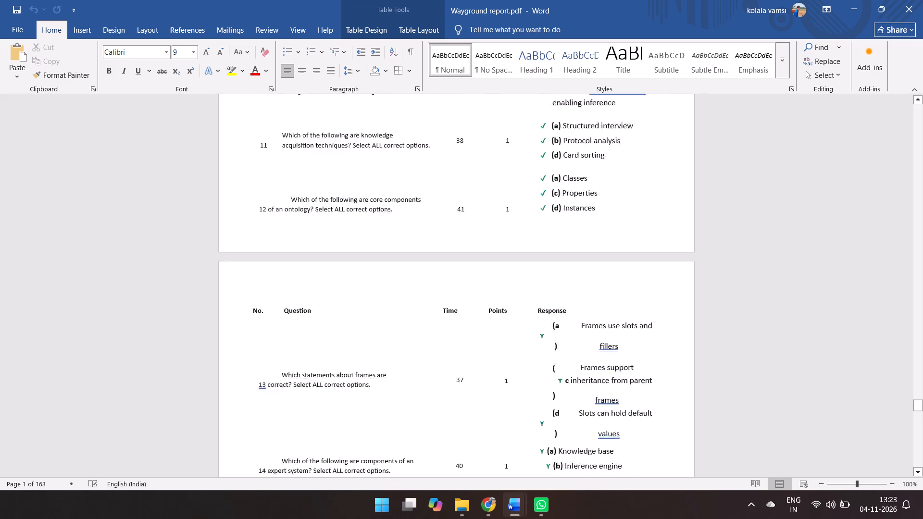
{"action": "scroll", "coordinate": [597, 356], "scroll_direction": "down", "scroll_amount": 6}
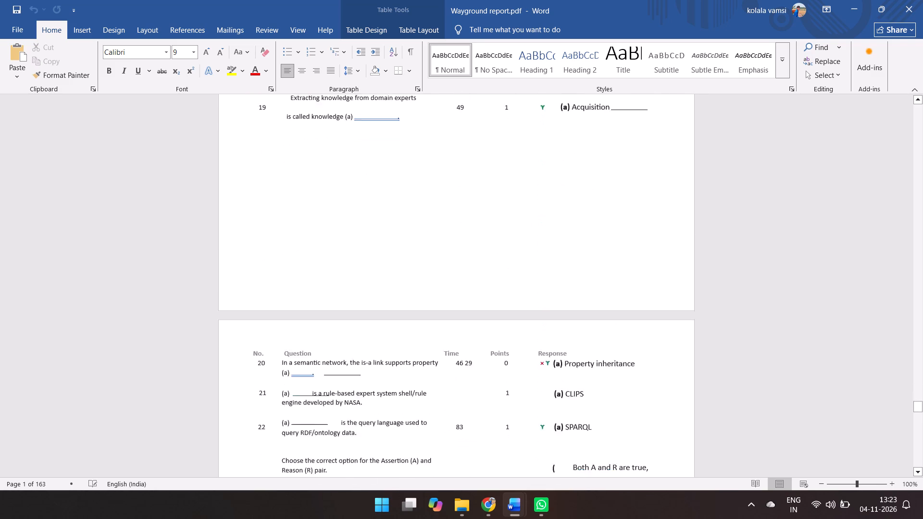
{"action": "scroll", "coordinate": [597, 356], "scroll_direction": "down", "scroll_amount": 5}
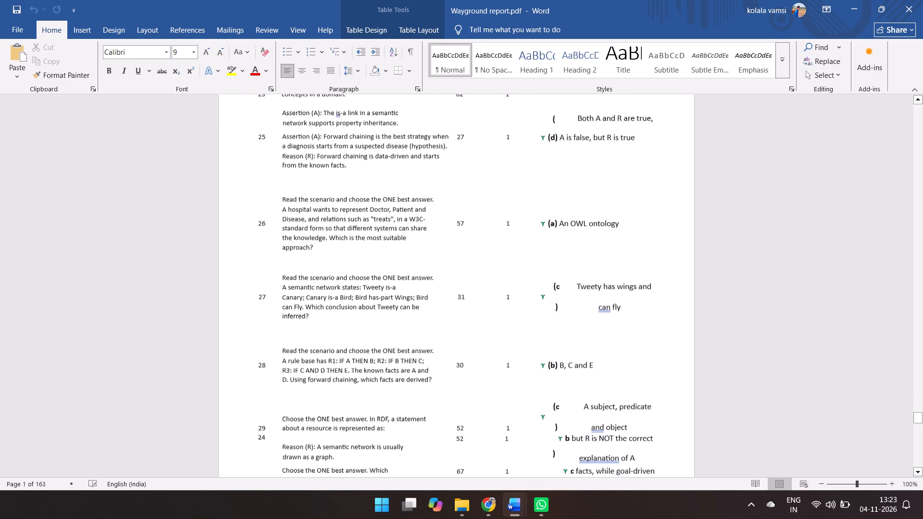
{"action": "scroll", "coordinate": [597, 356], "scroll_direction": "down", "scroll_amount": 4}
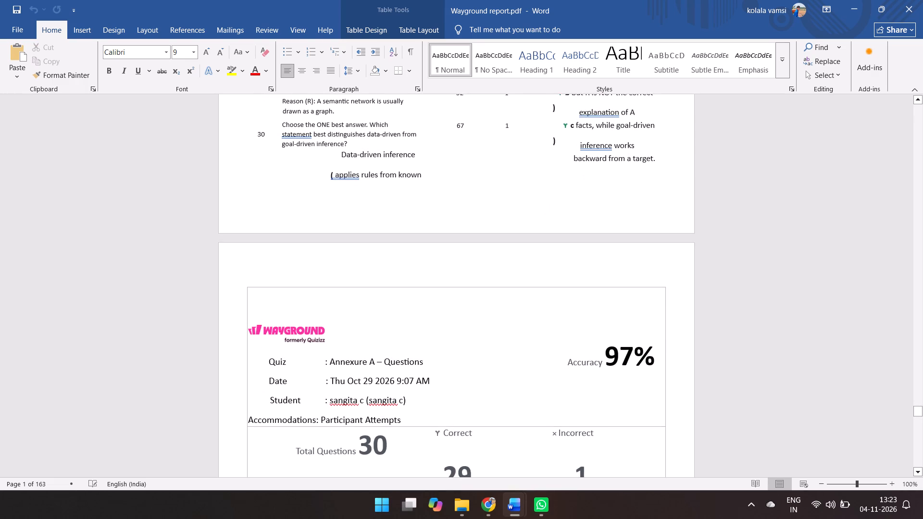
{"action": "scroll", "coordinate": [597, 356], "scroll_direction": "down", "scroll_amount": 8}
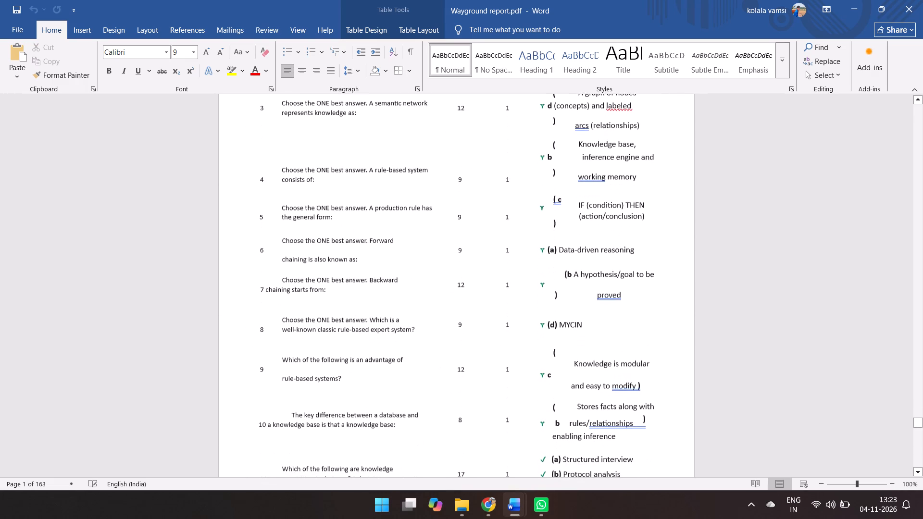
Search the report for "vamsi" and try to go to that student's individual report among the results.
{"action": "key", "text": "ctrl+f"}
{"action": "type", "text": "vamsi"}
{"action": "key", "text": "Return"}
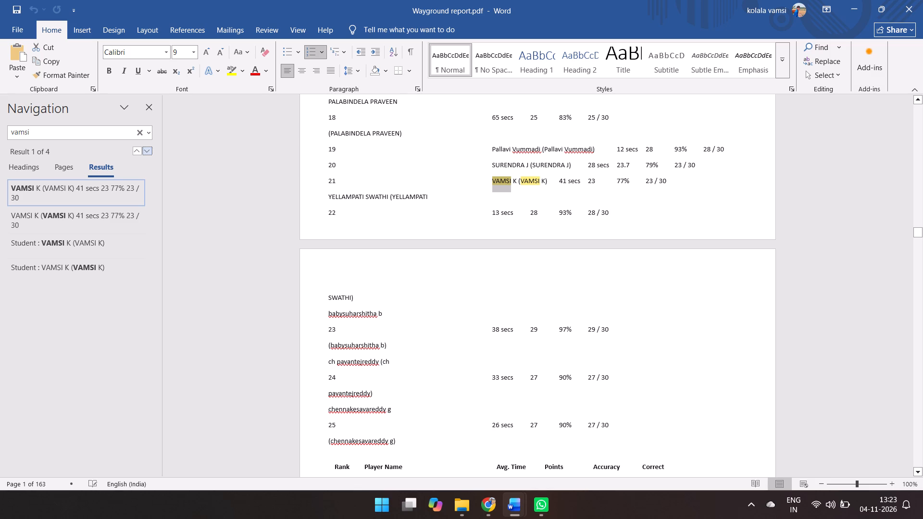
{"action": "left_click", "coordinate": [88, 248]}
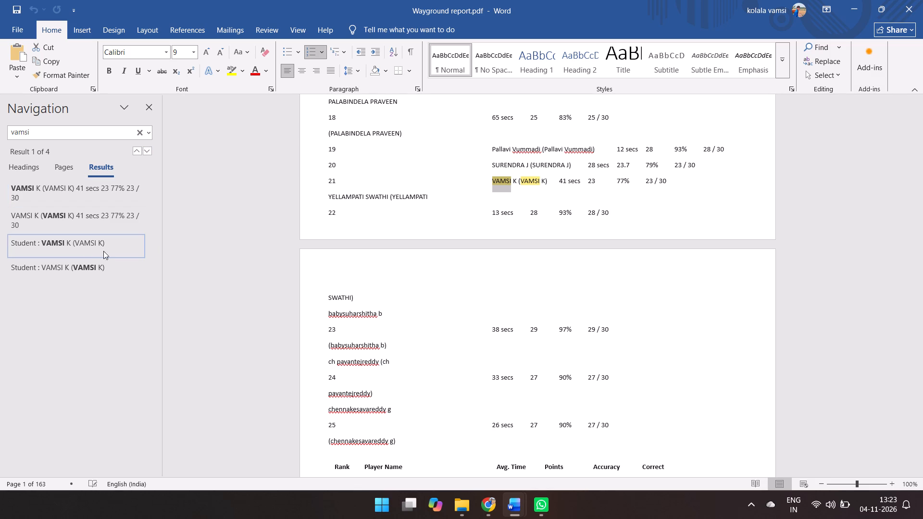
{"action": "left_click", "coordinate": [144, 148]}
{"action": "left_click", "coordinate": [145, 148]}
{"action": "left_click", "coordinate": [58, 133]}
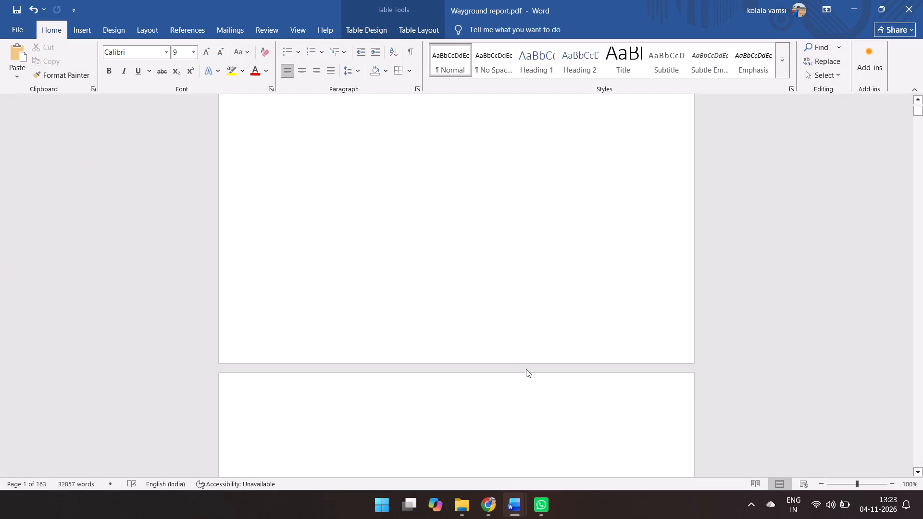
Examine the report's summary page and the player ranking table with average time, points, accuracy and correct answers.
{"action": "scroll", "coordinate": [511, 360], "scroll_direction": "up", "scroll_amount": 8}
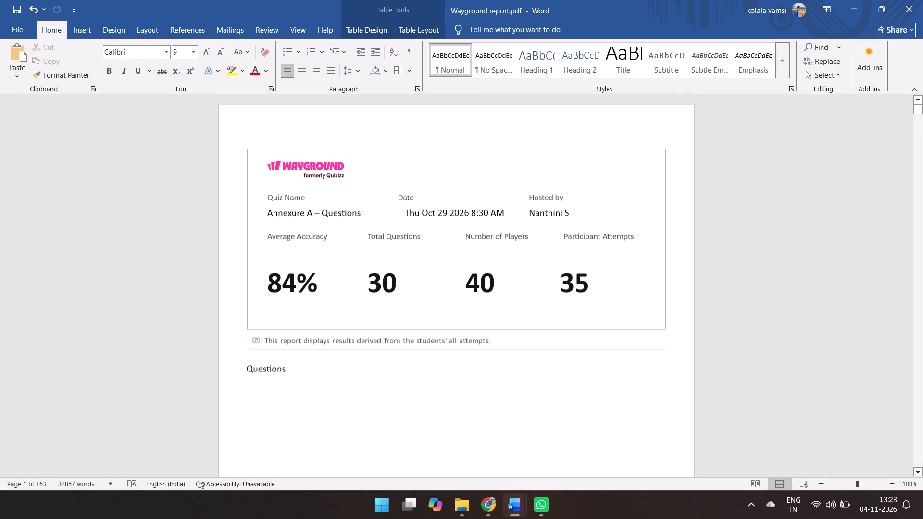
{"action": "scroll", "coordinate": [511, 360], "scroll_direction": "down", "scroll_amount": 5}
{"action": "scroll", "coordinate": [533, 303], "scroll_direction": "down", "scroll_amount": 9}
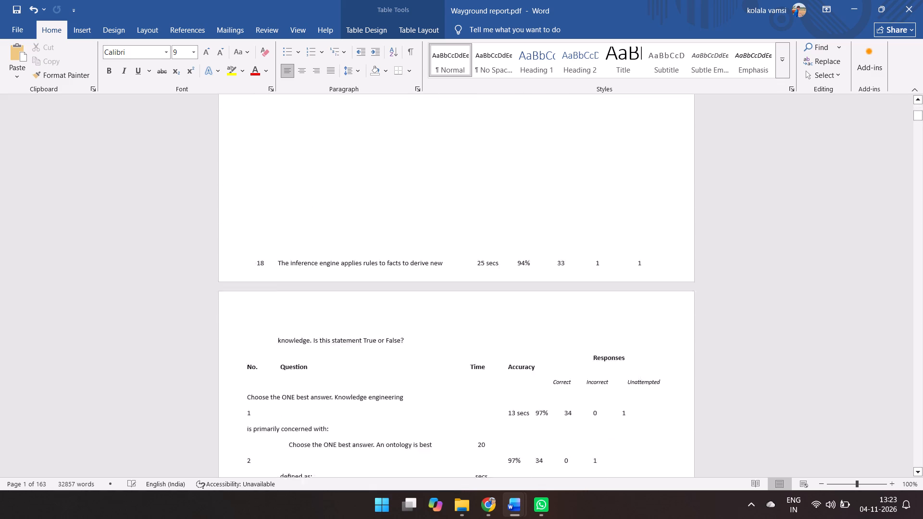
{"action": "scroll", "coordinate": [533, 303], "scroll_direction": "down", "scroll_amount": 11}
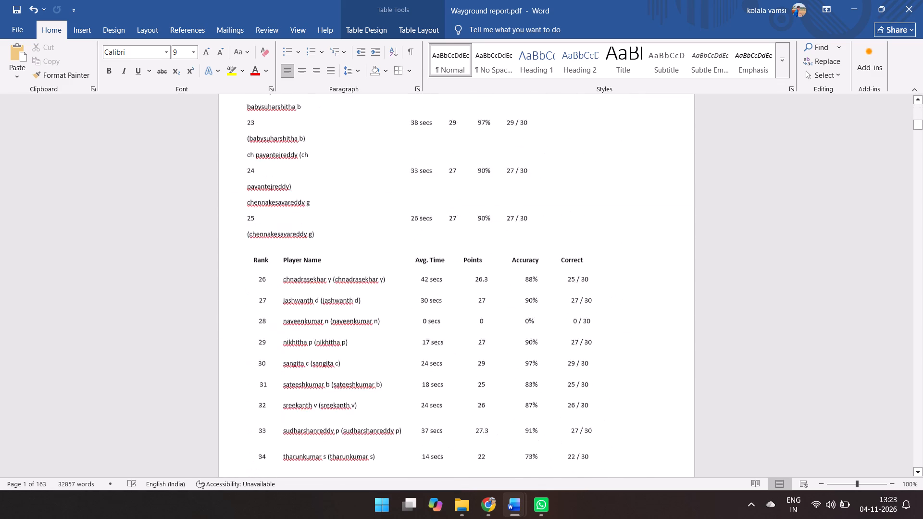
{"action": "scroll", "coordinate": [533, 303], "scroll_direction": "down", "scroll_amount": 10}
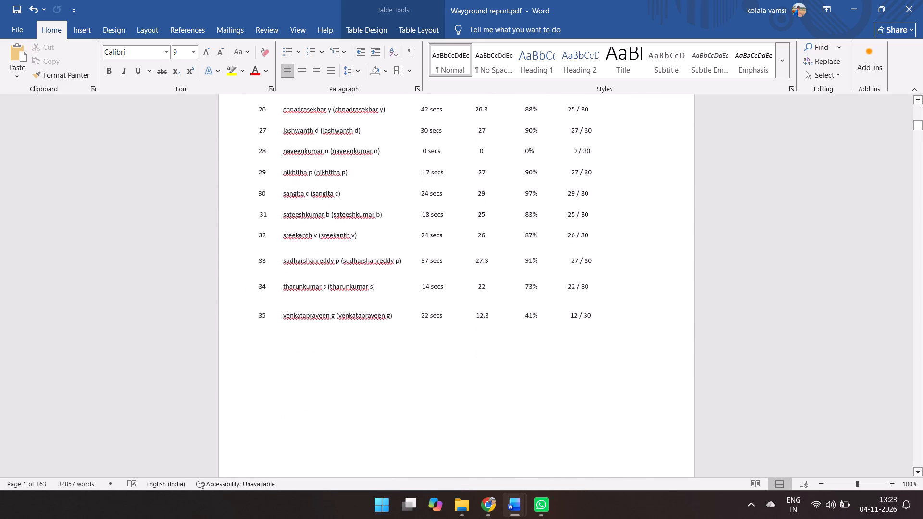
{"action": "scroll", "coordinate": [533, 303], "scroll_direction": "up", "scroll_amount": 7}
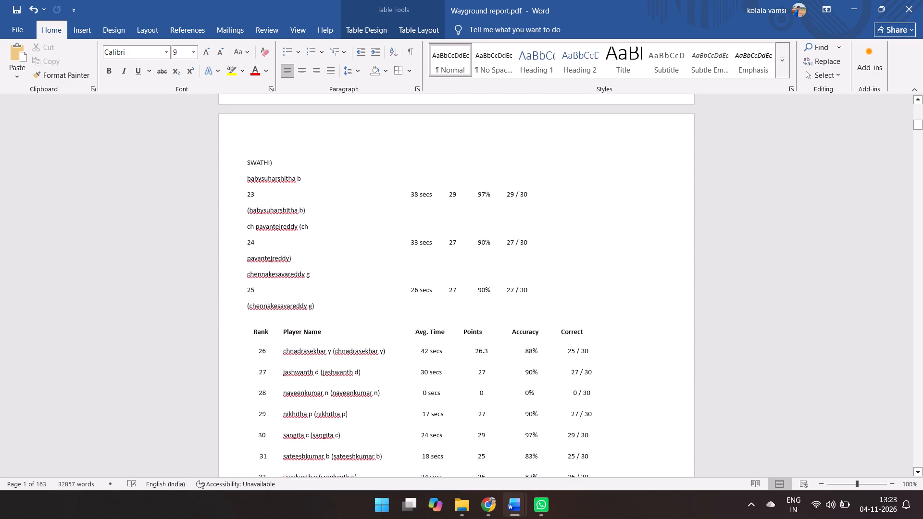
{"action": "scroll", "coordinate": [533, 303], "scroll_direction": "up", "scroll_amount": 4}
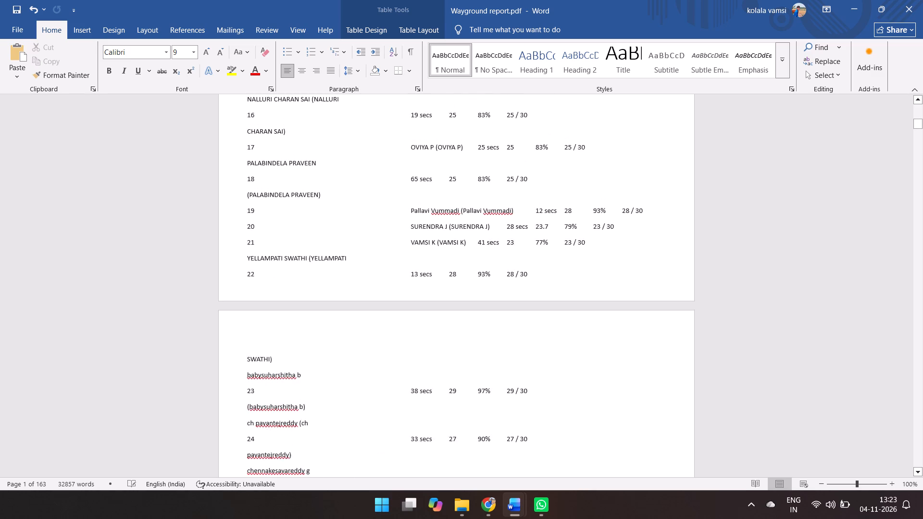
{"action": "scroll", "coordinate": [533, 303], "scroll_direction": "up", "scroll_amount": 9}
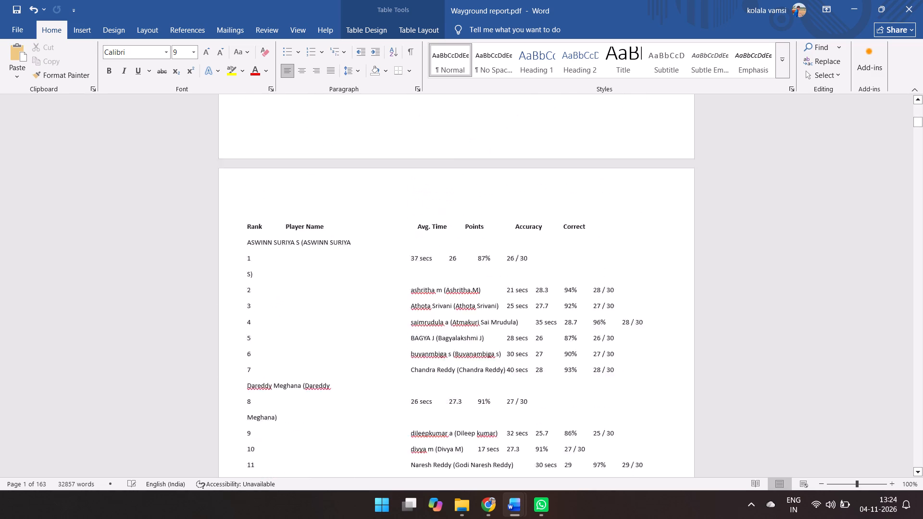
Examine the Questions table backwards from question 30 to question 1, checking the row order and where questions 16 to 18 sit.
{"action": "scroll", "coordinate": [533, 303], "scroll_direction": "up", "scroll_amount": 5}
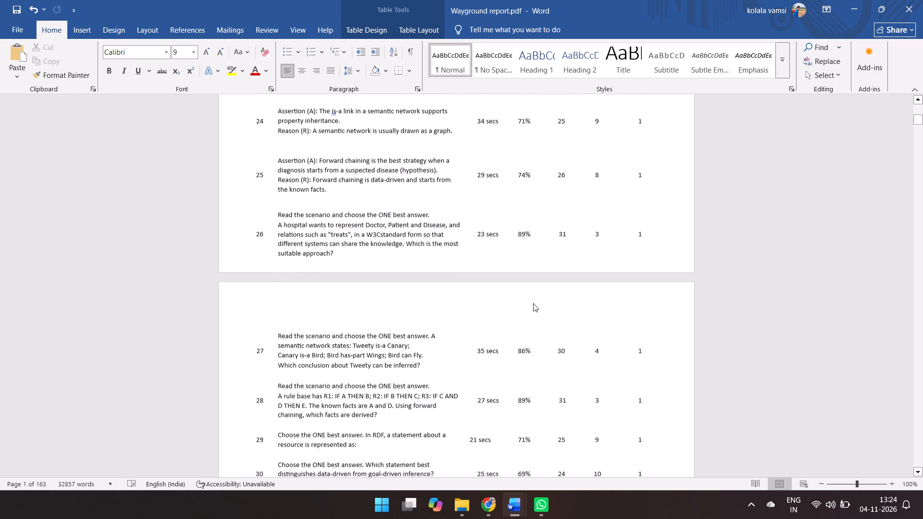
{"action": "scroll", "coordinate": [533, 303], "scroll_direction": "up", "scroll_amount": 9}
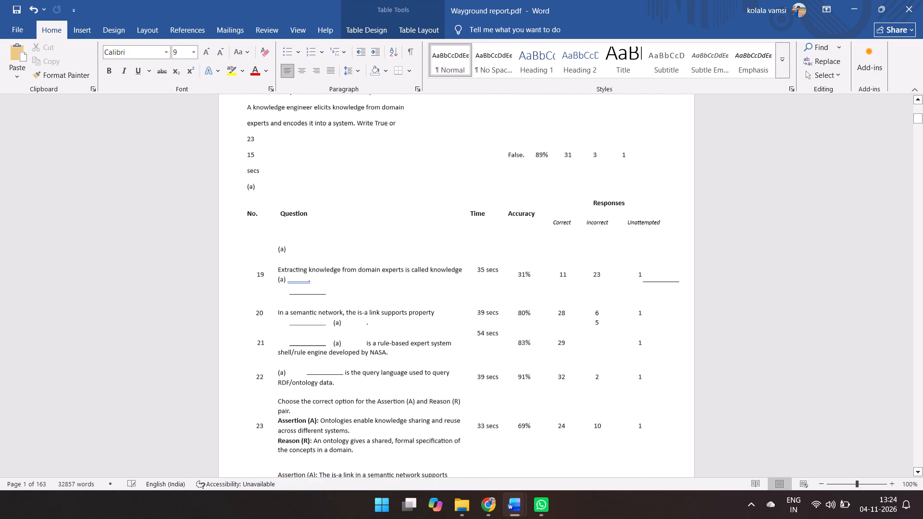
{"action": "scroll", "coordinate": [533, 303], "scroll_direction": "up", "scroll_amount": 4}
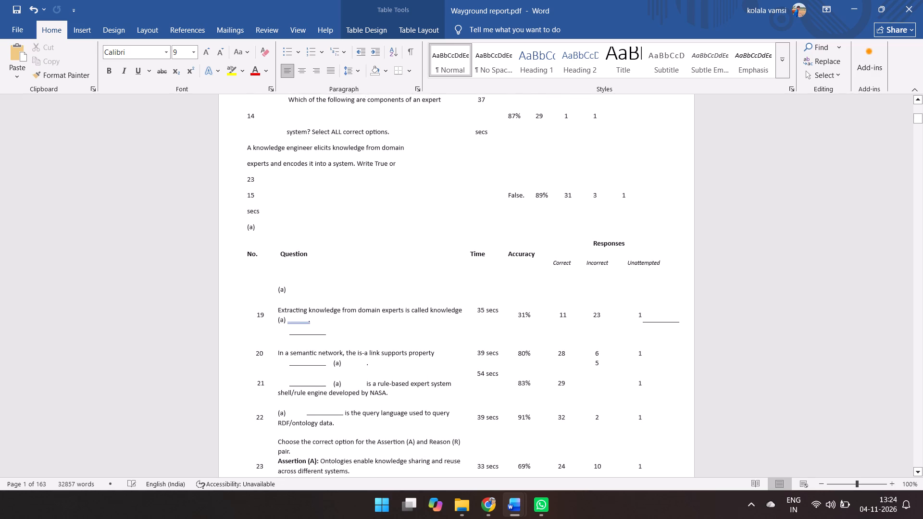
{"action": "scroll", "coordinate": [533, 303], "scroll_direction": "up", "scroll_amount": 3}
{"action": "scroll", "coordinate": [533, 303], "scroll_direction": "down", "scroll_amount": 2}
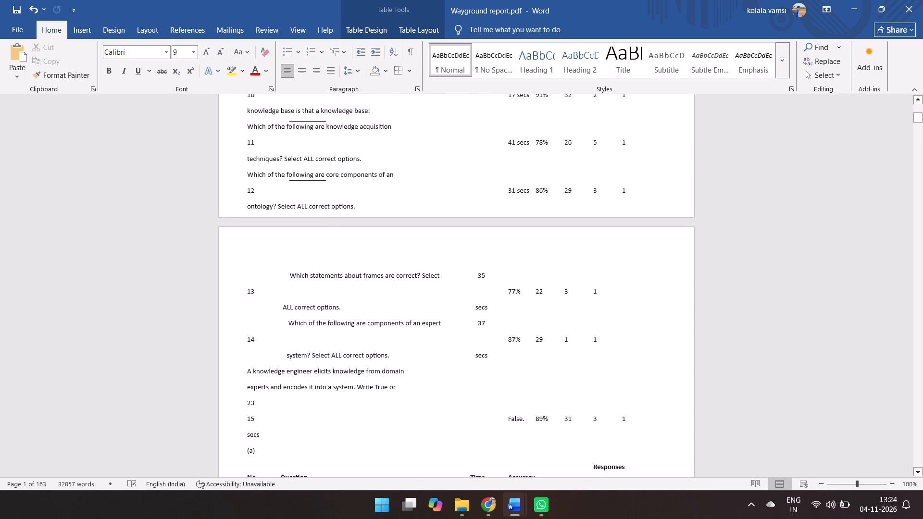
{"action": "scroll", "coordinate": [533, 303], "scroll_direction": "down", "scroll_amount": 2}
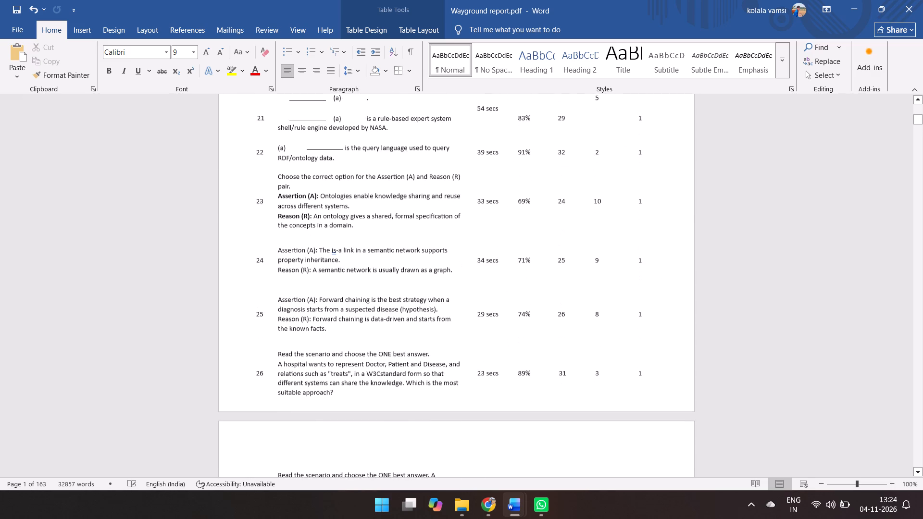
{"action": "scroll", "coordinate": [533, 303], "scroll_direction": "down", "scroll_amount": 2}
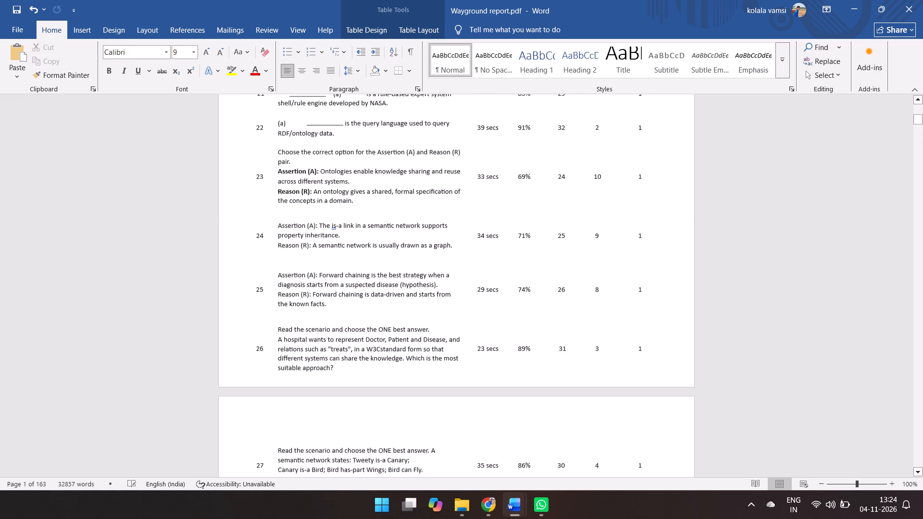
{"action": "scroll", "coordinate": [533, 303], "scroll_direction": "up", "scroll_amount": 4}
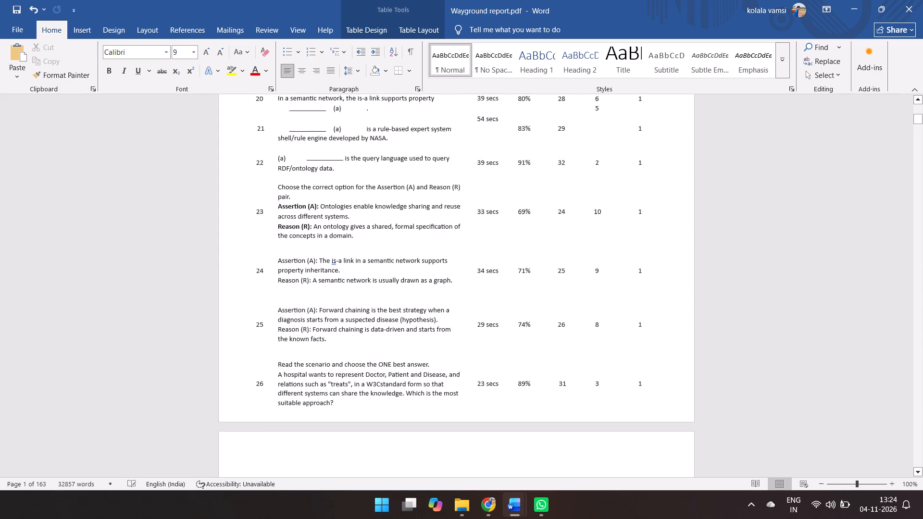
{"action": "scroll", "coordinate": [533, 303], "scroll_direction": "up", "scroll_amount": 4}
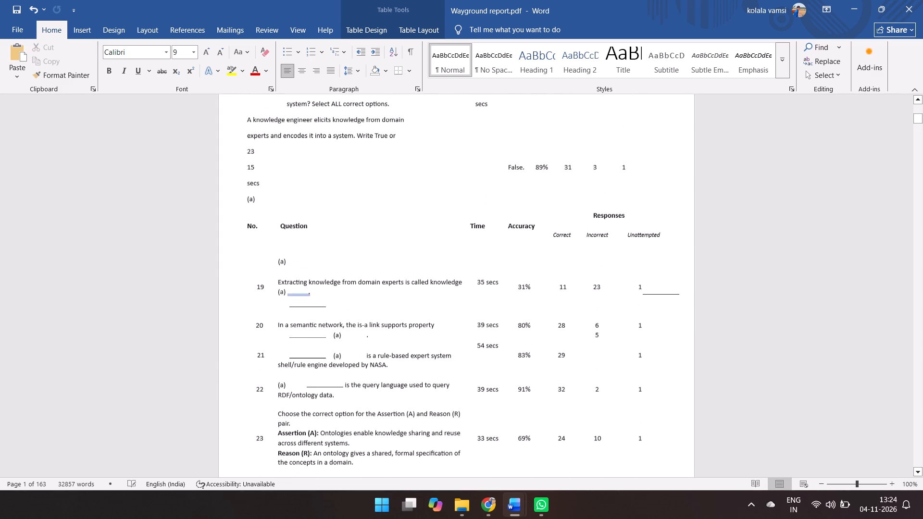
{"action": "scroll", "coordinate": [533, 303], "scroll_direction": "up", "scroll_amount": 3}
{"action": "scroll", "coordinate": [458, 284], "scroll_direction": "up", "scroll_amount": 1}
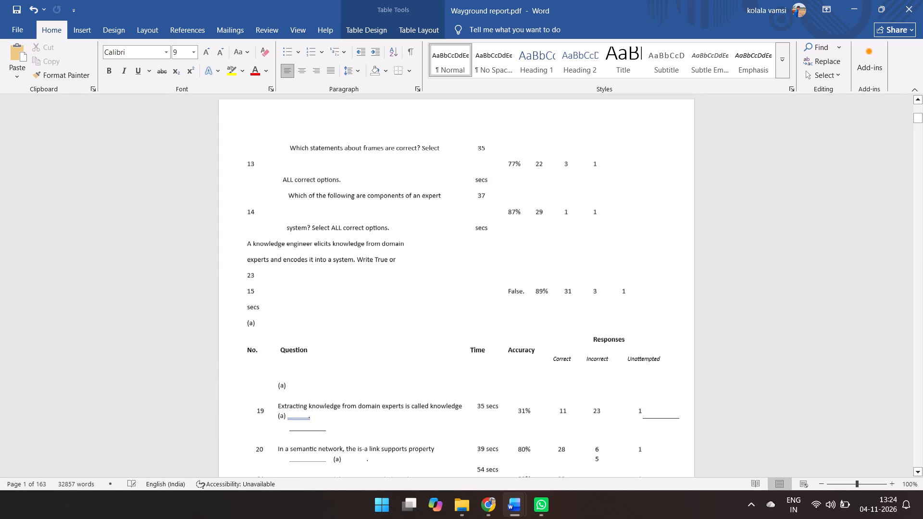
{"action": "scroll", "coordinate": [458, 284], "scroll_direction": "up", "scroll_amount": 2}
{"action": "scroll", "coordinate": [458, 284], "scroll_direction": "down", "scroll_amount": 1}
{"action": "scroll", "coordinate": [458, 284], "scroll_direction": "up", "scroll_amount": 2}
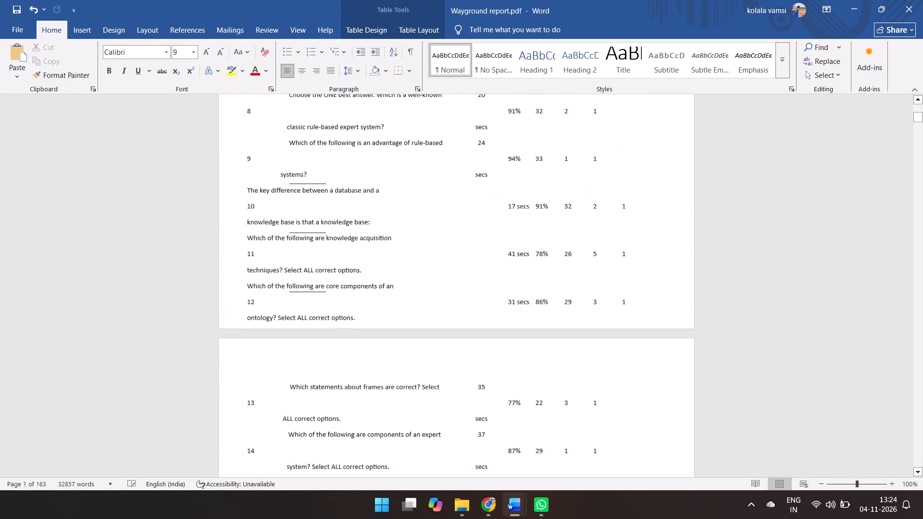
{"action": "scroll", "coordinate": [458, 284], "scroll_direction": "up", "scroll_amount": 6}
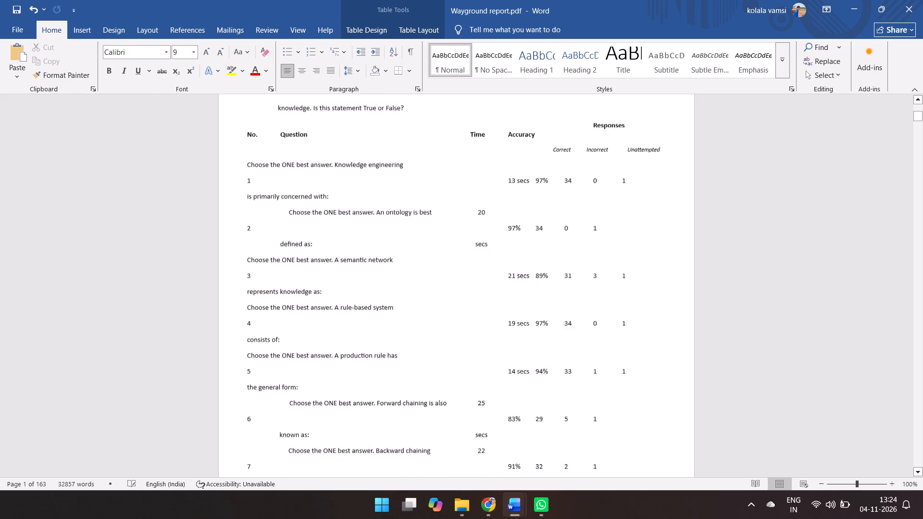
Copy the complete question 18 row, including its text continuing on the following page, and delete it from above the Questions table header.
{"action": "scroll", "coordinate": [458, 284], "scroll_direction": "up", "scroll_amount": 3}
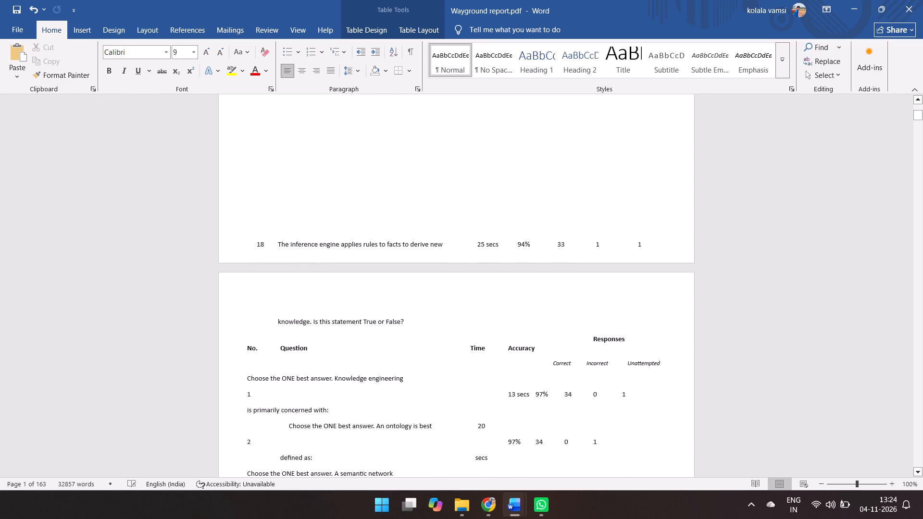
{"action": "left_click_drag", "start_coordinate": [252, 241], "coordinate": [463, 271]}
{"action": "key", "text": "ctrl+c"}
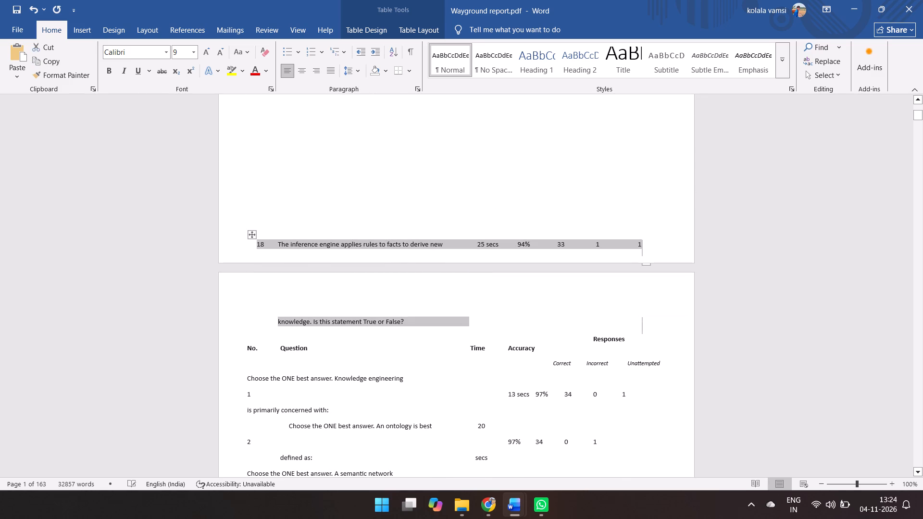
{"action": "key", "text": "BackSpace"}
Examine the Questions table from question 1 to question 21, checking the order of questions 10 to 17 and the gap before question 19.
{"action": "scroll", "coordinate": [463, 271], "scroll_direction": "up", "scroll_amount": 3}
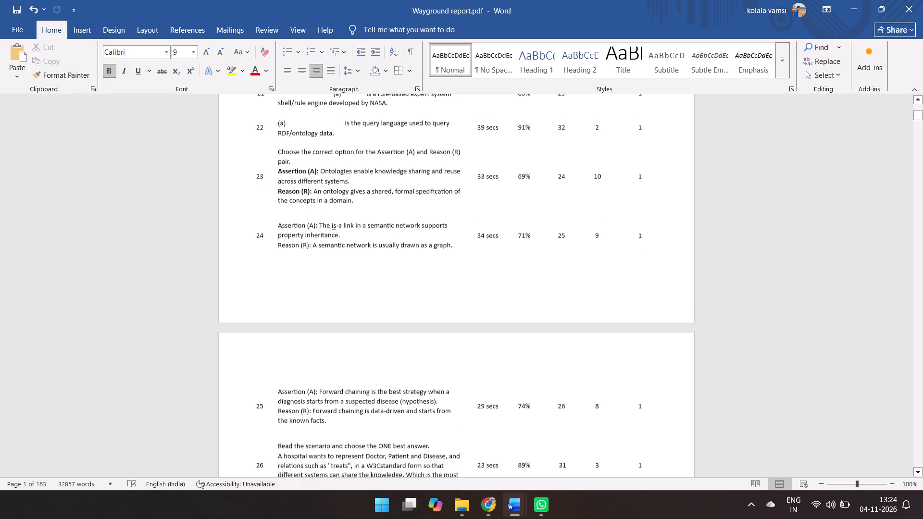
{"action": "scroll", "coordinate": [463, 271], "scroll_direction": "up", "scroll_amount": 20}
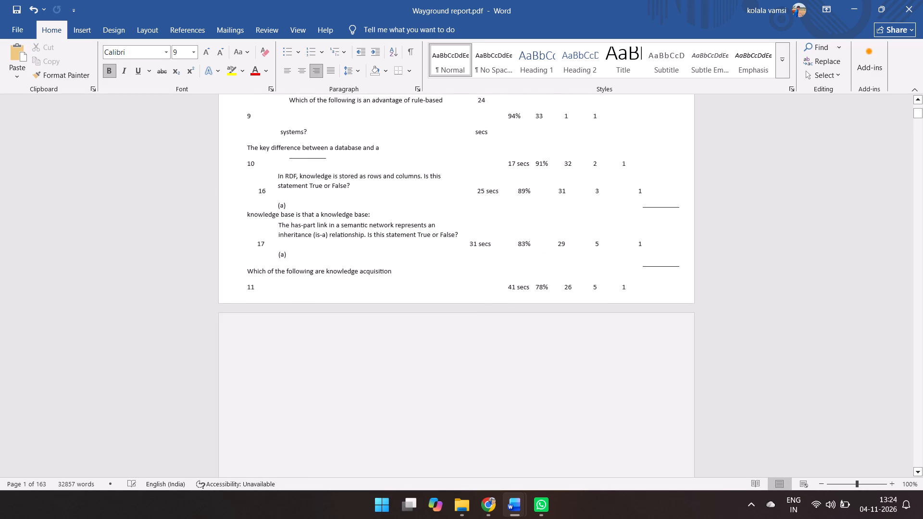
{"action": "scroll", "coordinate": [443, 231], "scroll_direction": "up", "scroll_amount": 19}
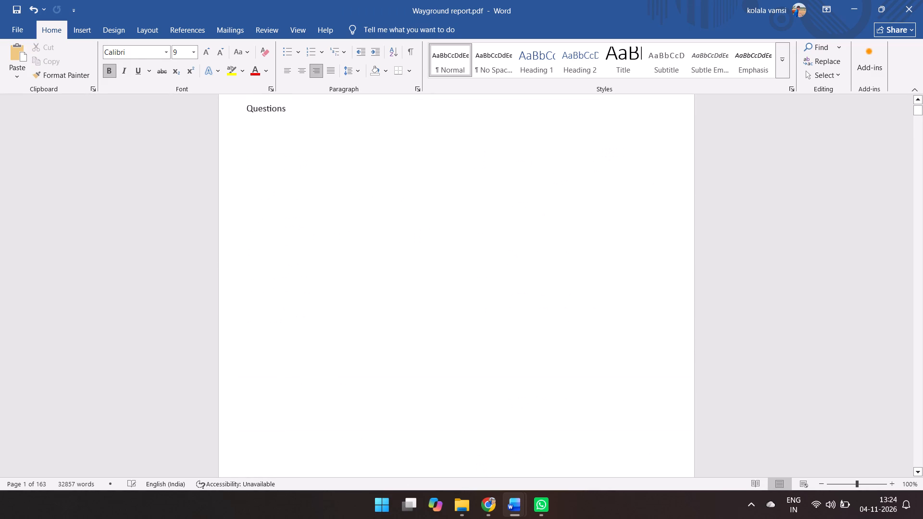
{"action": "scroll", "coordinate": [443, 231], "scroll_direction": "up", "scroll_amount": 1}
{"action": "scroll", "coordinate": [443, 231], "scroll_direction": "down", "scroll_amount": 17}
{"action": "scroll", "coordinate": [443, 231], "scroll_direction": "down", "scroll_amount": 6}
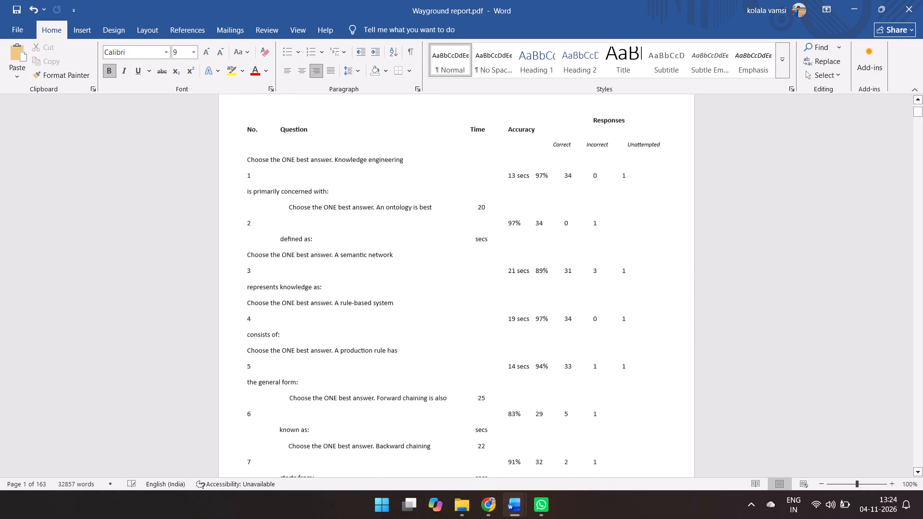
{"action": "scroll", "coordinate": [443, 231], "scroll_direction": "down", "scroll_amount": 8}
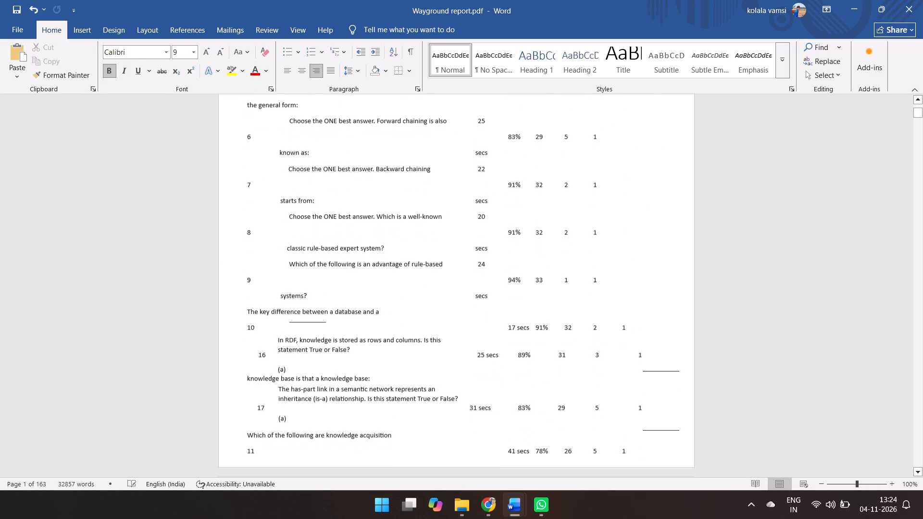
{"action": "scroll", "coordinate": [443, 231], "scroll_direction": "down", "scroll_amount": 4}
{"action": "scroll", "coordinate": [374, 389], "scroll_direction": "down", "scroll_amount": 3}
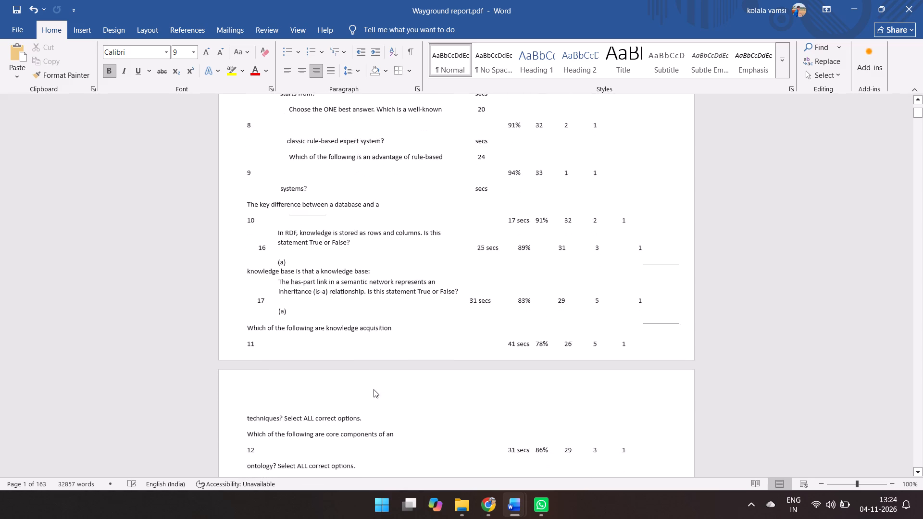
{"action": "scroll", "coordinate": [374, 389], "scroll_direction": "down", "scroll_amount": 5}
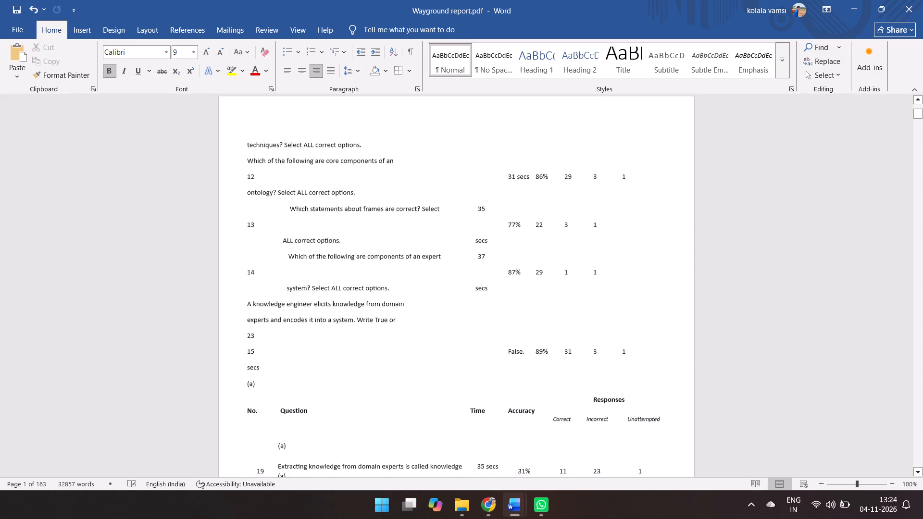
{"action": "scroll", "coordinate": [374, 389], "scroll_direction": "down", "scroll_amount": 1}
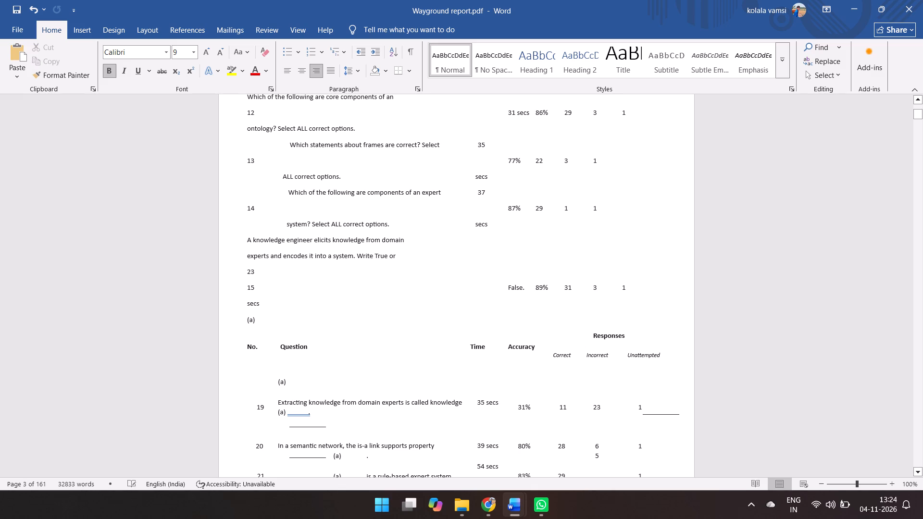
{"action": "scroll", "coordinate": [243, 334], "scroll_direction": "up", "scroll_amount": 2}
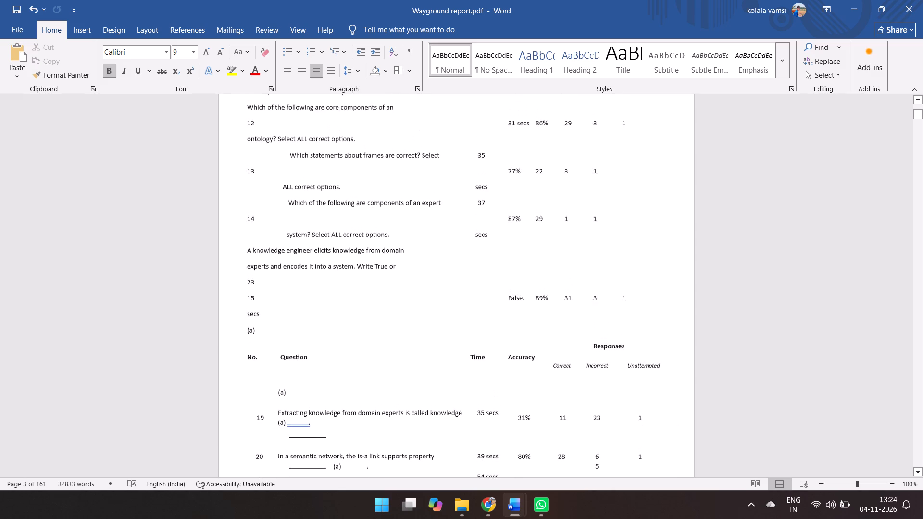
{"action": "scroll", "coordinate": [243, 334], "scroll_direction": "up", "scroll_amount": 4}
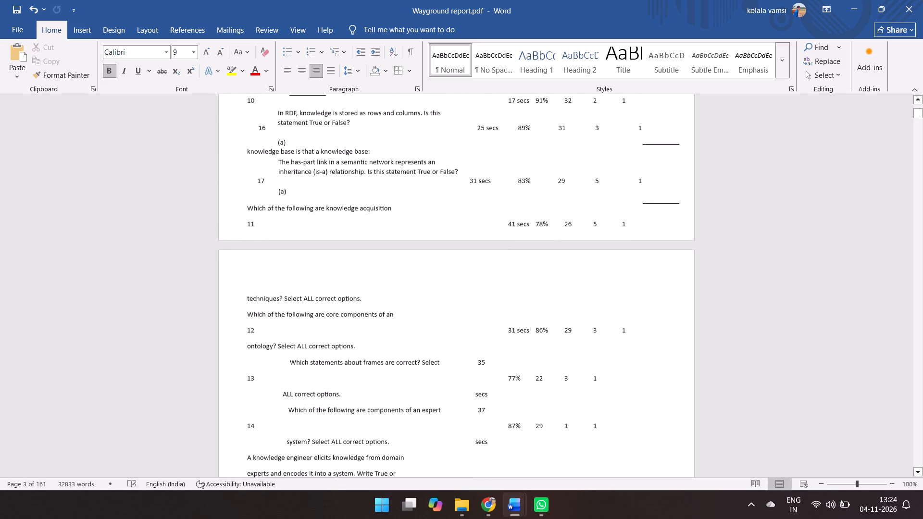
{"action": "scroll", "coordinate": [243, 334], "scroll_direction": "up", "scroll_amount": 4}
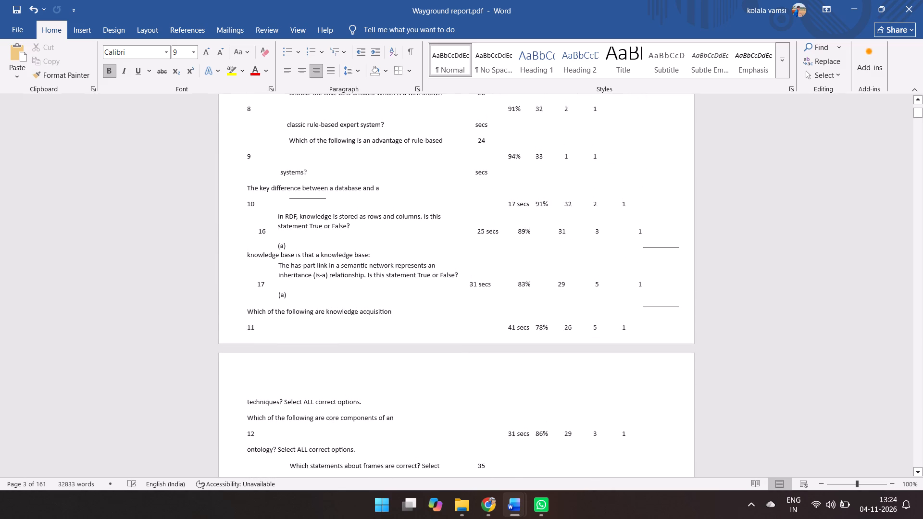
{"action": "scroll", "coordinate": [243, 334], "scroll_direction": "up", "scroll_amount": 3}
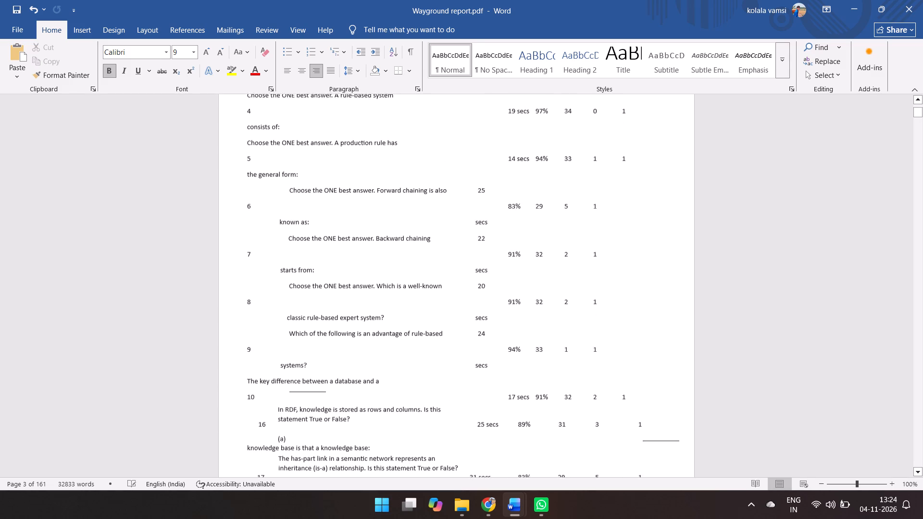
{"action": "scroll", "coordinate": [243, 334], "scroll_direction": "up", "scroll_amount": 2}
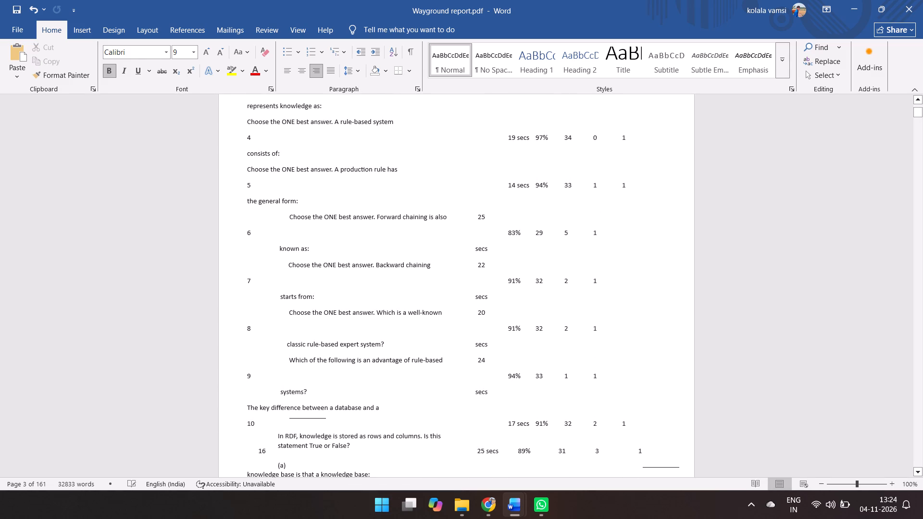
{"action": "scroll", "coordinate": [243, 334], "scroll_direction": "up", "scroll_amount": 2}
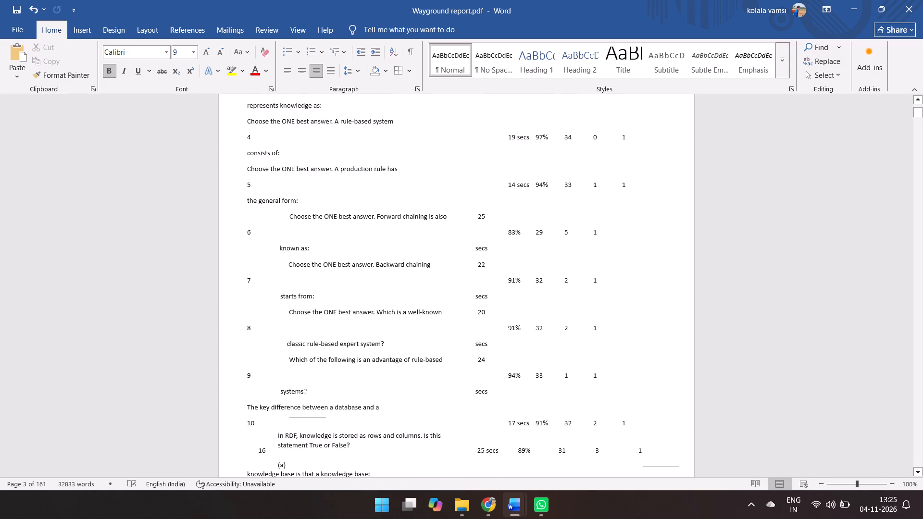
{"action": "scroll", "coordinate": [243, 334], "scroll_direction": "up", "scroll_amount": 4}
{"action": "scroll", "coordinate": [247, 354], "scroll_direction": "down", "scroll_amount": 1}
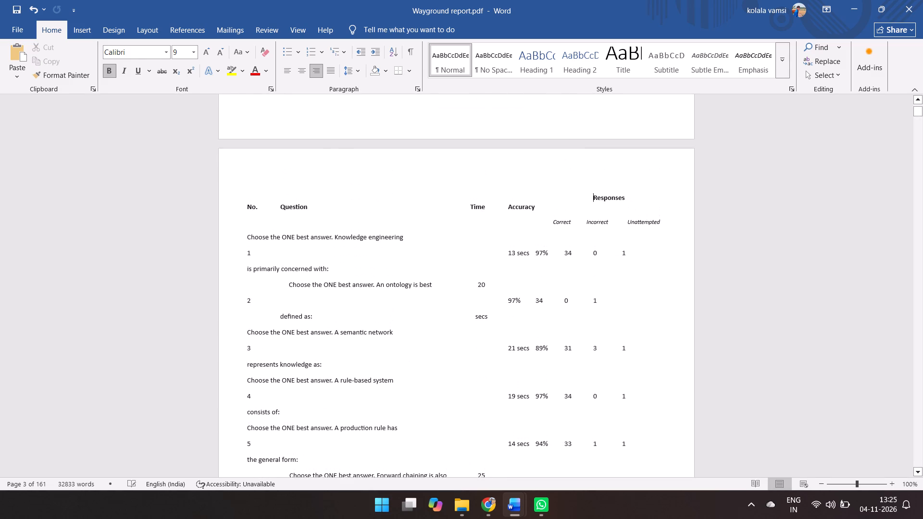
{"action": "scroll", "coordinate": [247, 354], "scroll_direction": "down", "scroll_amount": 4}
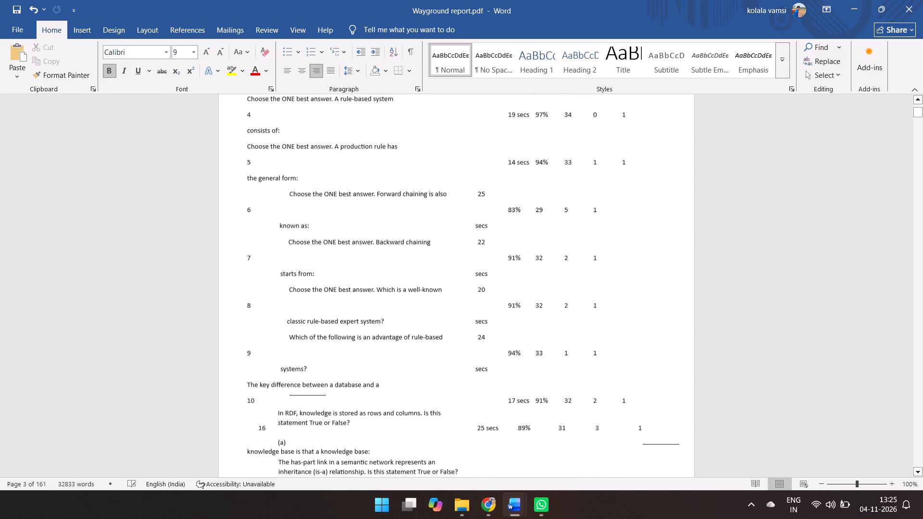
{"action": "scroll", "coordinate": [247, 354], "scroll_direction": "down", "scroll_amount": 4}
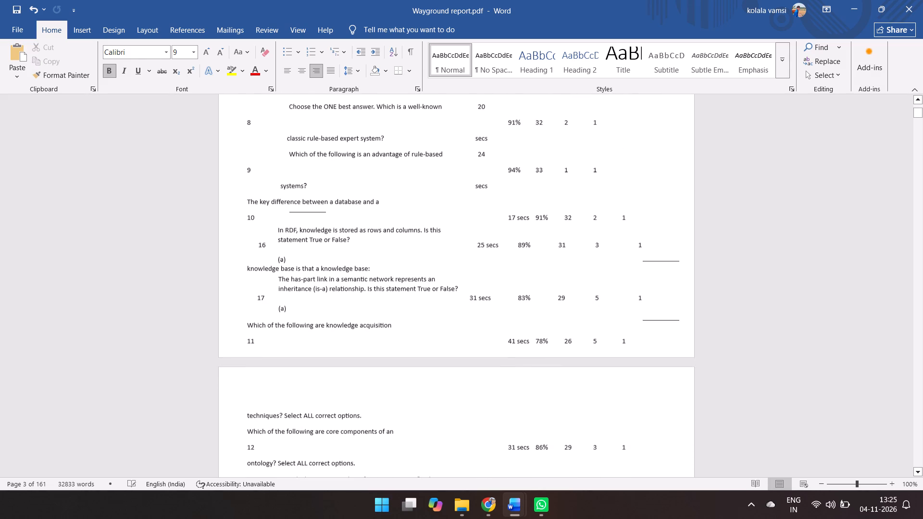
{"action": "scroll", "coordinate": [247, 354], "scroll_direction": "down", "scroll_amount": 4}
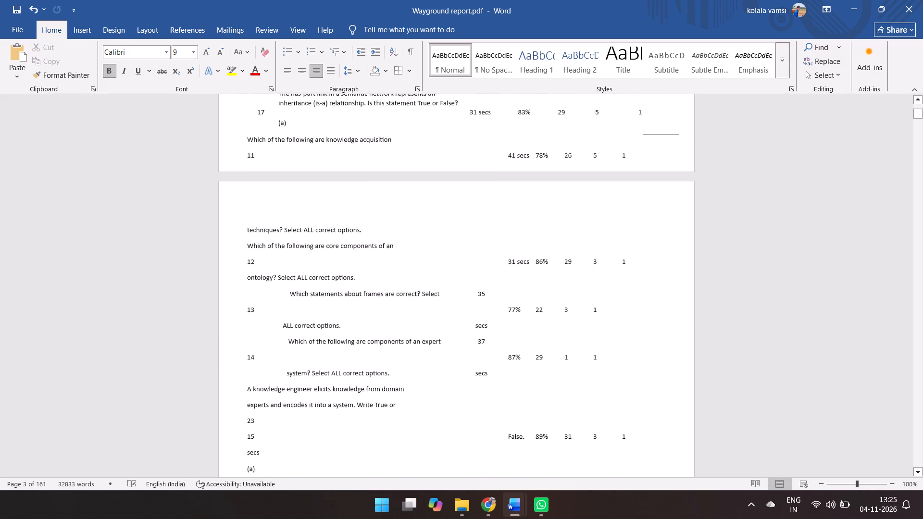
{"action": "scroll", "coordinate": [247, 354], "scroll_direction": "down", "scroll_amount": 3}
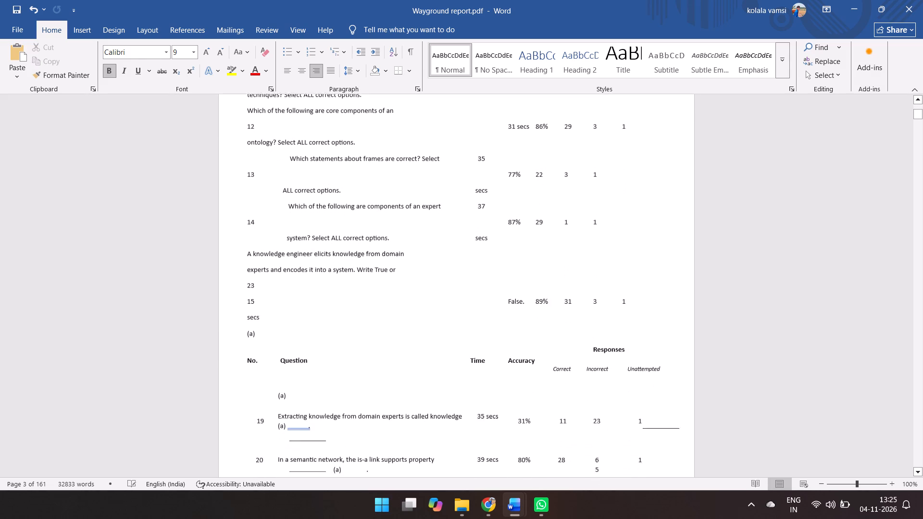
{"action": "scroll", "coordinate": [247, 354], "scroll_direction": "down", "scroll_amount": 2}
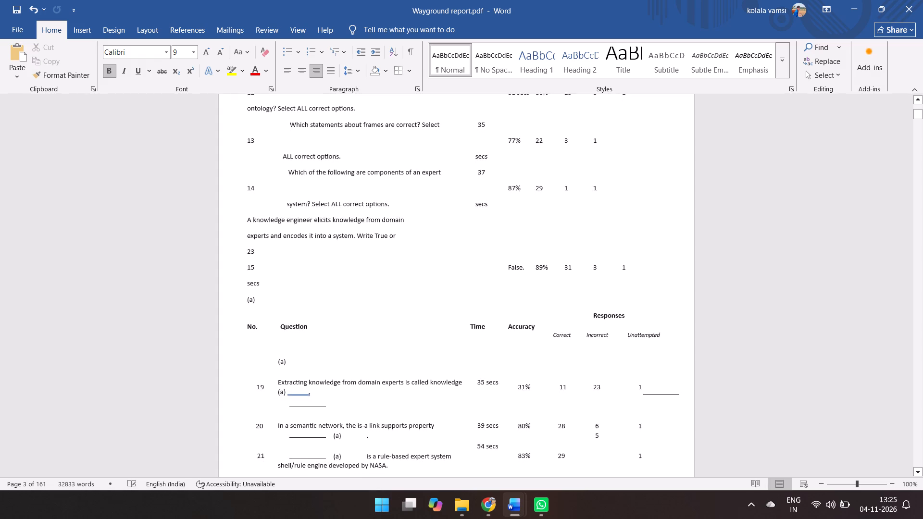
Insert an empty line under the second Questions table header, above question 19, and paste the copied question 18 row there.
{"action": "scroll", "coordinate": [247, 354], "scroll_direction": "up", "scroll_amount": 1}
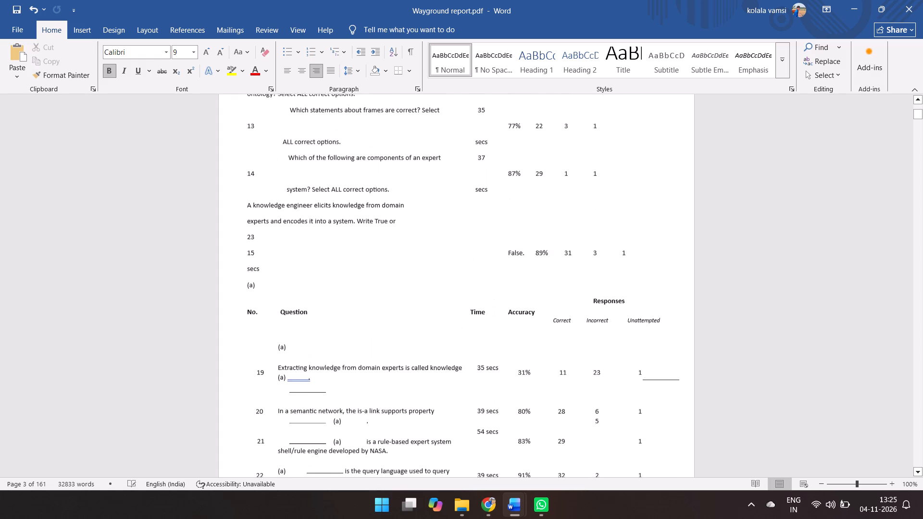
{"action": "left_click", "coordinate": [254, 326]}
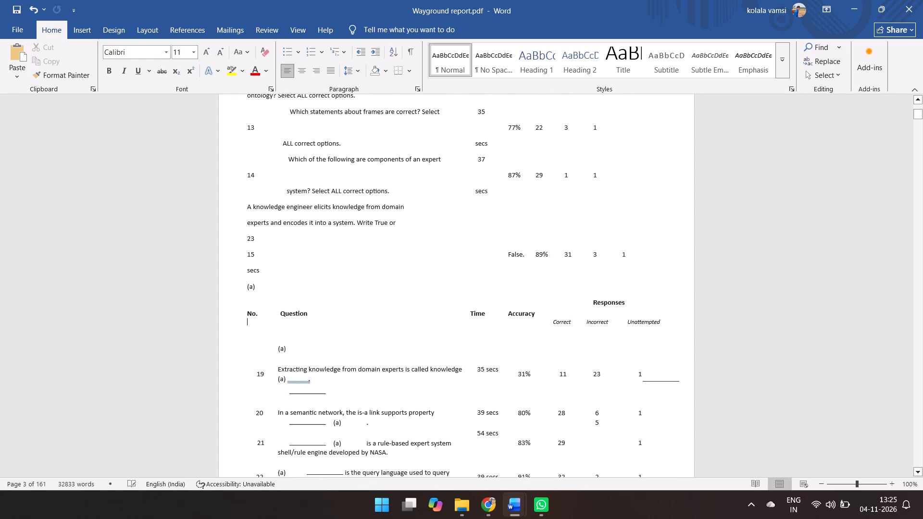
{"action": "key", "text": "Return"}
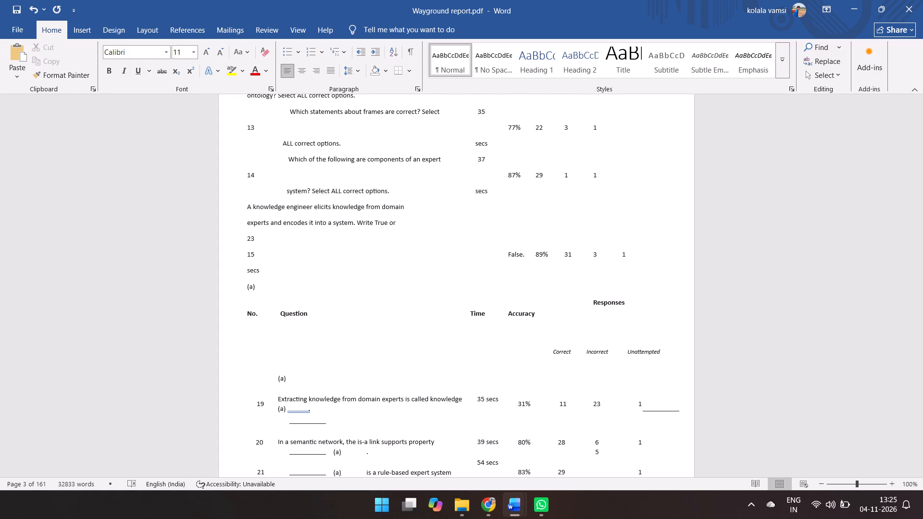
{"action": "key", "text": "ctrl+v"}
Examine the pages around the pasted question 18 row, checking its placement between the table header and question 19.
{"action": "scroll", "coordinate": [278, 338], "scroll_direction": "up", "scroll_amount": 2}
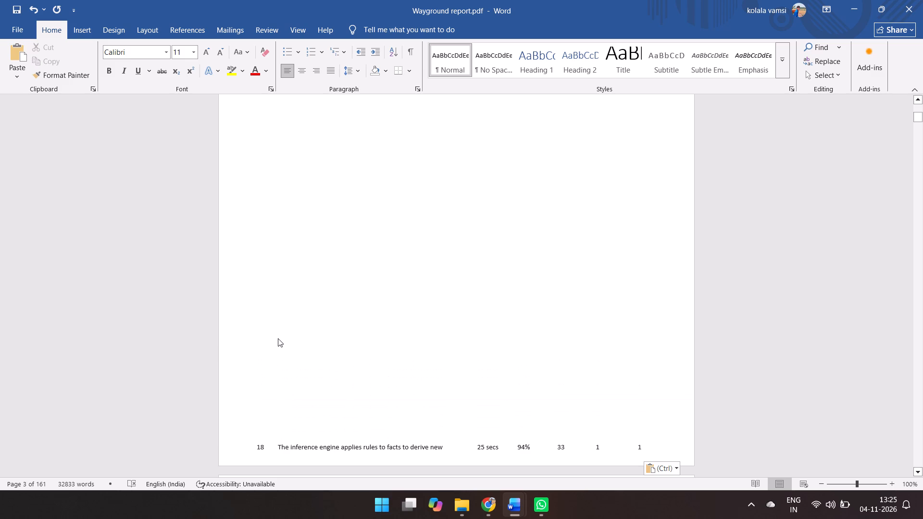
{"action": "scroll", "coordinate": [278, 338], "scroll_direction": "down", "scroll_amount": 3}
{"action": "scroll", "coordinate": [278, 338], "scroll_direction": "up", "scroll_amount": 14}
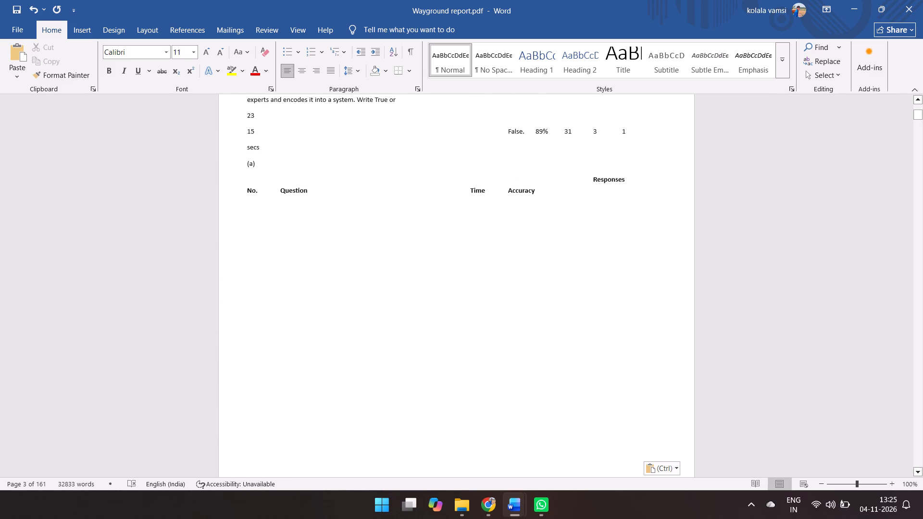
{"action": "scroll", "coordinate": [278, 338], "scroll_direction": "up", "scroll_amount": 1}
{"action": "scroll", "coordinate": [278, 338], "scroll_direction": "down", "scroll_amount": 6}
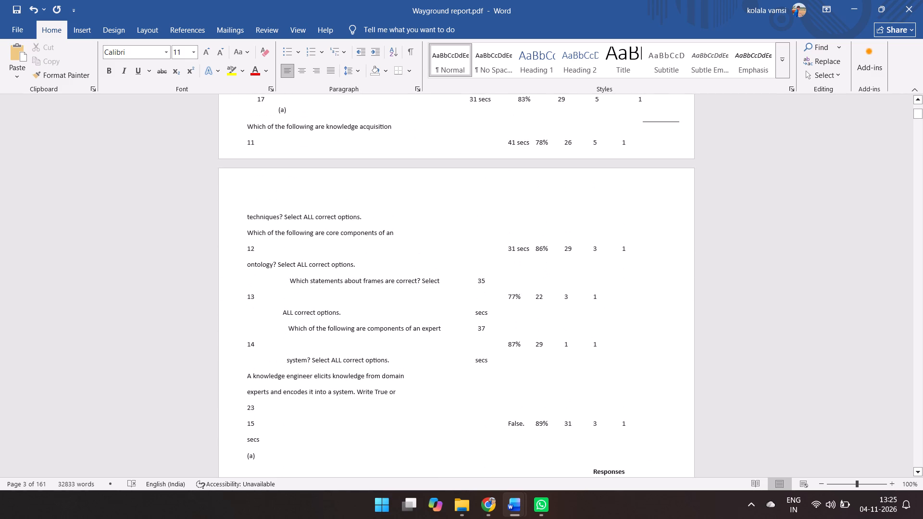
{"action": "scroll", "coordinate": [278, 338], "scroll_direction": "down", "scroll_amount": 20}
{"action": "scroll", "coordinate": [278, 338], "scroll_direction": "down", "scroll_amount": 4}
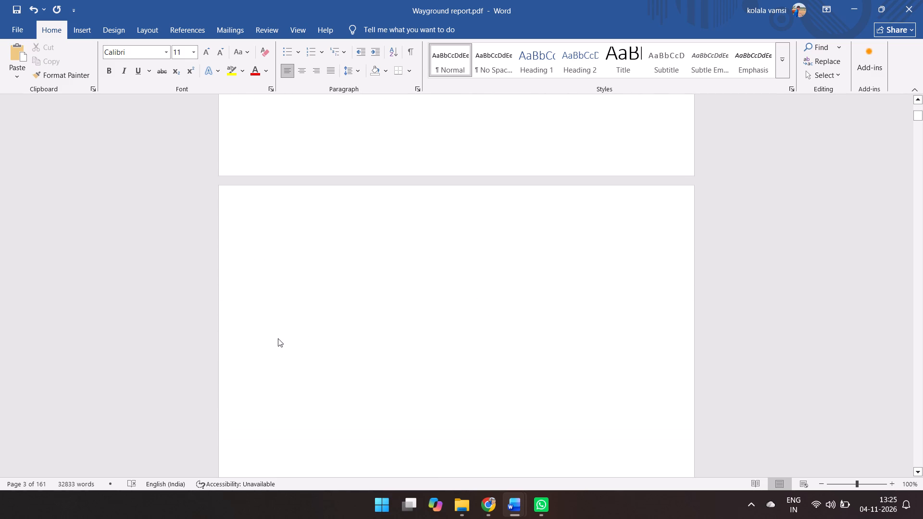
{"action": "scroll", "coordinate": [278, 338], "scroll_direction": "down", "scroll_amount": 11}
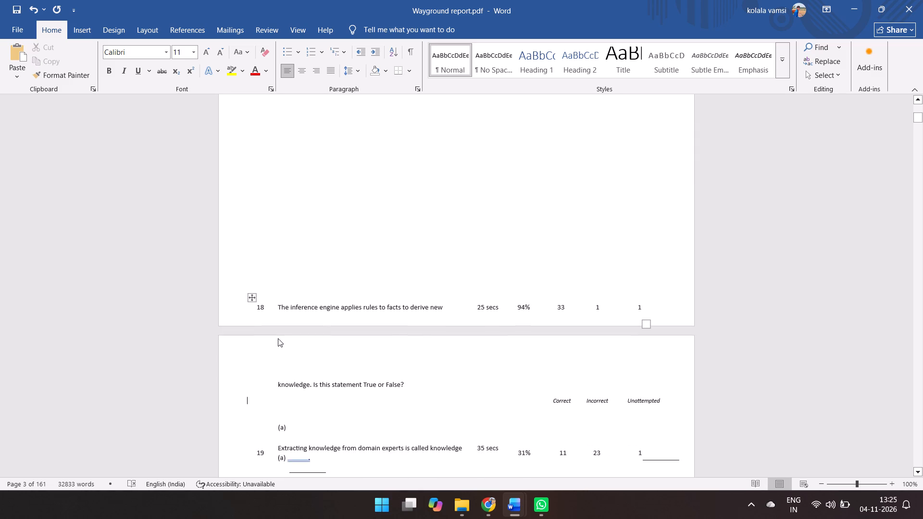
{"action": "scroll", "coordinate": [278, 338], "scroll_direction": "down", "scroll_amount": 2}
{"action": "scroll", "coordinate": [300, 301], "scroll_direction": "down", "scroll_amount": 1}
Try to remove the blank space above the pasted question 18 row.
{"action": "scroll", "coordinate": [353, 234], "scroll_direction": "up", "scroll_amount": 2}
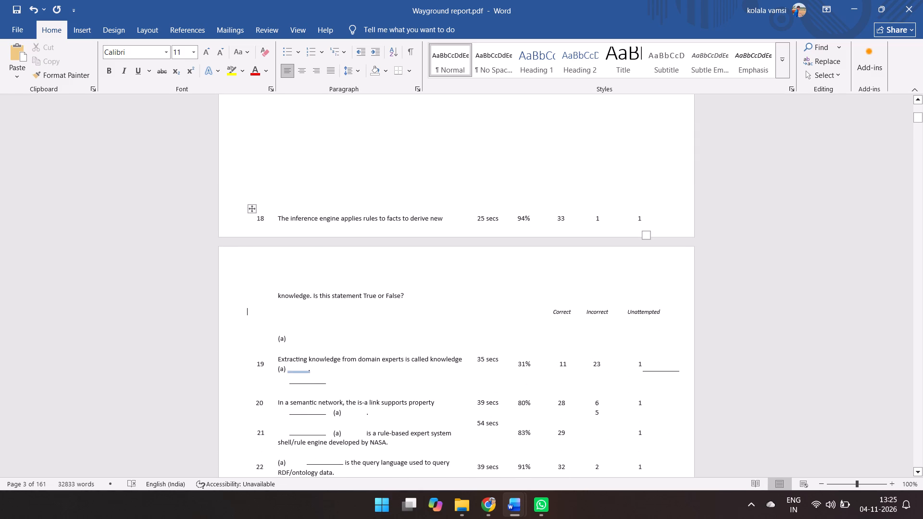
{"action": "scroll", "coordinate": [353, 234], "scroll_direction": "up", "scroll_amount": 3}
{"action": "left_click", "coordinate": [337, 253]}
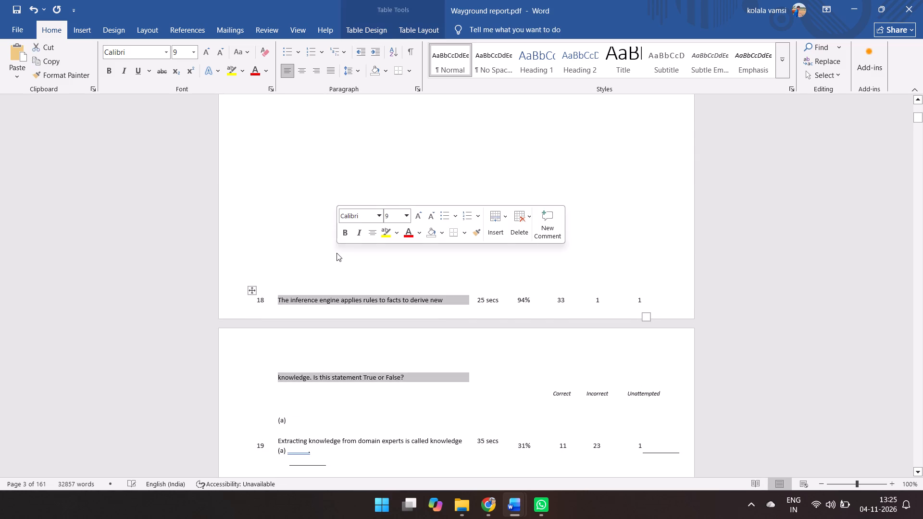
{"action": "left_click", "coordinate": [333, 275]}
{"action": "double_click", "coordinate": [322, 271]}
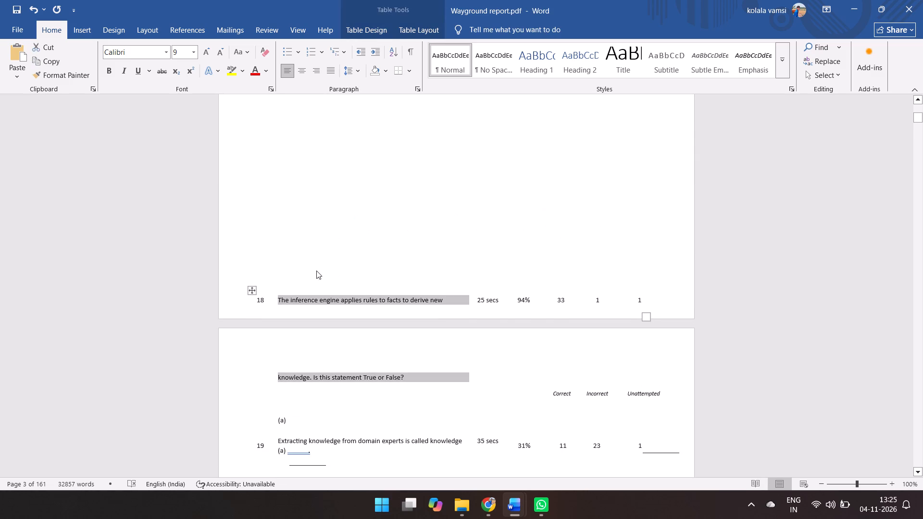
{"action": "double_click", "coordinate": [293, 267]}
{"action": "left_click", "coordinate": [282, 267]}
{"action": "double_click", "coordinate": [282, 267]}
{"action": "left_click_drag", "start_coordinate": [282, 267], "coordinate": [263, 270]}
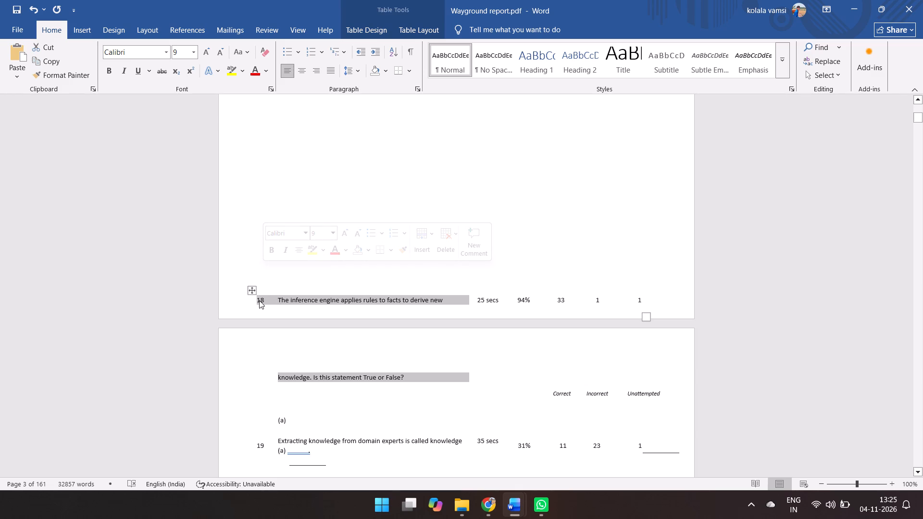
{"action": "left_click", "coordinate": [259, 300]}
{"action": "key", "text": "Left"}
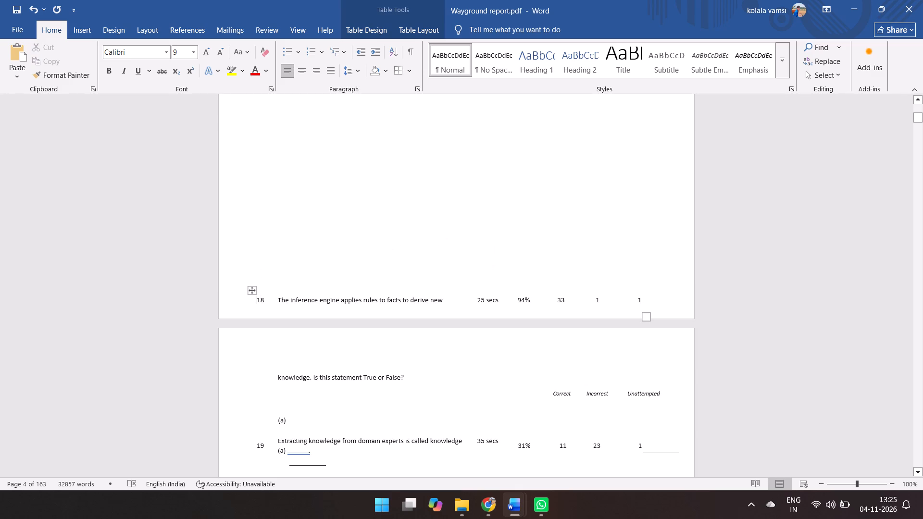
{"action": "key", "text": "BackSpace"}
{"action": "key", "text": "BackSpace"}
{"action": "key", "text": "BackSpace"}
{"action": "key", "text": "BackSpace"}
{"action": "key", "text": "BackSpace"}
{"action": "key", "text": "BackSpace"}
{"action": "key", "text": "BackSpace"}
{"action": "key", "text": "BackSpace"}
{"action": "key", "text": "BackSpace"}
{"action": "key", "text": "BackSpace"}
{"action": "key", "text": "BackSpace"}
Delete the repeated header text No., Question, Time, Accuracy and Responses beneath question 15.
{"action": "scroll", "coordinate": [396, 245], "scroll_direction": "up", "scroll_amount": 9}
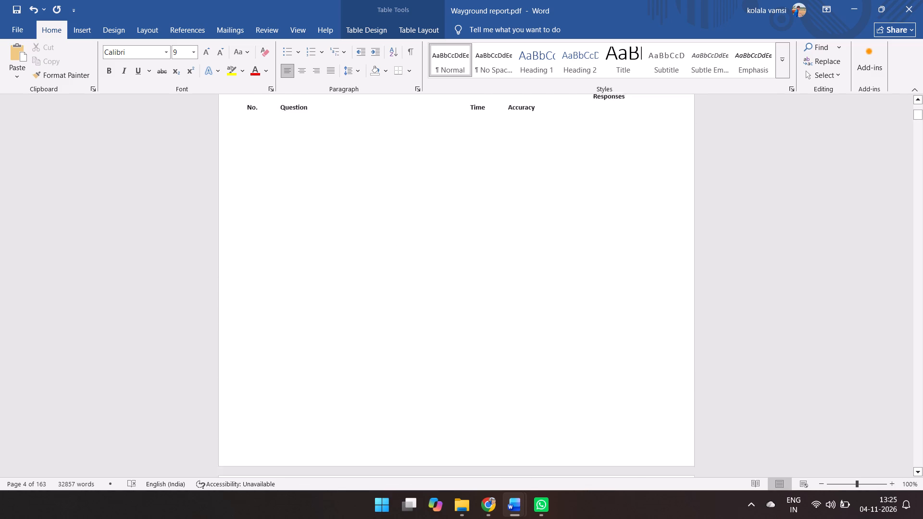
{"action": "scroll", "coordinate": [396, 245], "scroll_direction": "up", "scroll_amount": 5}
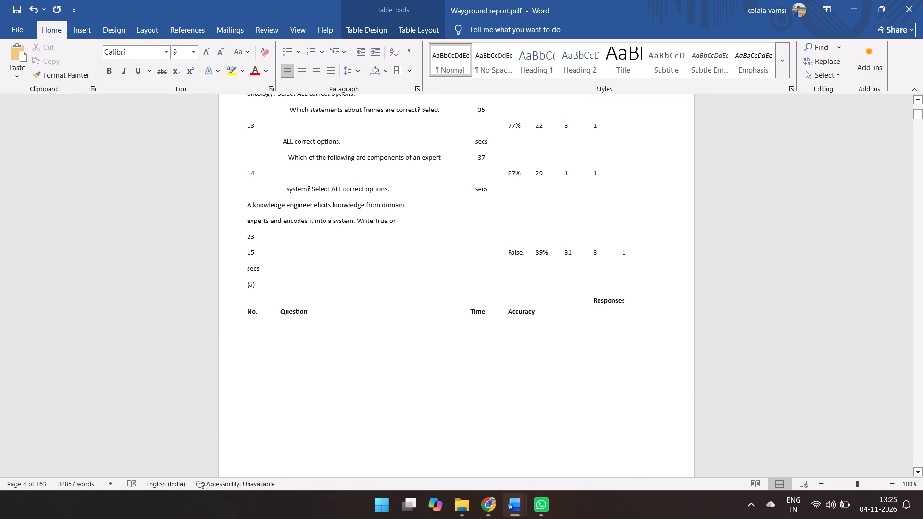
{"action": "left_click_drag", "start_coordinate": [239, 309], "coordinate": [650, 319]}
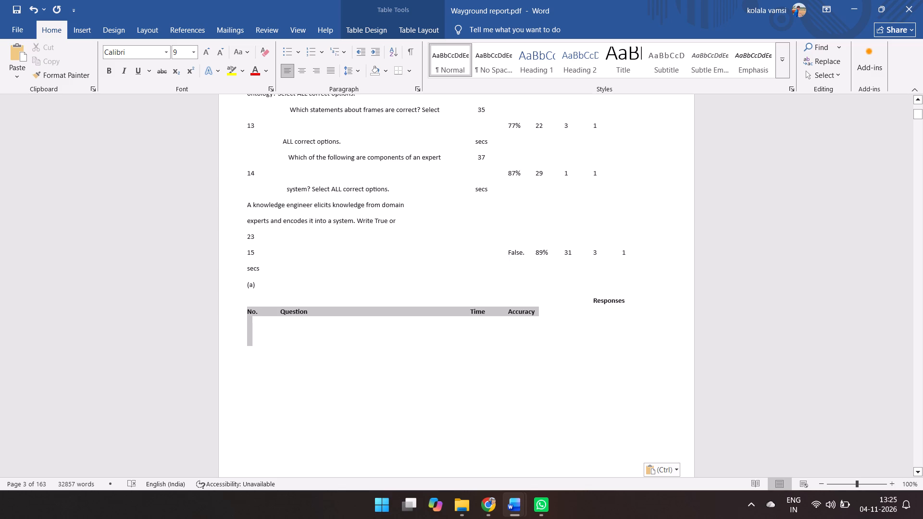
{"action": "left_click_drag", "start_coordinate": [650, 319], "coordinate": [653, 299]}
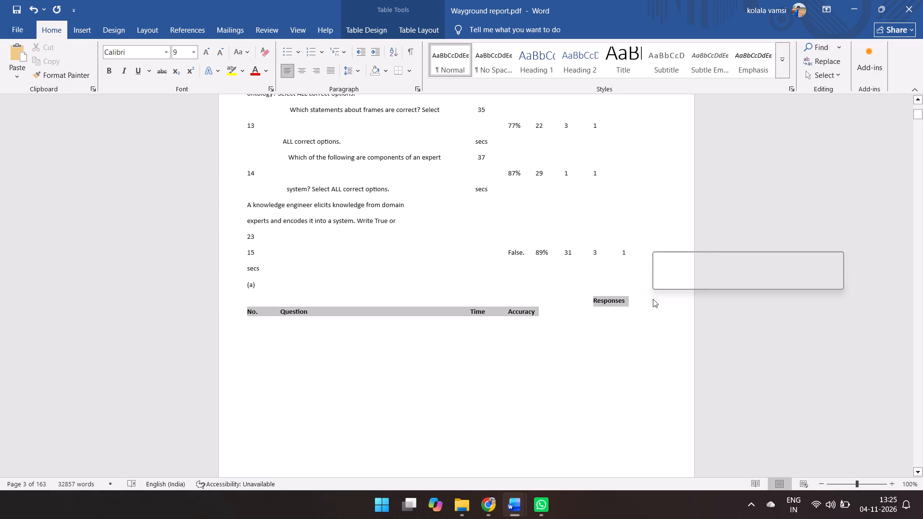
{"action": "key", "text": "Delete"}
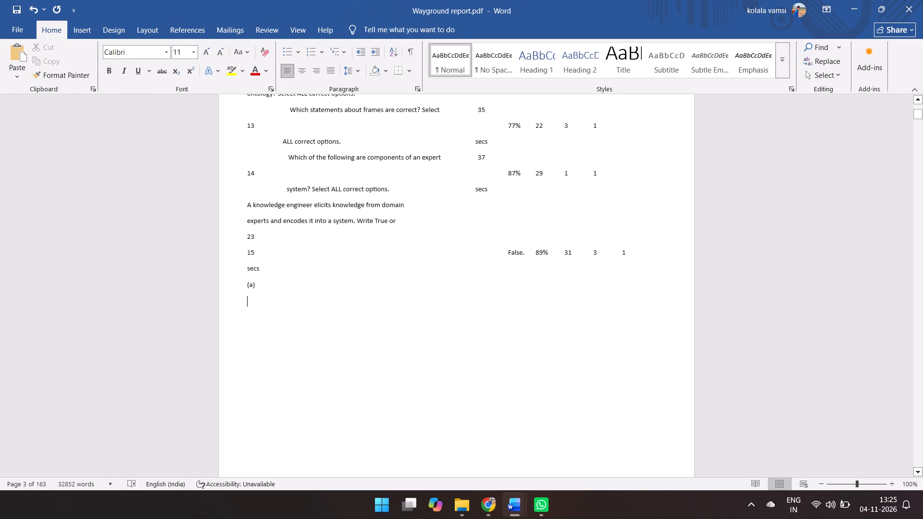
Examine the report from the summary page through question 23, checking the question order and the blank space around question 18.
{"action": "scroll", "coordinate": [530, 401], "scroll_direction": "up", "scroll_amount": 1}
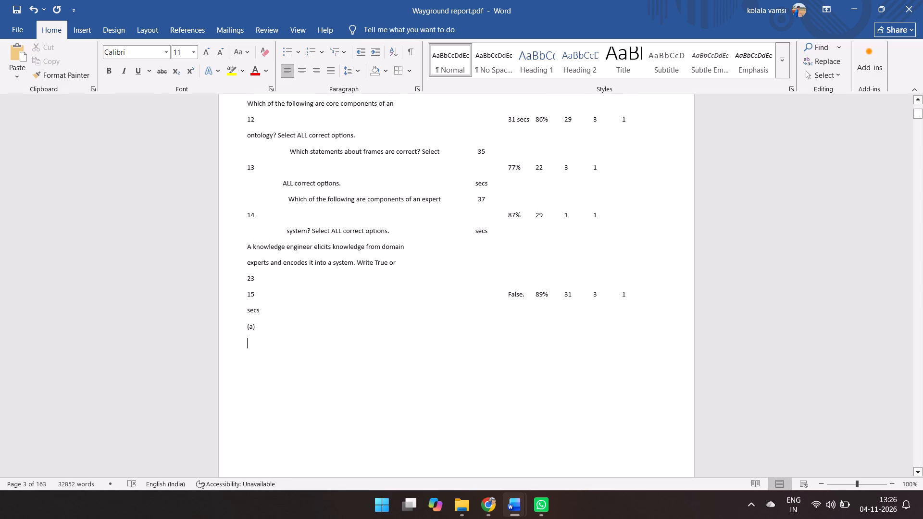
{"action": "scroll", "coordinate": [261, 281], "scroll_direction": "up", "scroll_amount": 6}
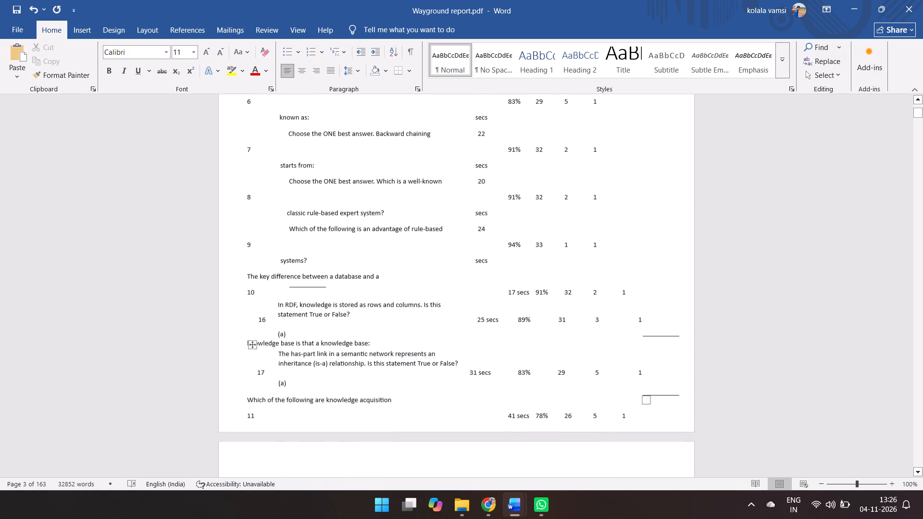
{"action": "scroll", "coordinate": [277, 403], "scroll_direction": "up", "scroll_amount": 1}
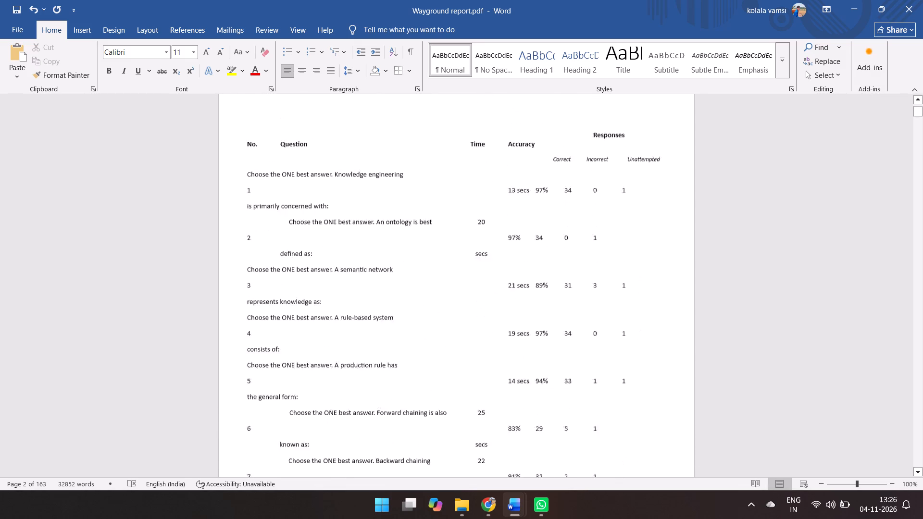
{"action": "scroll", "coordinate": [277, 403], "scroll_direction": "up", "scroll_amount": 5}
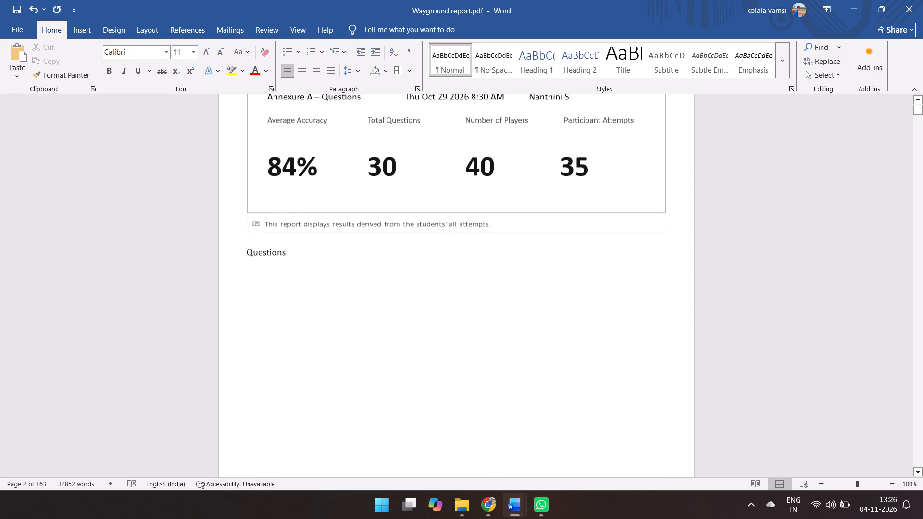
{"action": "scroll", "coordinate": [277, 403], "scroll_direction": "up", "scroll_amount": 2}
{"action": "scroll", "coordinate": [277, 403], "scroll_direction": "down", "scroll_amount": 10}
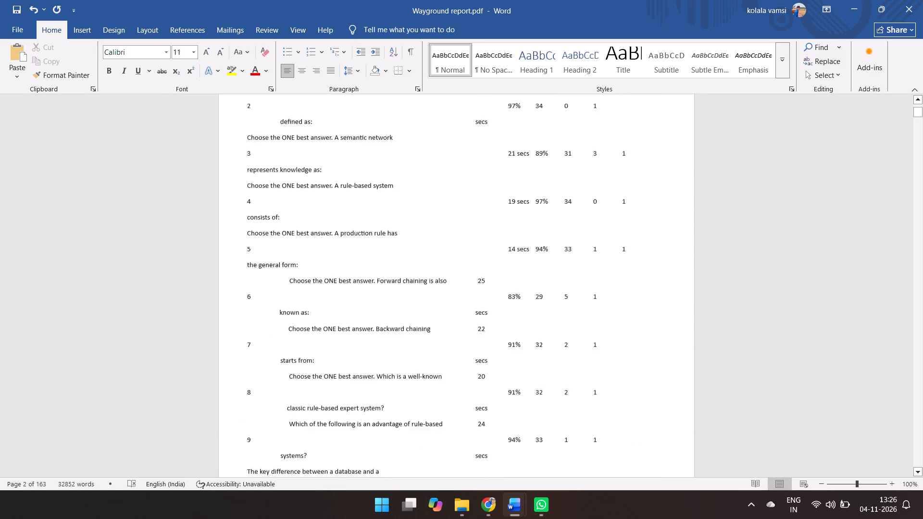
{"action": "scroll", "coordinate": [277, 403], "scroll_direction": "down", "scroll_amount": 11}
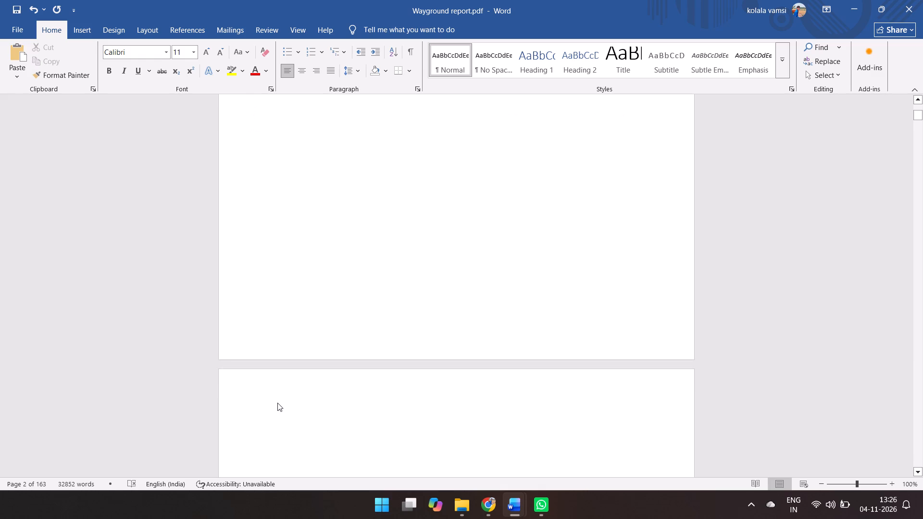
{"action": "scroll", "coordinate": [277, 403], "scroll_direction": "down", "scroll_amount": 5}
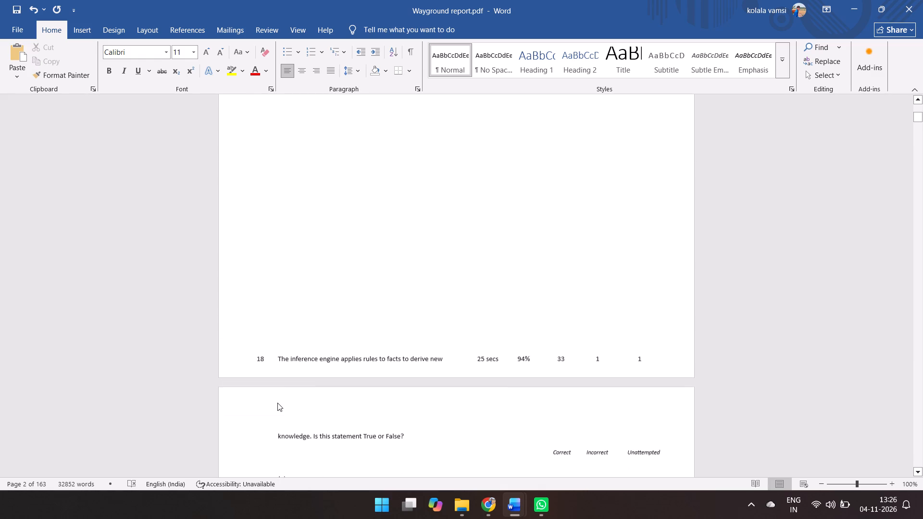
{"action": "scroll", "coordinate": [277, 403], "scroll_direction": "down", "scroll_amount": 1}
{"action": "scroll", "coordinate": [277, 403], "scroll_direction": "up", "scroll_amount": 1}
{"action": "scroll", "coordinate": [312, 366], "scroll_direction": "down", "scroll_amount": 4}
{"action": "scroll", "coordinate": [312, 366], "scroll_direction": "up", "scroll_amount": 4}
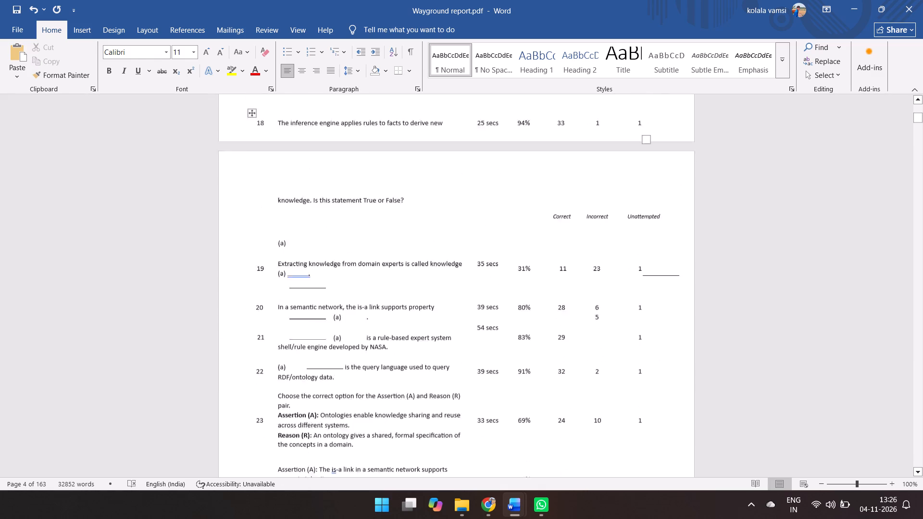
{"action": "scroll", "coordinate": [312, 366], "scroll_direction": "up", "scroll_amount": 1}
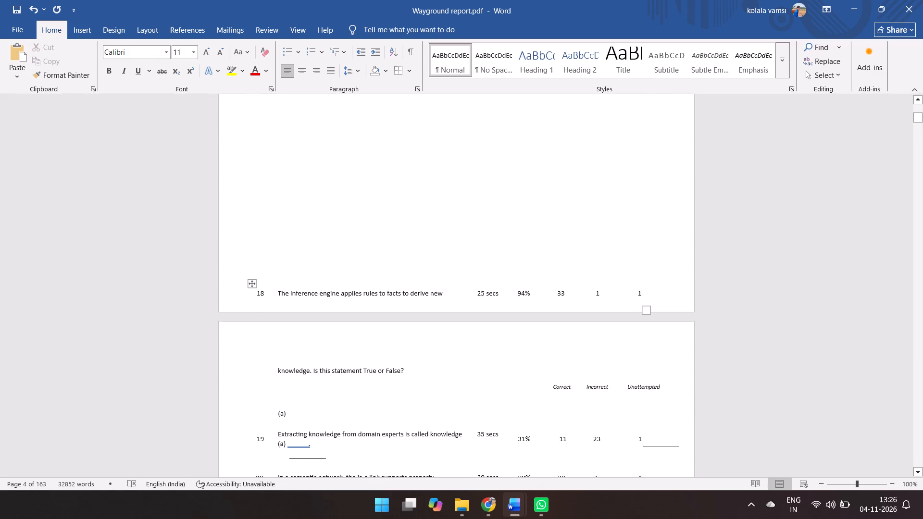
Cut the question-text cell out of the pasted question 18 row.
{"action": "left_click", "coordinate": [256, 295]}
{"action": "scroll", "coordinate": [291, 410], "scroll_direction": "up", "scroll_amount": 2}
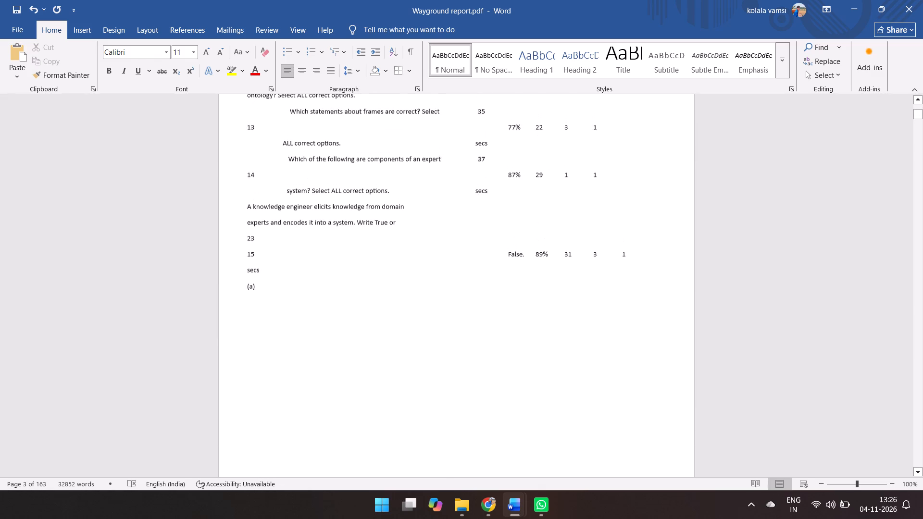
{"action": "scroll", "coordinate": [291, 410], "scroll_direction": "down", "scroll_amount": 3}
{"action": "scroll", "coordinate": [291, 410], "scroll_direction": "up", "scroll_amount": 3}
{"action": "scroll", "coordinate": [291, 410], "scroll_direction": "down", "scroll_amount": 1}
{"action": "double_click", "coordinate": [291, 410]}
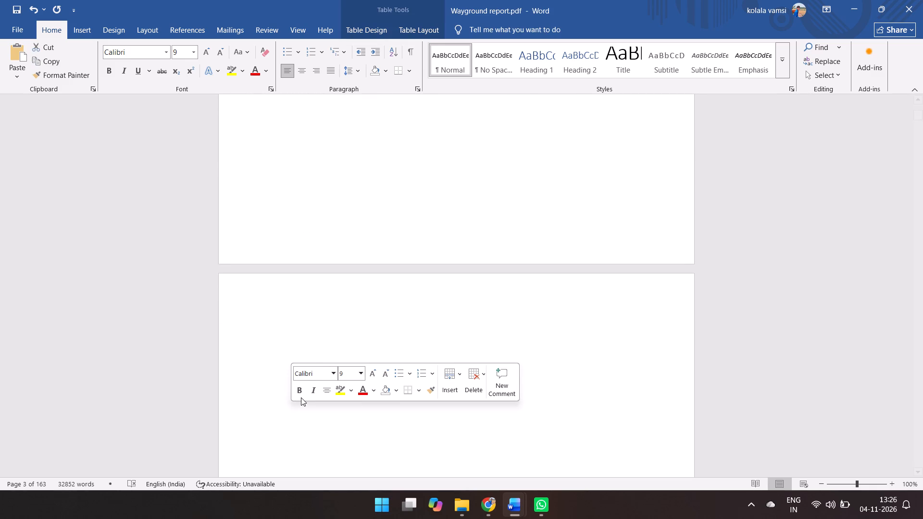
{"action": "left_click", "coordinate": [56, 50]}
{"action": "scroll", "coordinate": [285, 297], "scroll_direction": "up", "scroll_amount": 4}
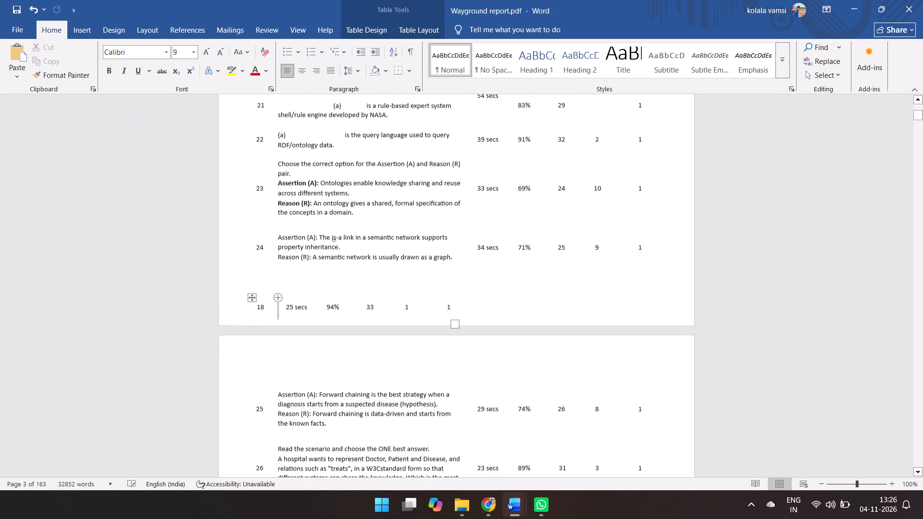
{"action": "scroll", "coordinate": [285, 297], "scroll_direction": "up", "scroll_amount": 1}
{"action": "scroll", "coordinate": [332, 263], "scroll_direction": "up", "scroll_amount": 11}
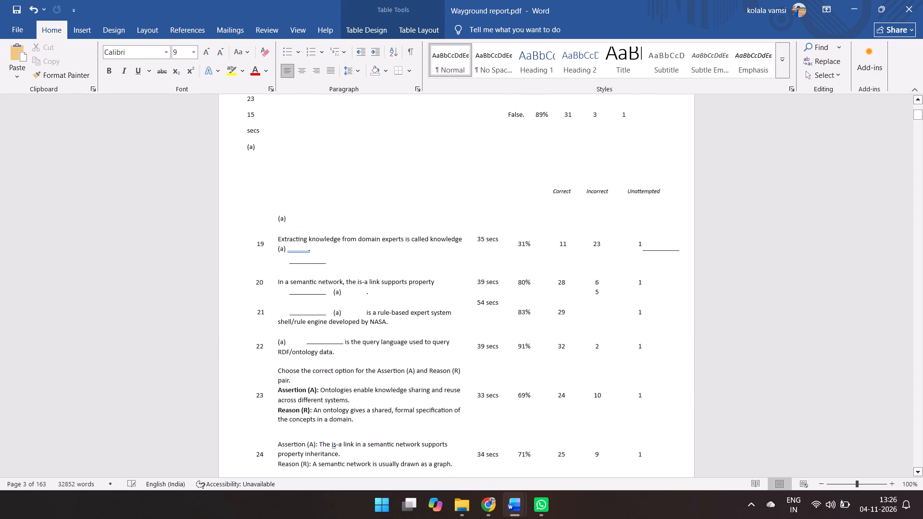
Examine the Questions table from question 14 through question 28, checking the pasted question 18 row and its surroundings.
{"action": "scroll", "coordinate": [324, 341], "scroll_direction": "down", "scroll_amount": 5}
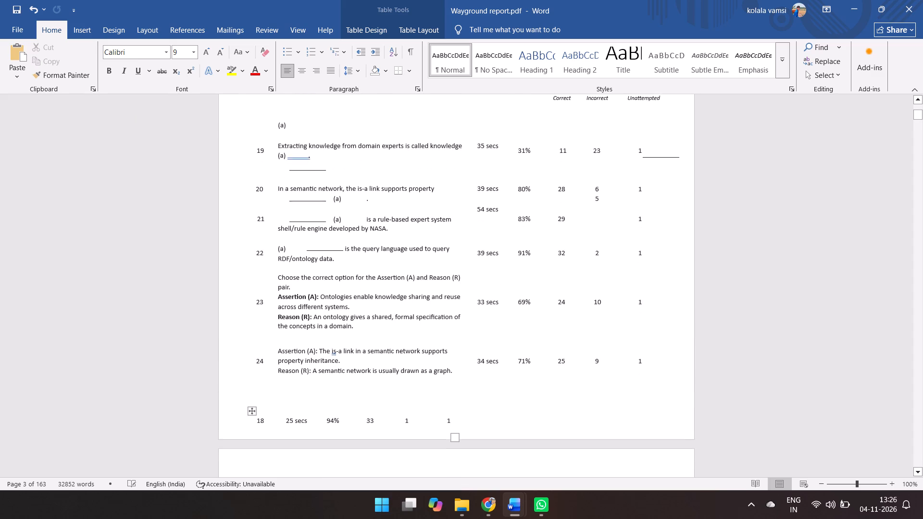
{"action": "scroll", "coordinate": [324, 341], "scroll_direction": "down", "scroll_amount": 4}
{"action": "scroll", "coordinate": [324, 341], "scroll_direction": "up", "scroll_amount": 1}
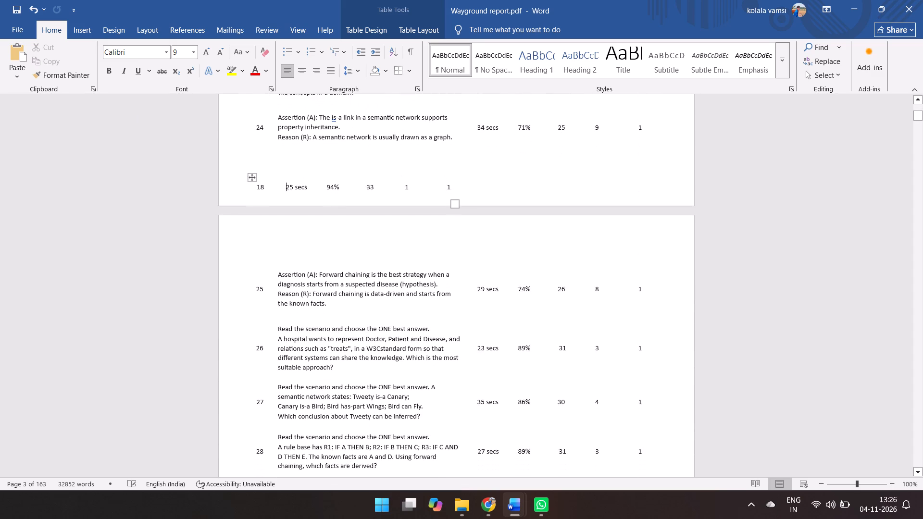
{"action": "scroll", "coordinate": [324, 341], "scroll_direction": "up", "scroll_amount": 2}
{"action": "scroll", "coordinate": [315, 386], "scroll_direction": "up", "scroll_amount": 2}
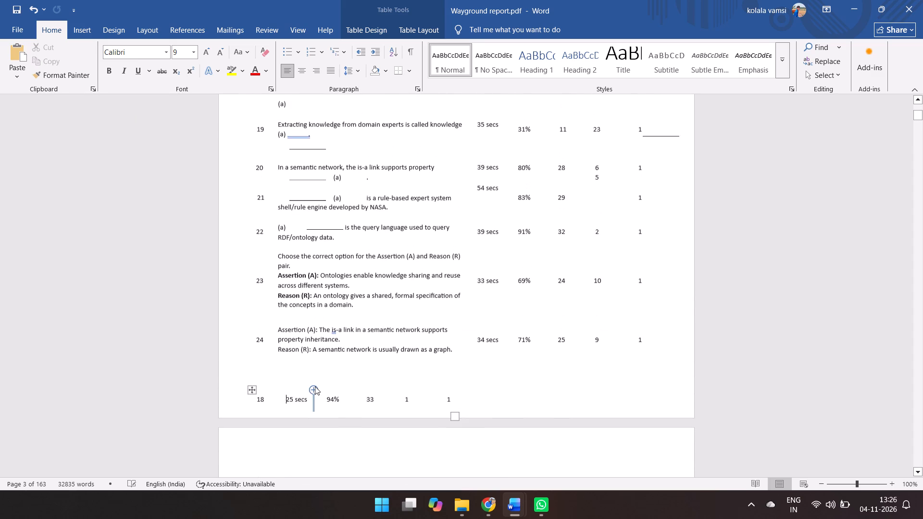
{"action": "scroll", "coordinate": [315, 386], "scroll_direction": "up", "scroll_amount": 6}
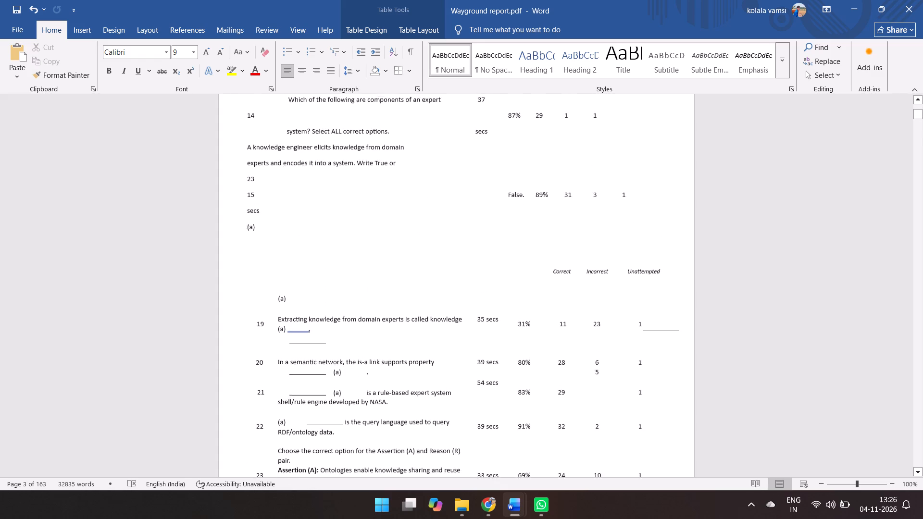
{"action": "scroll", "coordinate": [315, 386], "scroll_direction": "up", "scroll_amount": 1}
{"action": "scroll", "coordinate": [315, 386], "scroll_direction": "down", "scroll_amount": 3}
{"action": "scroll", "coordinate": [367, 403], "scroll_direction": "down", "scroll_amount": 3}
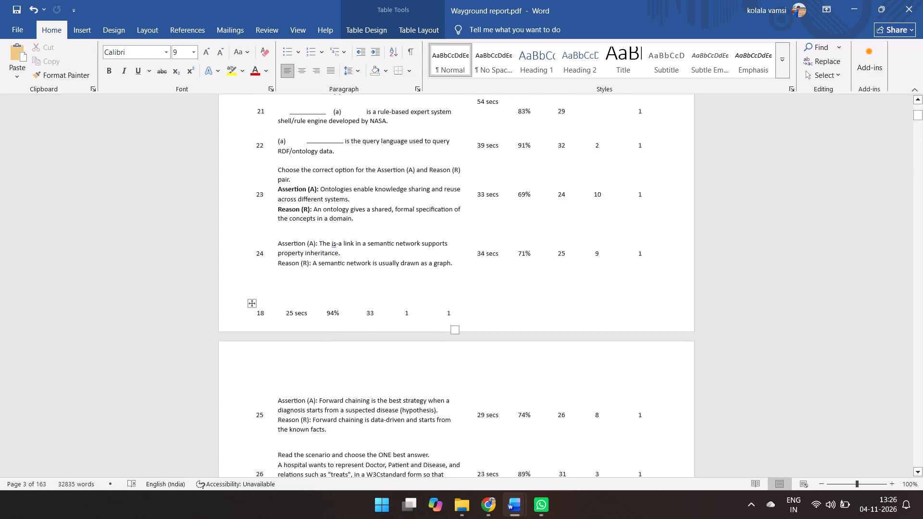
{"action": "scroll", "coordinate": [367, 403], "scroll_direction": "down", "scroll_amount": 2}
Undo the last three edits, including the cut of question 18's text cell and the deletion of the repeated header.
{"action": "key", "text": "ctrl+z"}
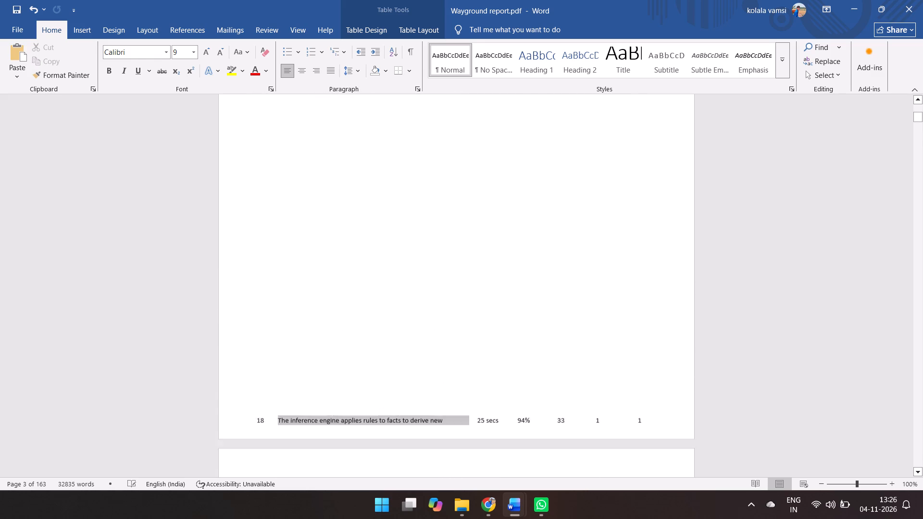
{"action": "key", "text": "ctrl+z"}
{"action": "scroll", "coordinate": [367, 403], "scroll_direction": "up", "scroll_amount": 8}
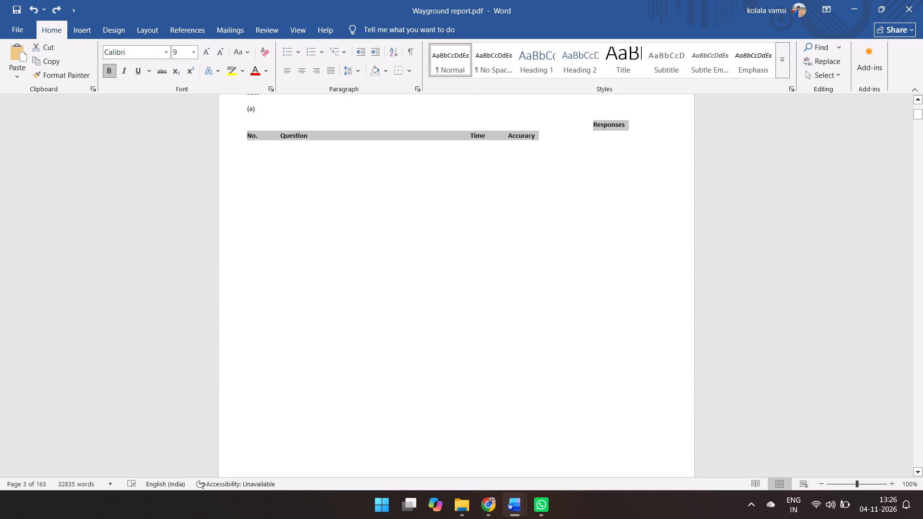
{"action": "left_click", "coordinate": [367, 403], "text": "ctrl"}
{"action": "key", "text": "ctrl+z"}
{"action": "left_click", "coordinate": [360, 316]}
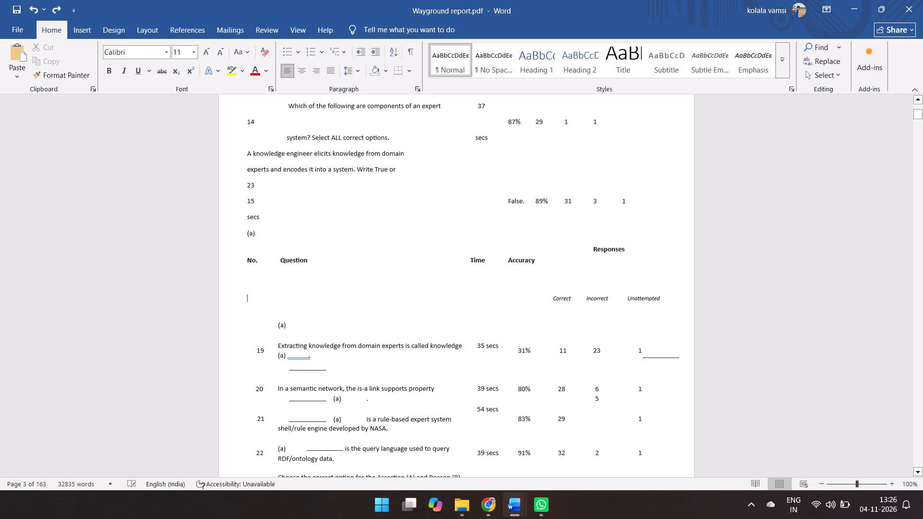
Examine the report from the summary page to question 24, including the blank space between the Questions heading and its table.
{"action": "scroll", "coordinate": [360, 316], "scroll_direction": "down", "scroll_amount": 14}
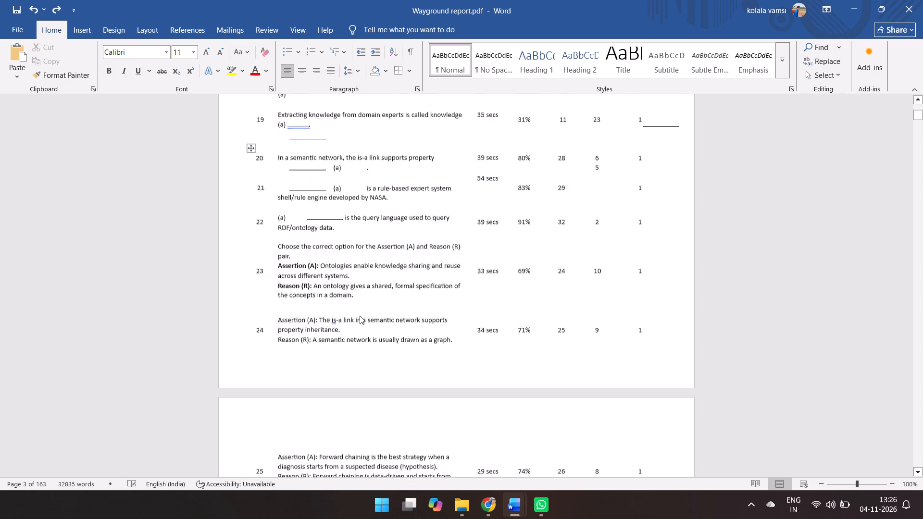
{"action": "scroll", "coordinate": [360, 316], "scroll_direction": "up", "scroll_amount": 14}
{"action": "scroll", "coordinate": [360, 326], "scroll_direction": "up", "scroll_amount": 12}
{"action": "scroll", "coordinate": [359, 464], "scroll_direction": "up", "scroll_amount": 3}
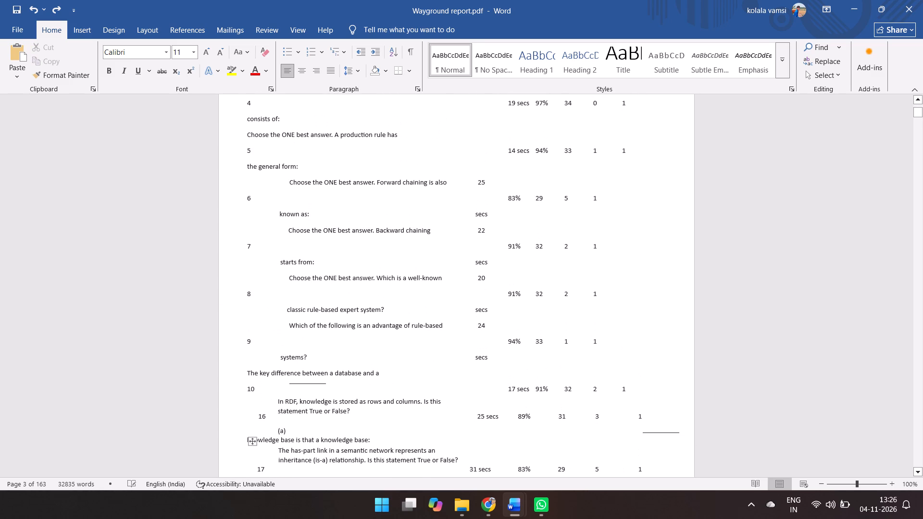
{"action": "scroll", "coordinate": [359, 464], "scroll_direction": "up", "scroll_amount": 19}
{"action": "scroll", "coordinate": [371, 260], "scroll_direction": "up", "scroll_amount": 5}
{"action": "scroll", "coordinate": [371, 260], "scroll_direction": "down", "scroll_amount": 3}
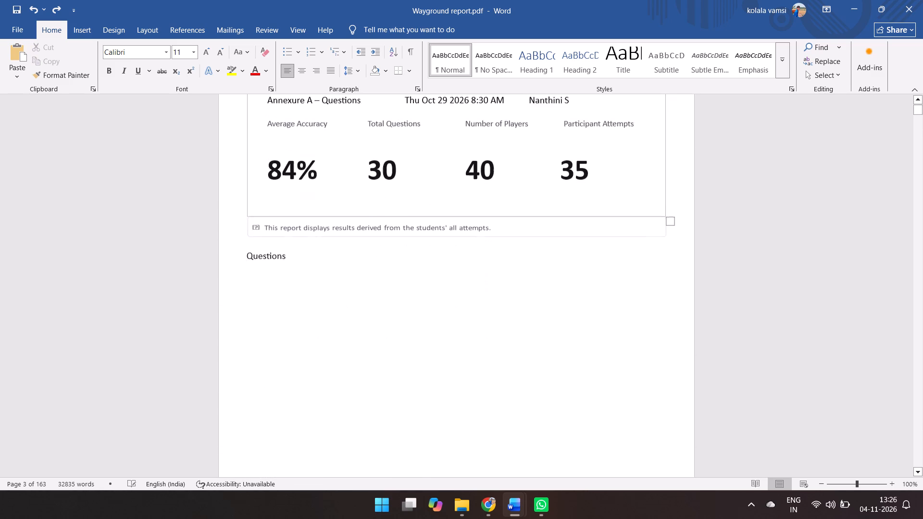
{"action": "scroll", "coordinate": [371, 260], "scroll_direction": "down", "scroll_amount": 1}
{"action": "scroll", "coordinate": [371, 260], "scroll_direction": "up", "scroll_amount": 2}
{"action": "scroll", "coordinate": [371, 260], "scroll_direction": "down", "scroll_amount": 19}
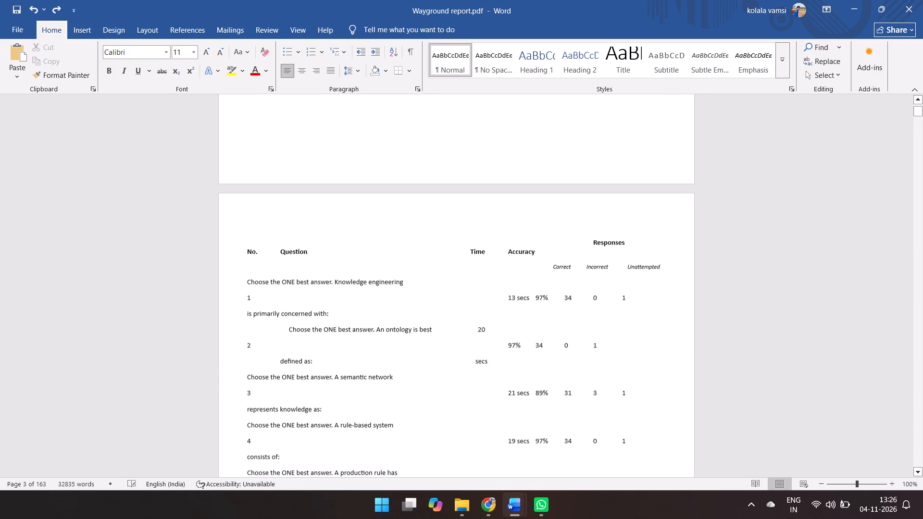
{"action": "scroll", "coordinate": [319, 184], "scroll_direction": "up", "scroll_amount": 3}
{"action": "scroll", "coordinate": [271, 335], "scroll_direction": "up", "scroll_amount": 1}
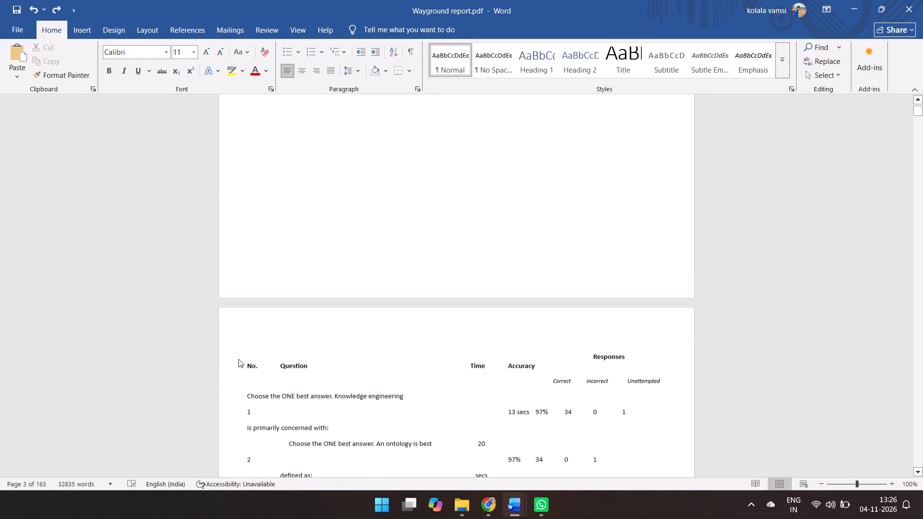
{"action": "left_click", "coordinate": [247, 366]}
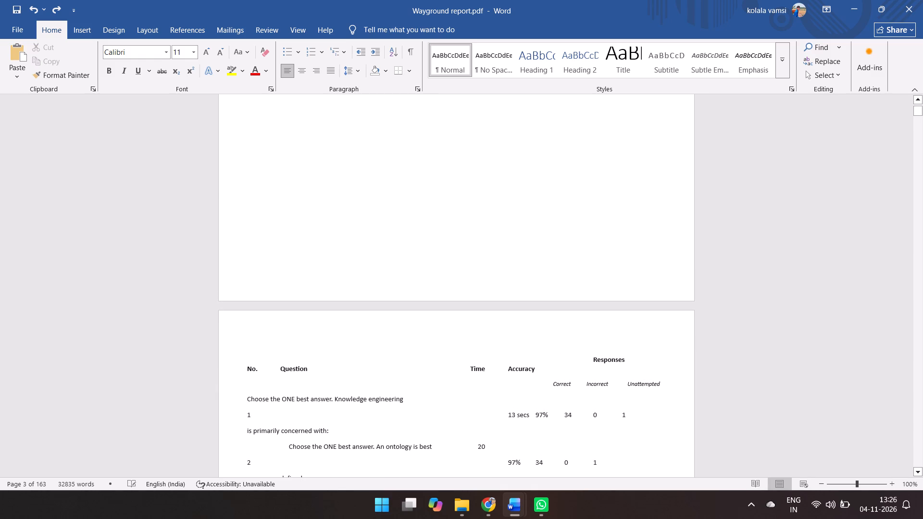
{"action": "left_click", "coordinate": [285, 268]}
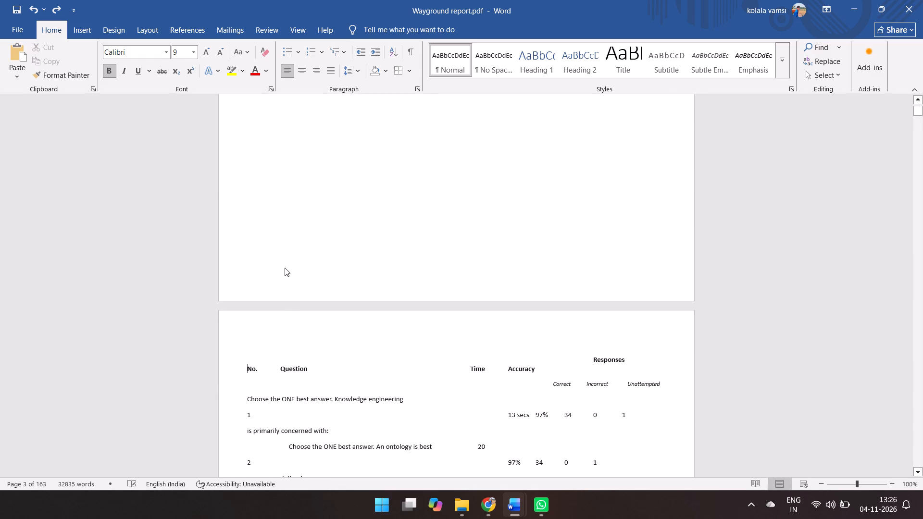
{"action": "left_click", "coordinate": [285, 268]}
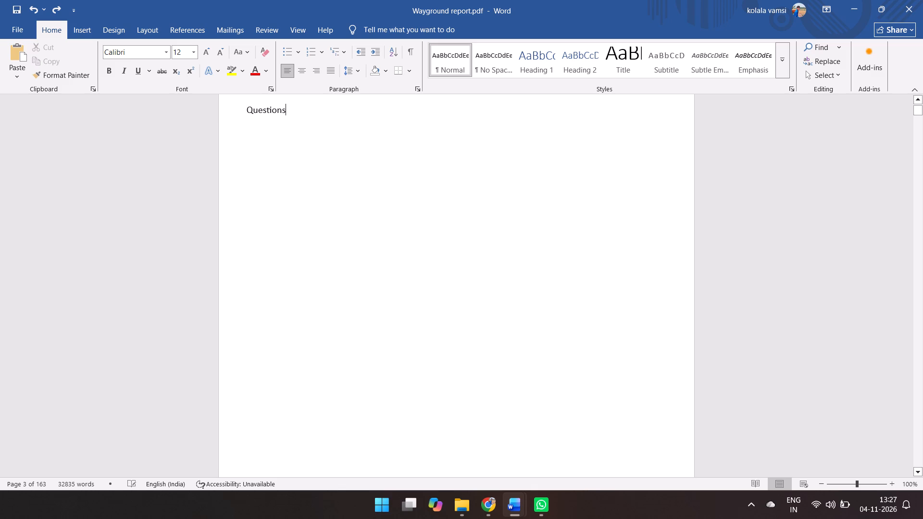
Copy the content from the first No. header through the Players heading and delete it from its current place.
{"action": "scroll", "coordinate": [309, 321], "scroll_direction": "down", "scroll_amount": 5}
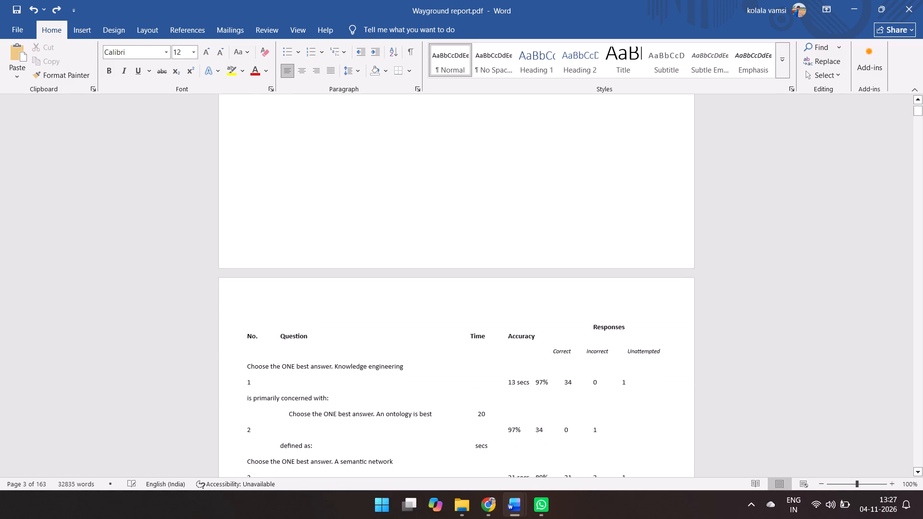
{"action": "left_click_drag", "start_coordinate": [242, 333], "coordinate": [354, 482]}
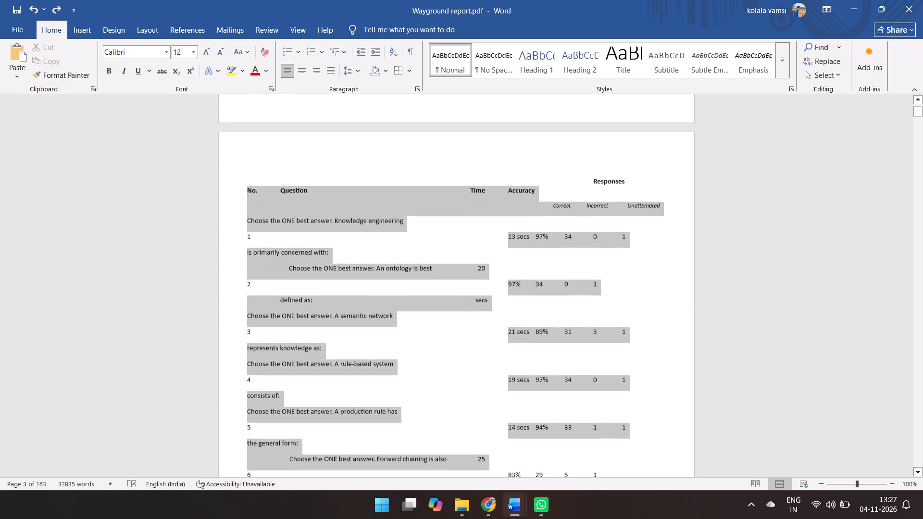
{"action": "left_click_drag", "start_coordinate": [354, 482], "coordinate": [355, 481]}
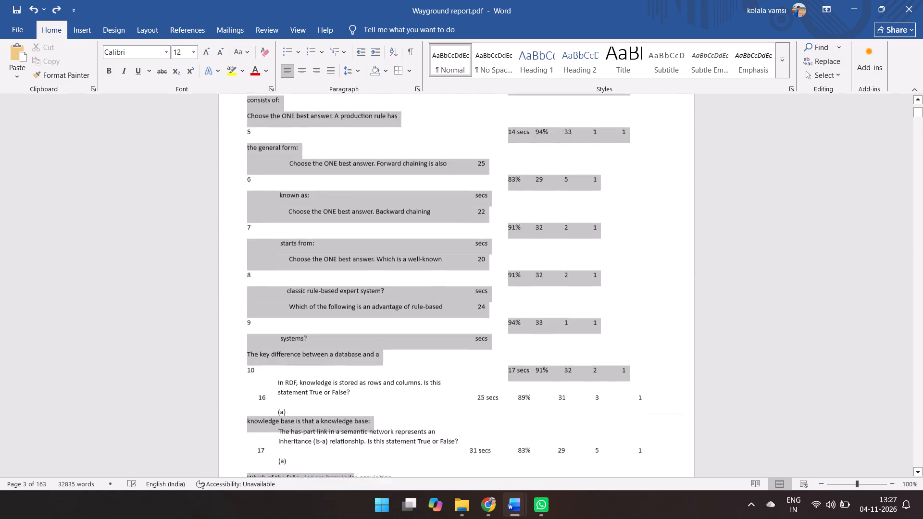
{"action": "left_click_drag", "start_coordinate": [355, 481], "coordinate": [362, 476]}
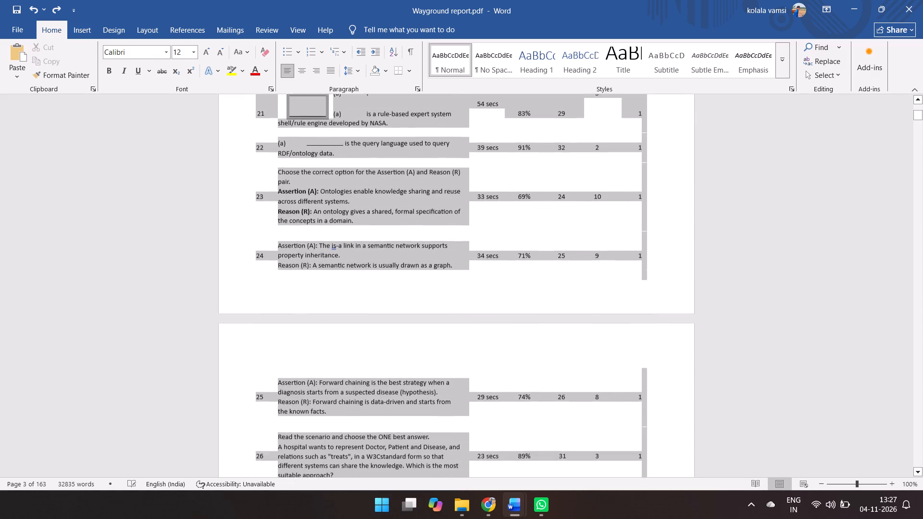
{"action": "left_click_drag", "start_coordinate": [362, 476], "coordinate": [361, 475]}
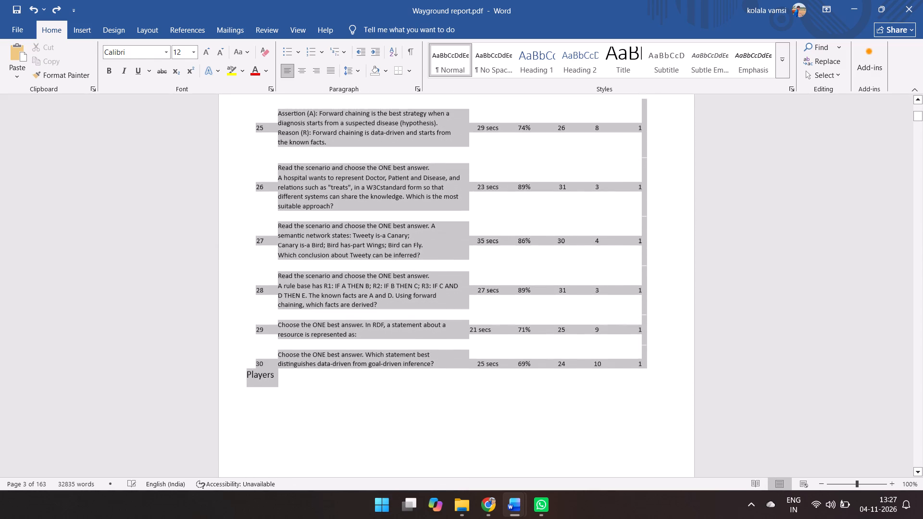
{"action": "left_click_drag", "start_coordinate": [361, 475], "coordinate": [372, 391]}
{"action": "key", "text": "ctrl+c"}
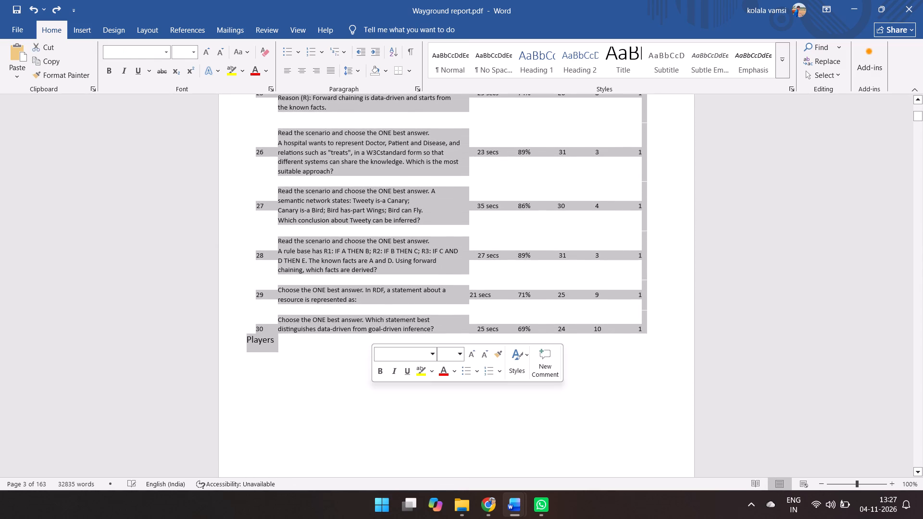
{"action": "key", "text": "Delete"}
Try to start a new line after the Questions heading on the summary page.
{"action": "scroll", "coordinate": [372, 391], "scroll_direction": "up", "scroll_amount": 7}
{"action": "scroll", "coordinate": [364, 328], "scroll_direction": "up", "scroll_amount": 20}
{"action": "scroll", "coordinate": [364, 328], "scroll_direction": "up", "scroll_amount": 18}
{"action": "left_click", "coordinate": [304, 368]}
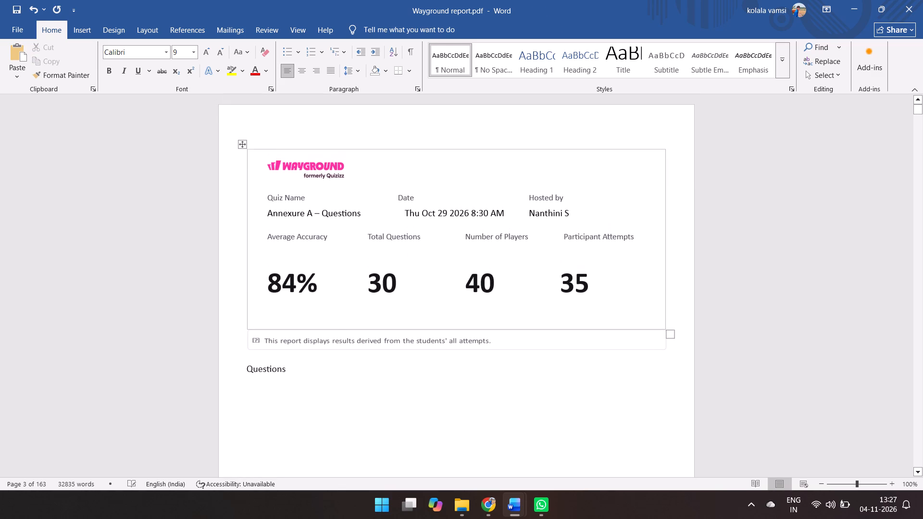
{"action": "key", "text": "Return"}
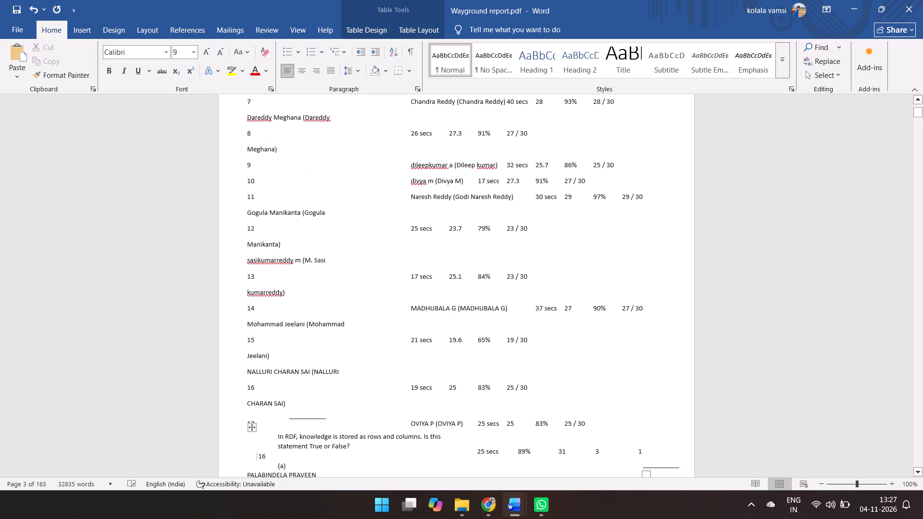
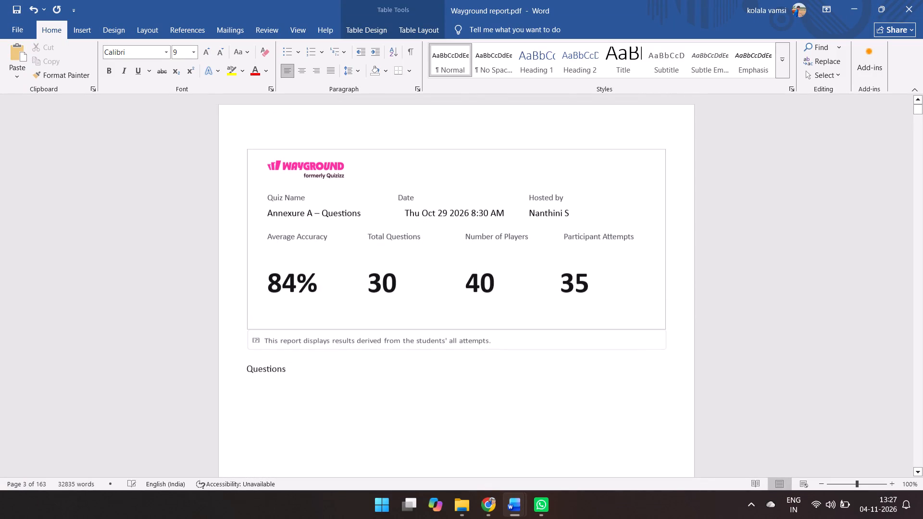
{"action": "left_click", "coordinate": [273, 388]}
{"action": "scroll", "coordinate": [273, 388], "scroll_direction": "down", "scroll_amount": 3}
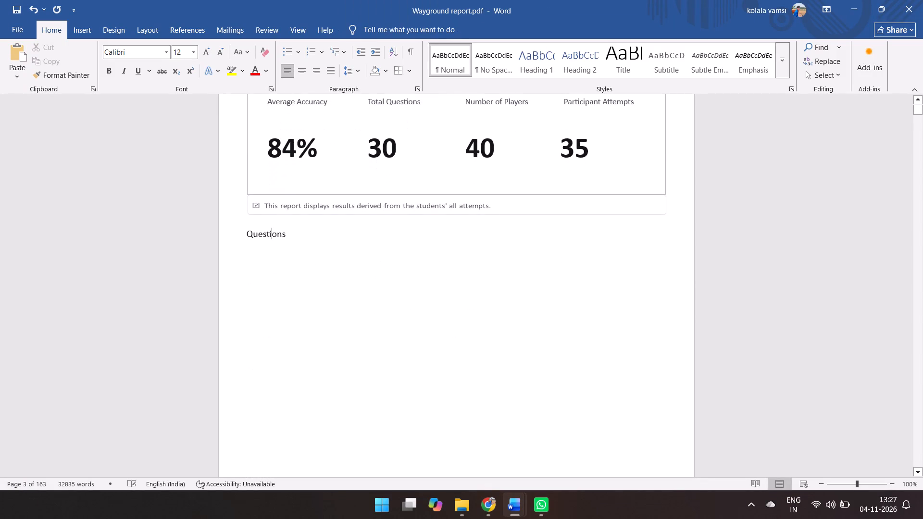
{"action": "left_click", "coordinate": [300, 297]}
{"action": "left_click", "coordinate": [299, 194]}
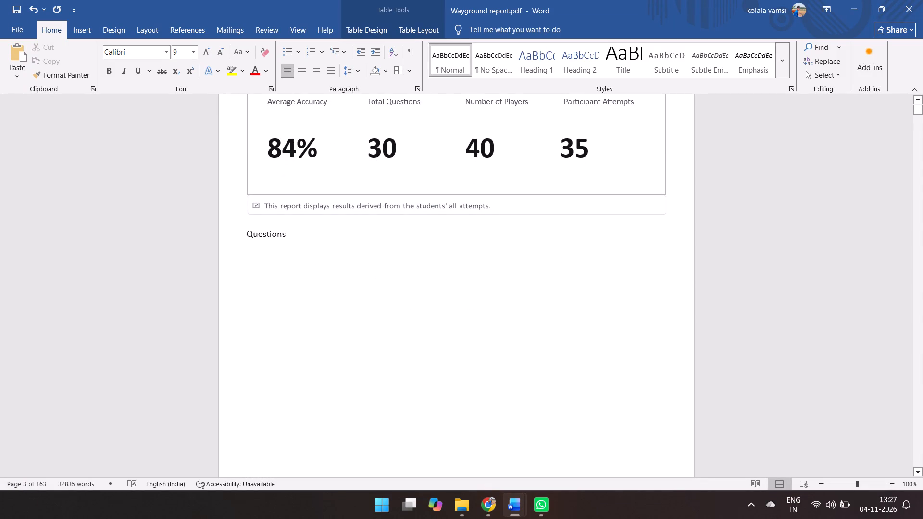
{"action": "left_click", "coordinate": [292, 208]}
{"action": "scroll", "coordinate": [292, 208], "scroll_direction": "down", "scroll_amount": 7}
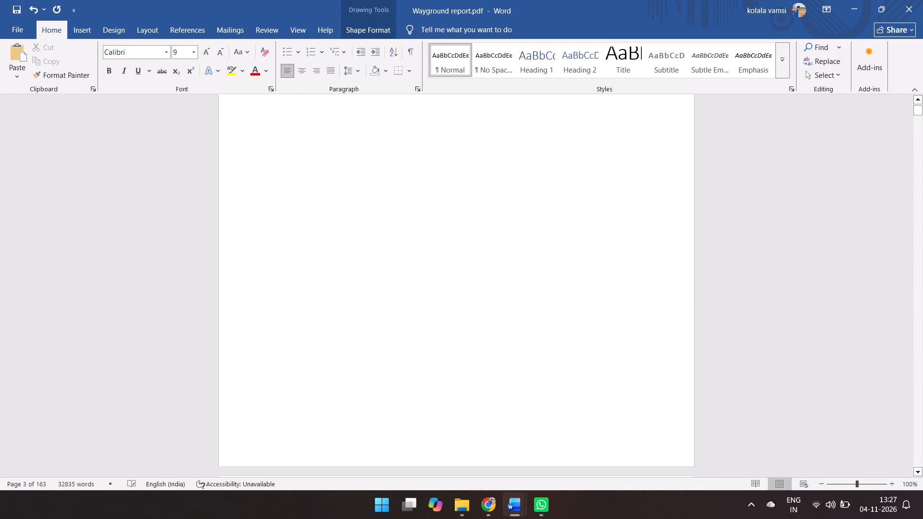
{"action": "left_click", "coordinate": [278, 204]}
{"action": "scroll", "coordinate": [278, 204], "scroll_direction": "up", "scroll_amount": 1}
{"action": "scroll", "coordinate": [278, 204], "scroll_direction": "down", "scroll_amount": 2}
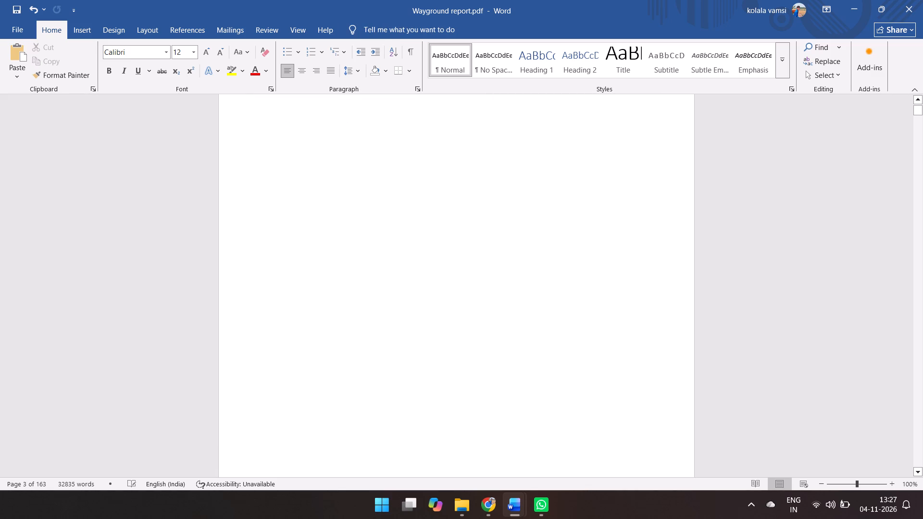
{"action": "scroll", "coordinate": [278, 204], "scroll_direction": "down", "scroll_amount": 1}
Create a new blank document and paste the copied questions content into it.
{"action": "left_click", "coordinate": [21, 28]}
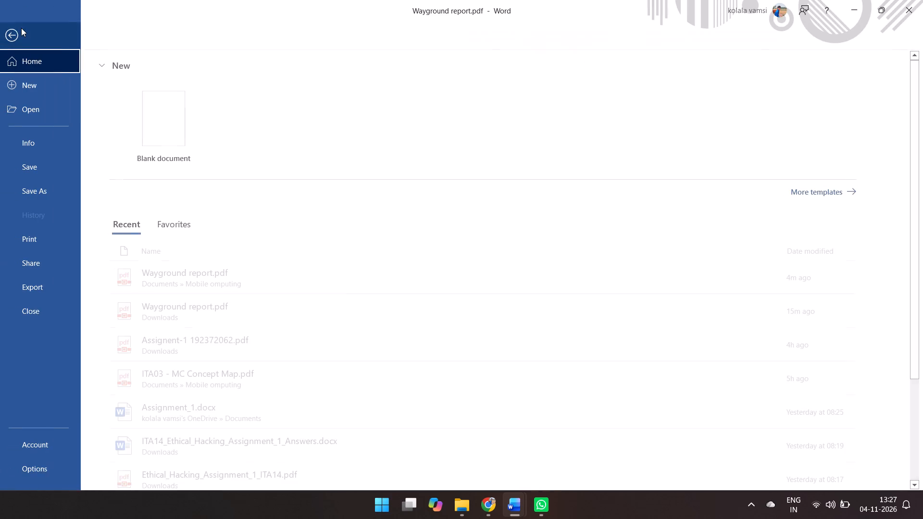
{"action": "left_click", "coordinate": [208, 135]}
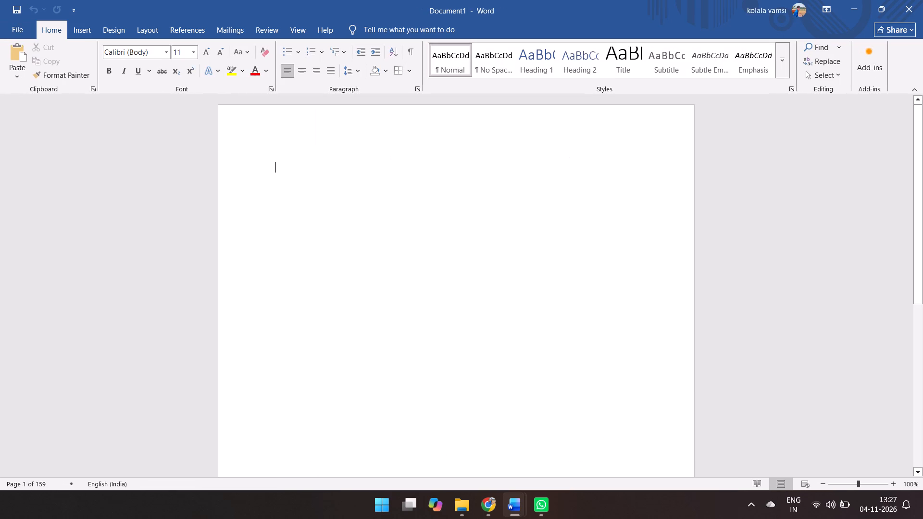
{"action": "left_click", "coordinate": [337, 248]}
{"action": "key", "text": "ctrl+v"}
Examine the pasted question list from the Players heading back to the top header, and forward to question 15.
{"action": "scroll", "coordinate": [337, 248], "scroll_direction": "up", "scroll_amount": 7}
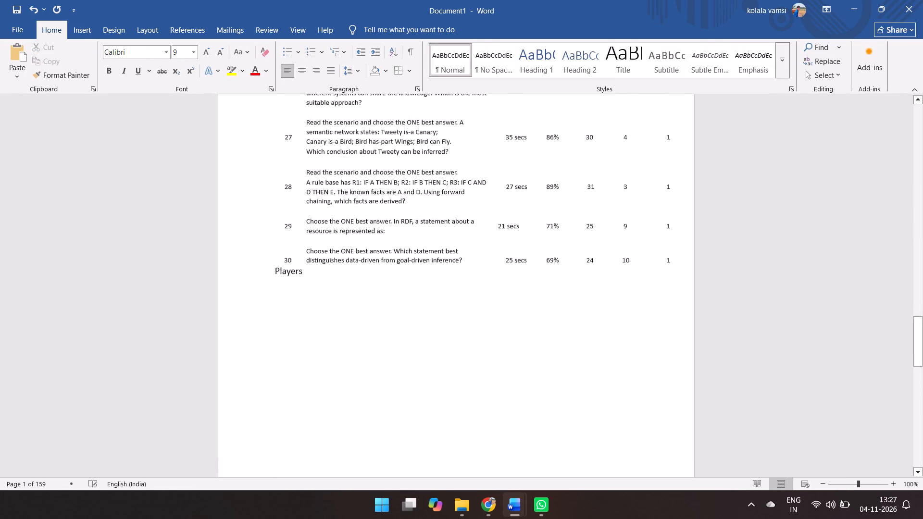
{"action": "scroll", "coordinate": [337, 248], "scroll_direction": "up", "scroll_amount": 11}
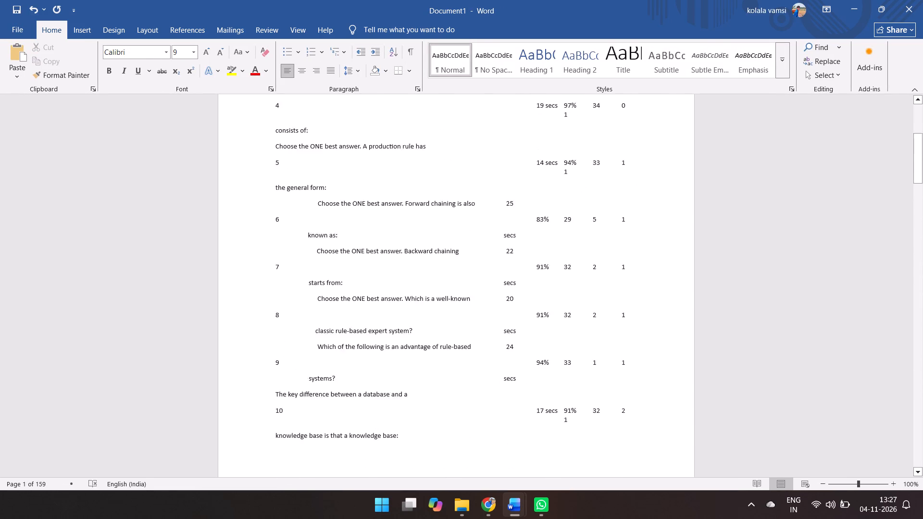
{"action": "scroll", "coordinate": [337, 248], "scroll_direction": "up", "scroll_amount": 9}
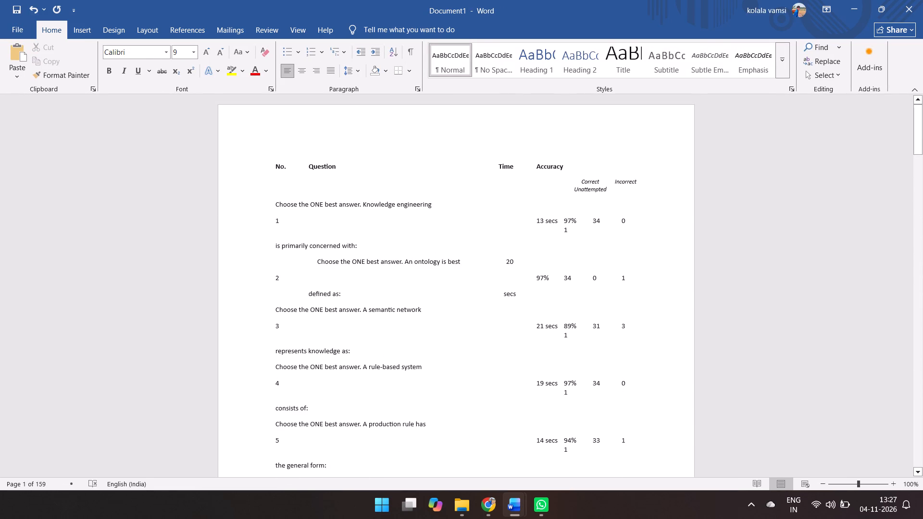
{"action": "scroll", "coordinate": [333, 326], "scroll_direction": "down", "scroll_amount": 6}
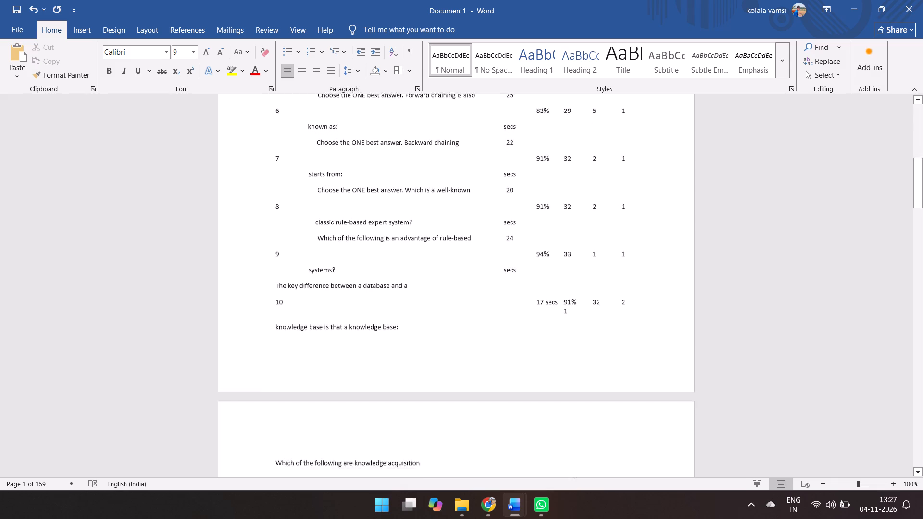
{"action": "scroll", "coordinate": [333, 326], "scroll_direction": "down", "scroll_amount": 6}
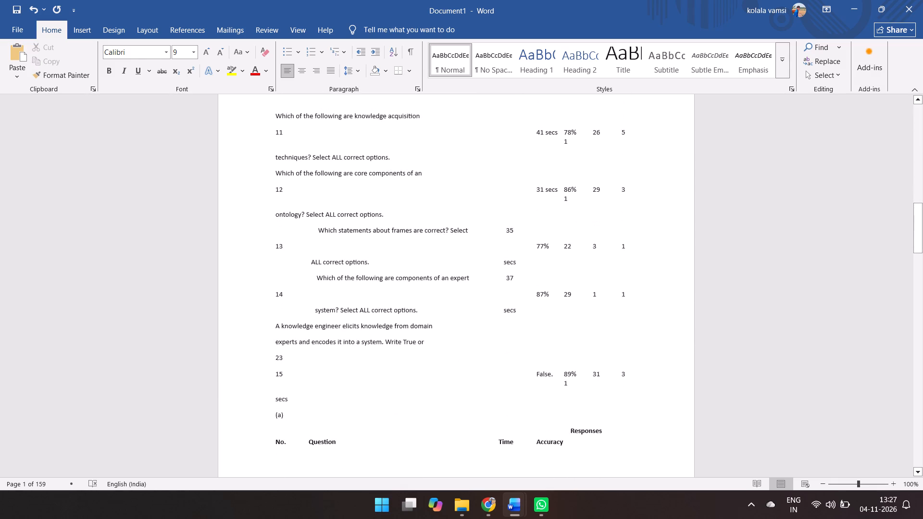
Delete the repeated No., Question, Time and Accuracy header and the Responses label below question 15.
{"action": "scroll", "coordinate": [333, 326], "scroll_direction": "down", "scroll_amount": 1}
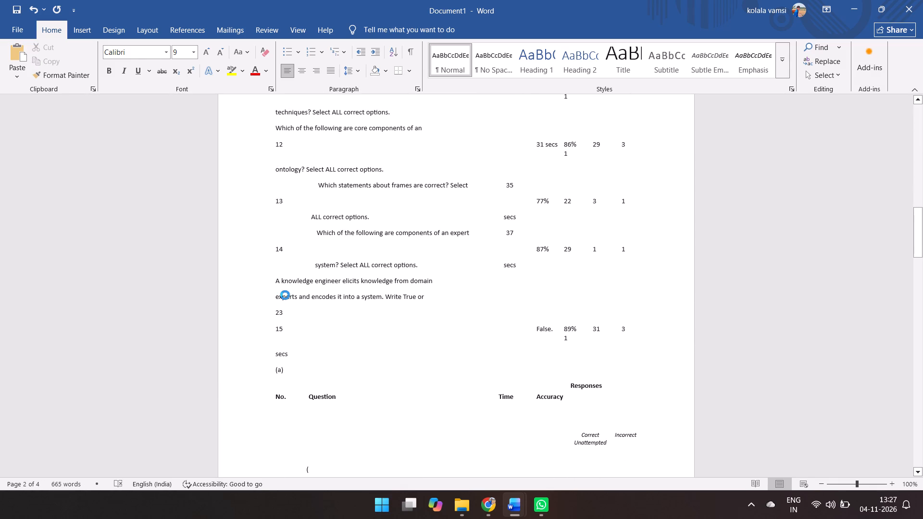
{"action": "scroll", "coordinate": [316, 360], "scroll_direction": "down", "scroll_amount": 1}
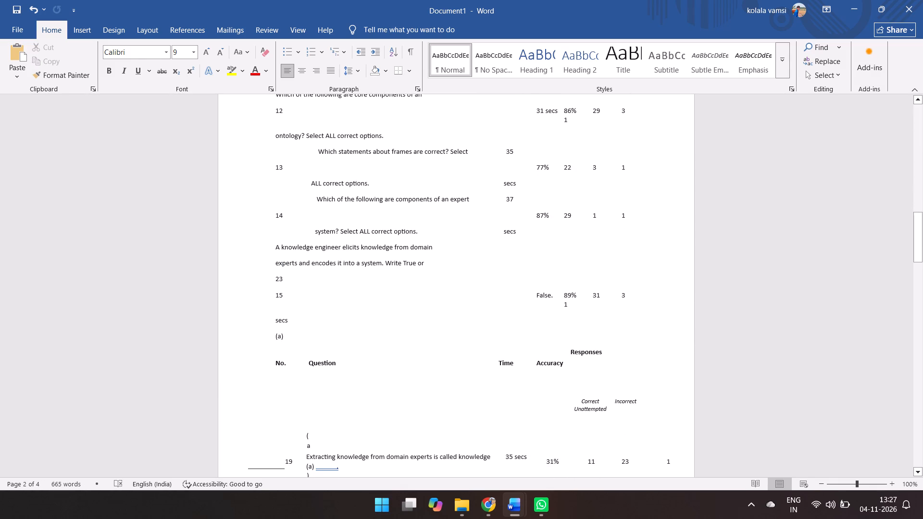
{"action": "left_click_drag", "start_coordinate": [271, 364], "coordinate": [529, 370]}
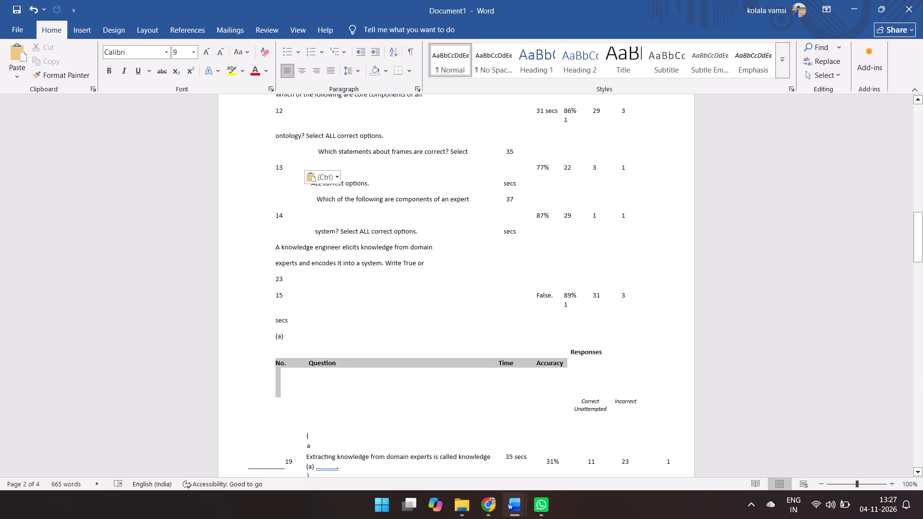
{"action": "left_click_drag", "start_coordinate": [529, 370], "coordinate": [610, 364]}
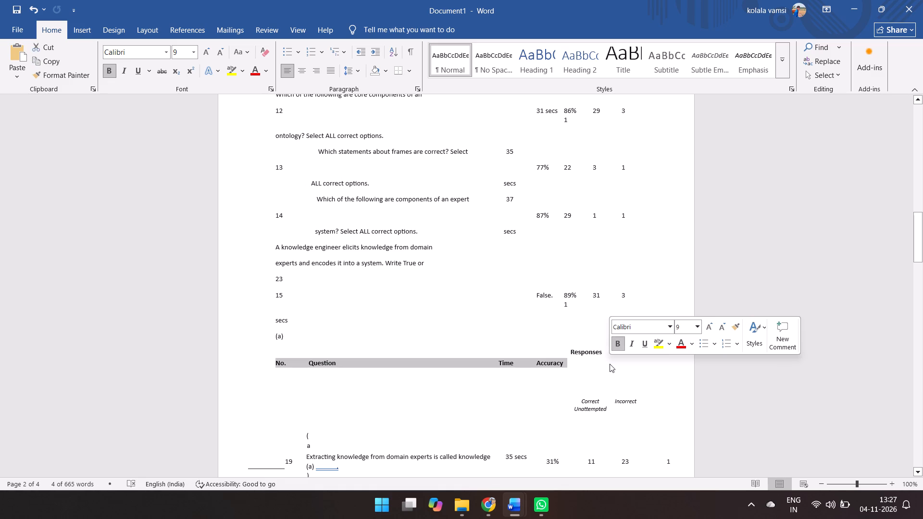
{"action": "key", "text": "Delete"}
{"action": "left_click_drag", "start_coordinate": [607, 351], "coordinate": [572, 351]}
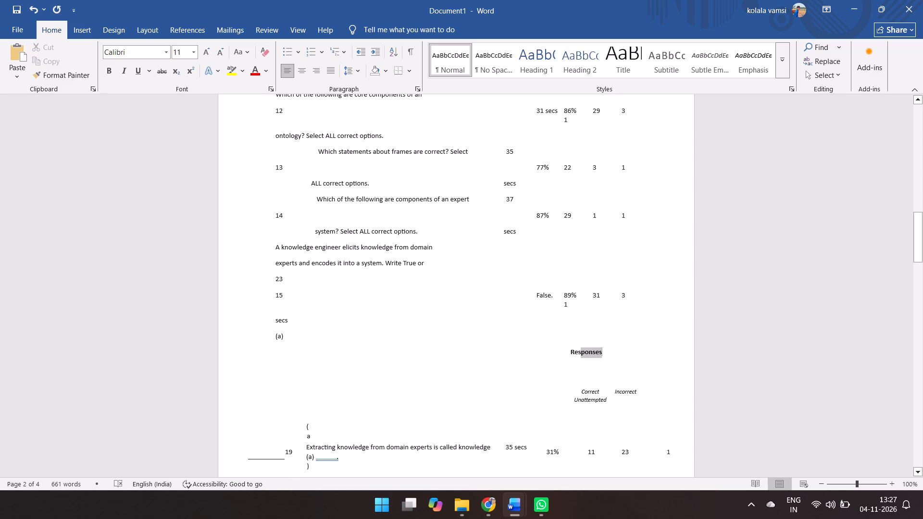
{"action": "left_click_drag", "start_coordinate": [572, 351], "coordinate": [561, 350]}
{"action": "key", "text": "Delete"}
Examine the question list from the top header to question 14.
{"action": "scroll", "coordinate": [561, 350], "scroll_direction": "up", "scroll_amount": 3}
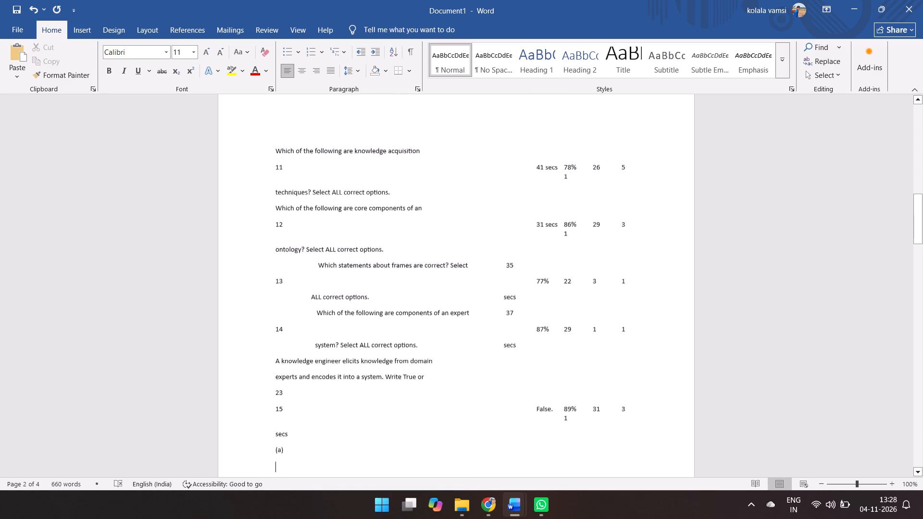
{"action": "scroll", "coordinate": [561, 350], "scroll_direction": "up", "scroll_amount": 12}
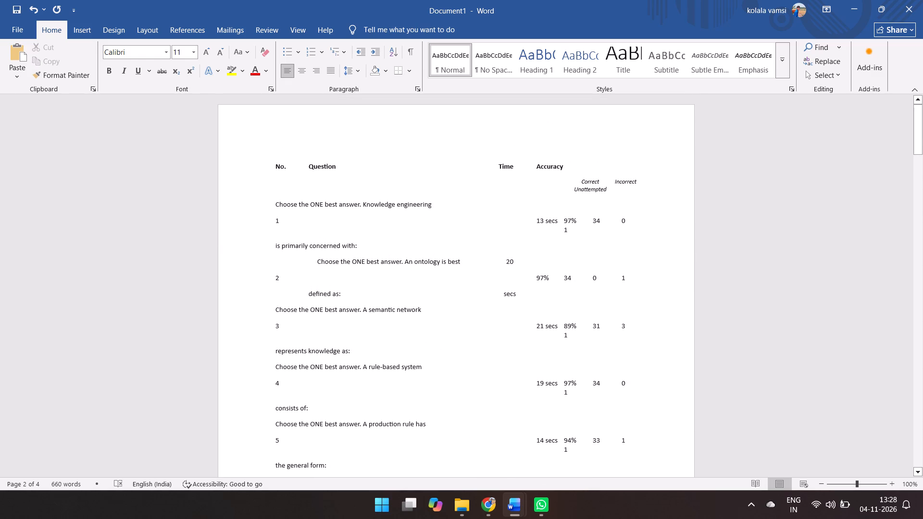
{"action": "scroll", "coordinate": [561, 350], "scroll_direction": "up", "scroll_amount": 1}
{"action": "scroll", "coordinate": [561, 350], "scroll_direction": "down", "scroll_amount": 6}
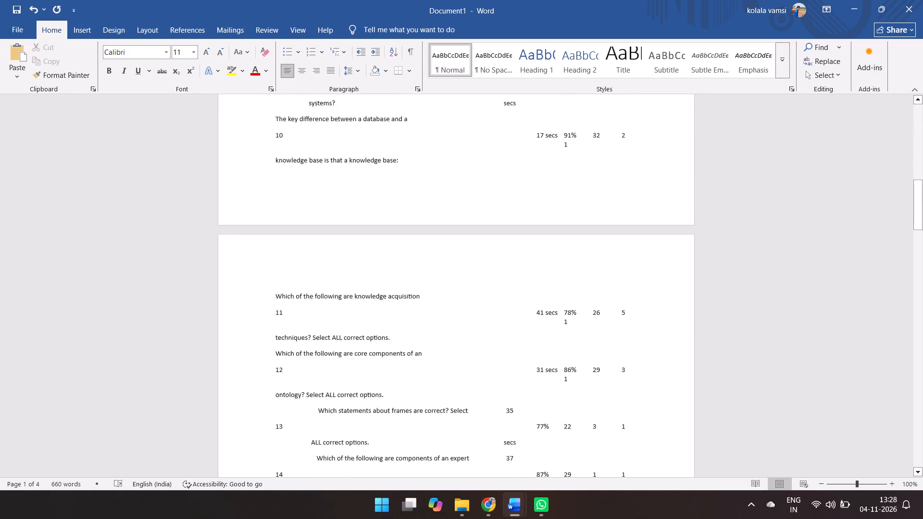
Delete the stray blank line beside question 19 together with its vertical (a) text.
{"action": "scroll", "coordinate": [561, 350], "scroll_direction": "down", "scroll_amount": 4}
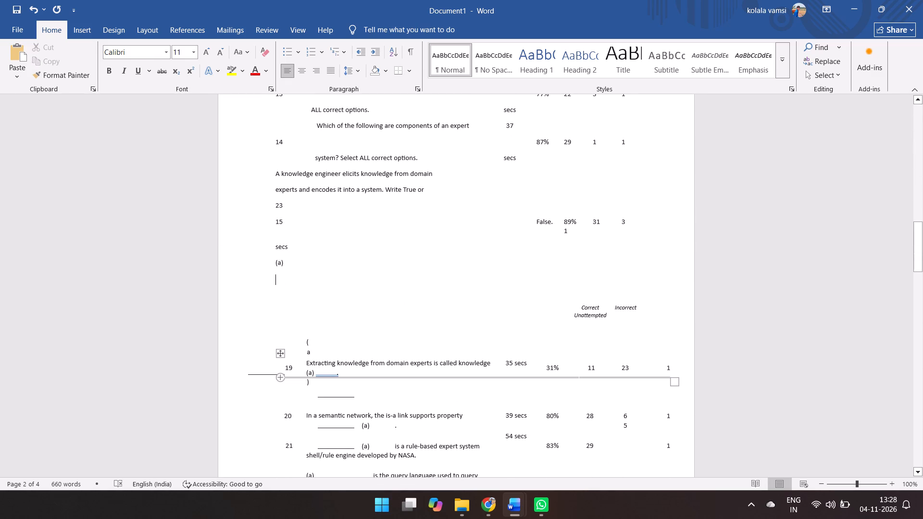
{"action": "left_click", "coordinate": [262, 371]}
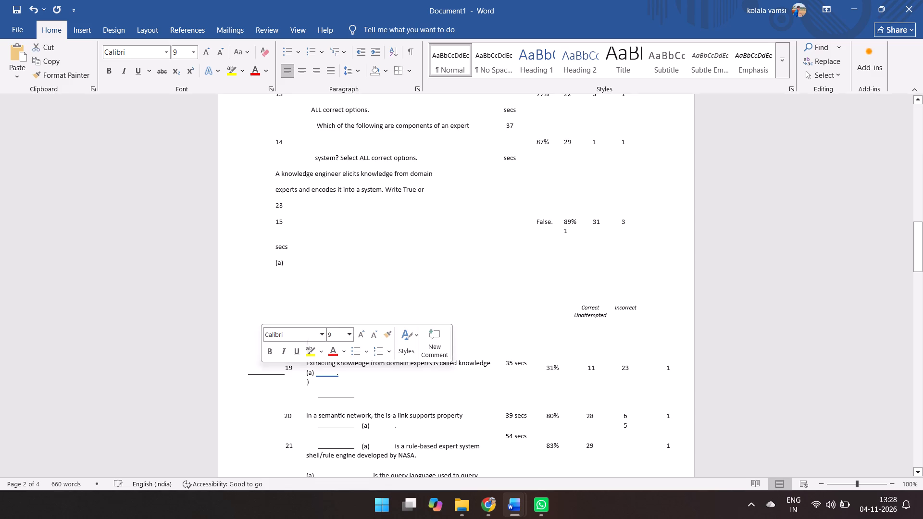
{"action": "left_click", "coordinate": [260, 377]}
{"action": "left_click", "coordinate": [264, 374]}
{"action": "left_click_drag", "start_coordinate": [264, 374], "coordinate": [259, 374]}
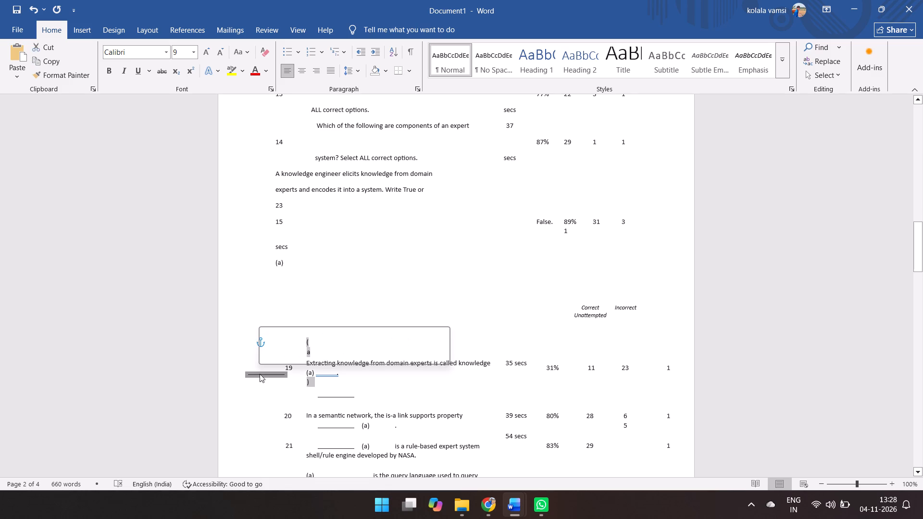
{"action": "key", "text": "Delete"}
Examine the question rows from 13 through 30 and the Players heading for remaining layout problems.
{"action": "scroll", "coordinate": [260, 374], "scroll_direction": "down", "scroll_amount": 1}
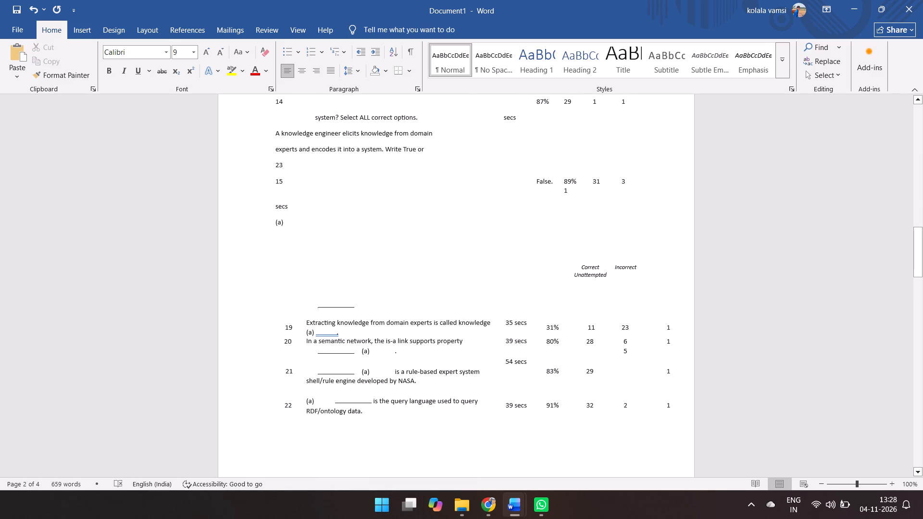
{"action": "scroll", "coordinate": [260, 374], "scroll_direction": "up", "scroll_amount": 1}
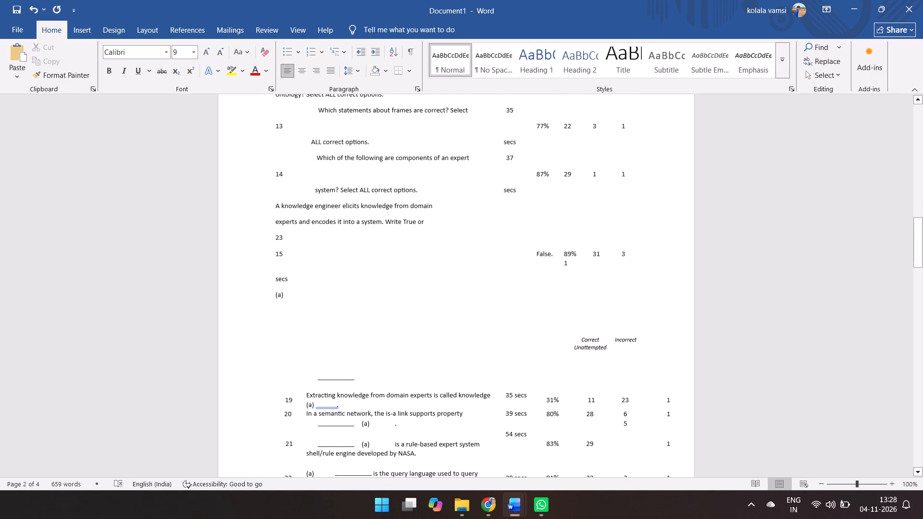
{"action": "scroll", "coordinate": [287, 257], "scroll_direction": "down", "scroll_amount": 4}
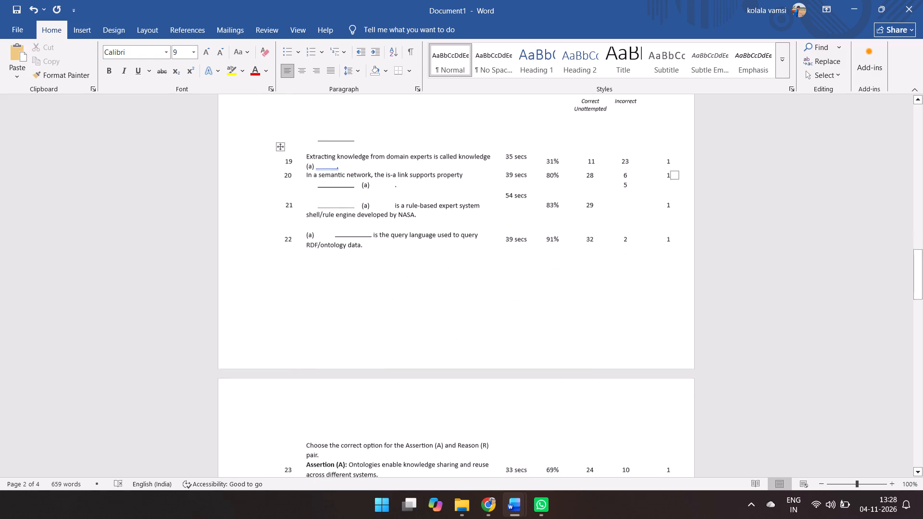
{"action": "scroll", "coordinate": [287, 257], "scroll_direction": "down", "scroll_amount": 5}
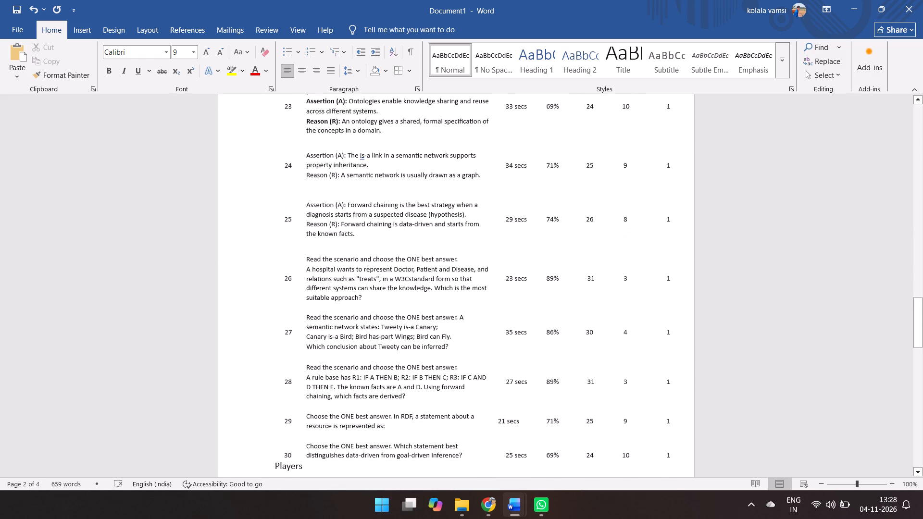
{"action": "scroll", "coordinate": [287, 257], "scroll_direction": "down", "scroll_amount": 2}
{"action": "scroll", "coordinate": [287, 257], "scroll_direction": "up", "scroll_amount": 6}
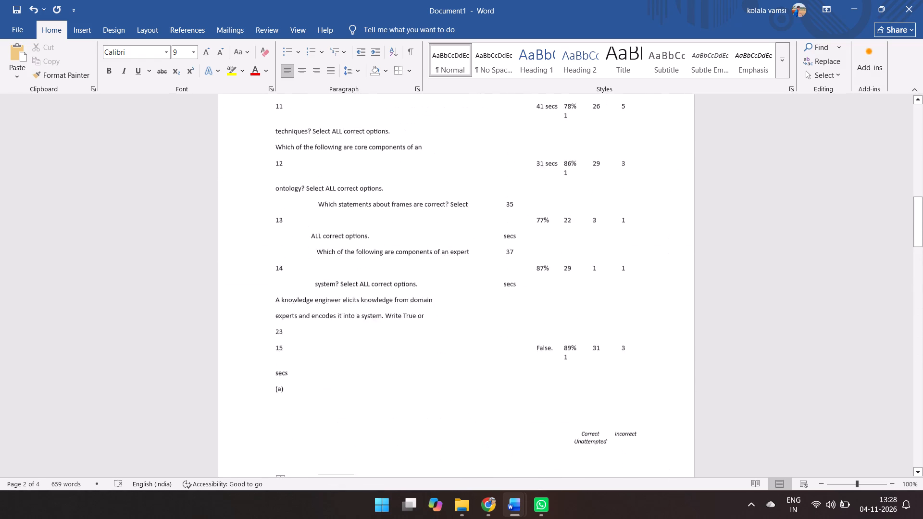
Delete the repeated Correct, Unattempted and Incorrect labels and the extra blank space above question 19.
{"action": "scroll", "coordinate": [287, 257], "scroll_direction": "down", "scroll_amount": 1}
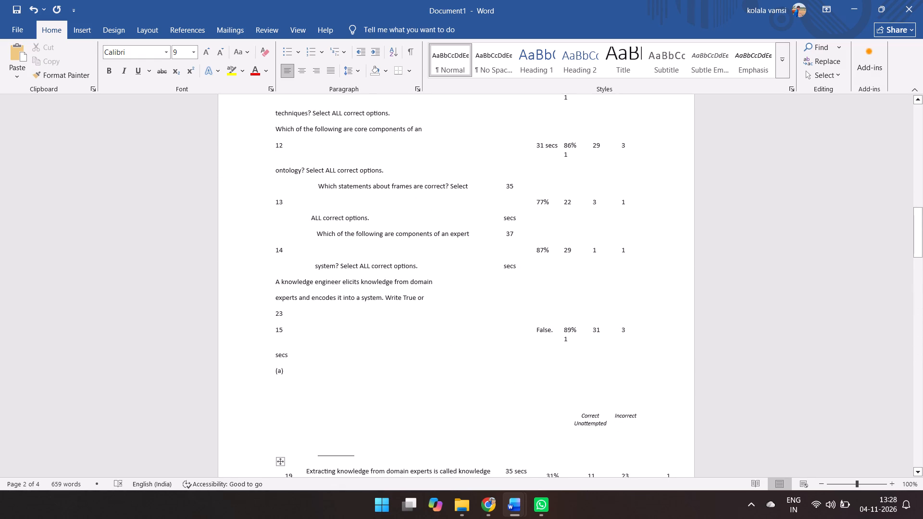
{"action": "scroll", "coordinate": [306, 335], "scroll_direction": "down", "scroll_amount": 2}
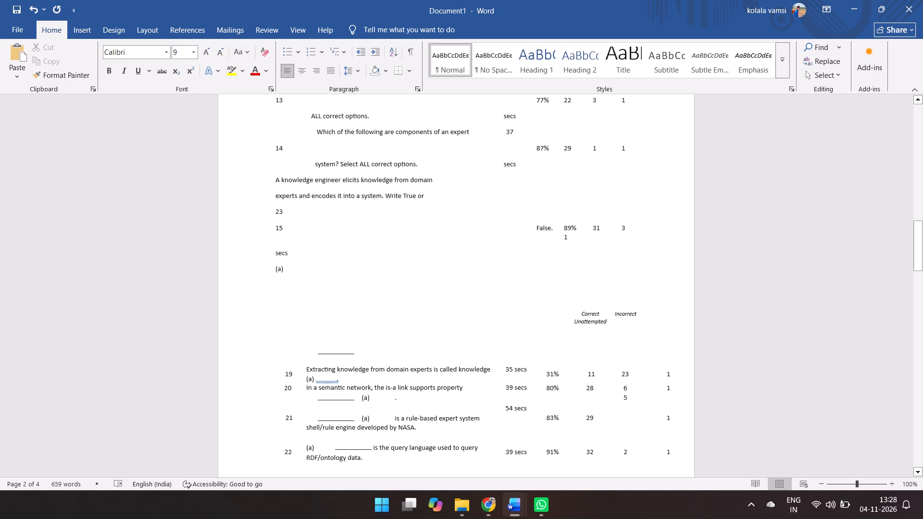
{"action": "left_click_drag", "start_coordinate": [647, 316], "coordinate": [639, 329]}
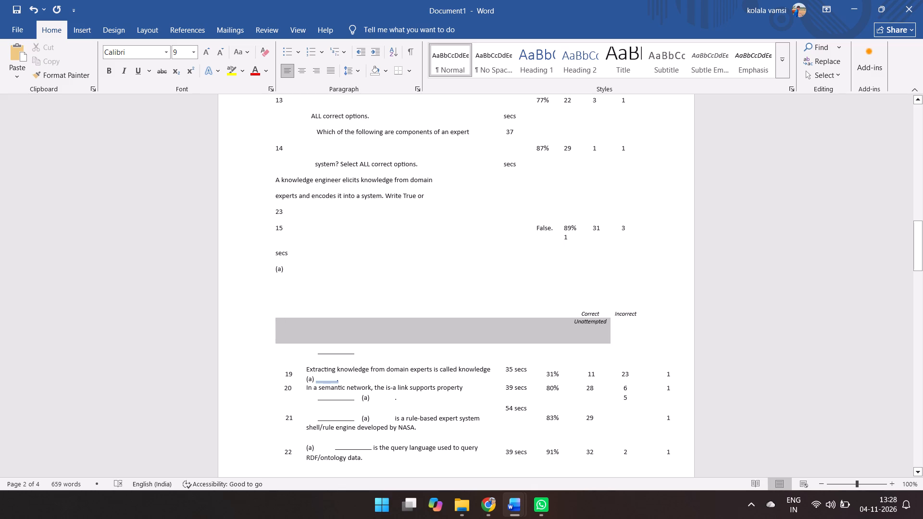
{"action": "left_click_drag", "start_coordinate": [639, 329], "coordinate": [641, 329]}
{"action": "key", "text": "Delete"}
{"action": "left_click_drag", "start_coordinate": [641, 319], "coordinate": [559, 308]}
{"action": "key", "text": "Delete"}
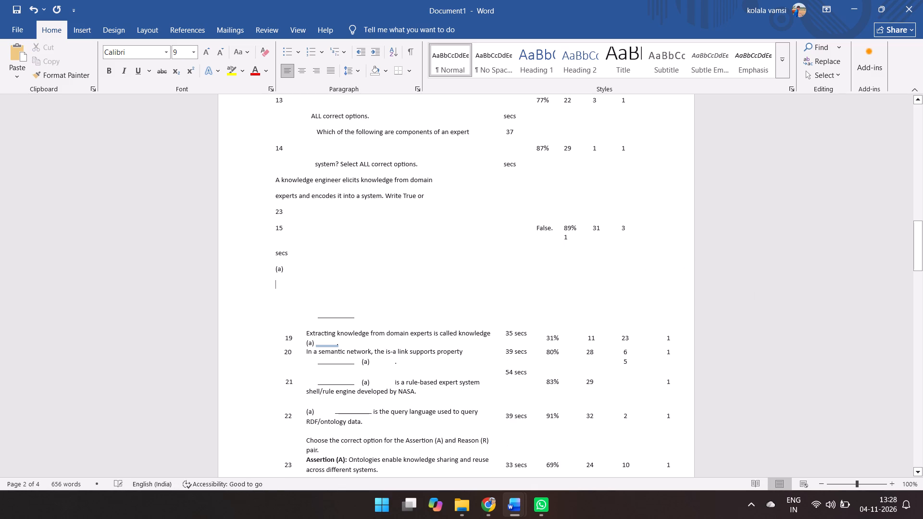
Examine the question list from the top header through question 26, checking the numbering between questions 15 and 19.
{"action": "scroll", "coordinate": [494, 276], "scroll_direction": "up", "scroll_amount": 1}
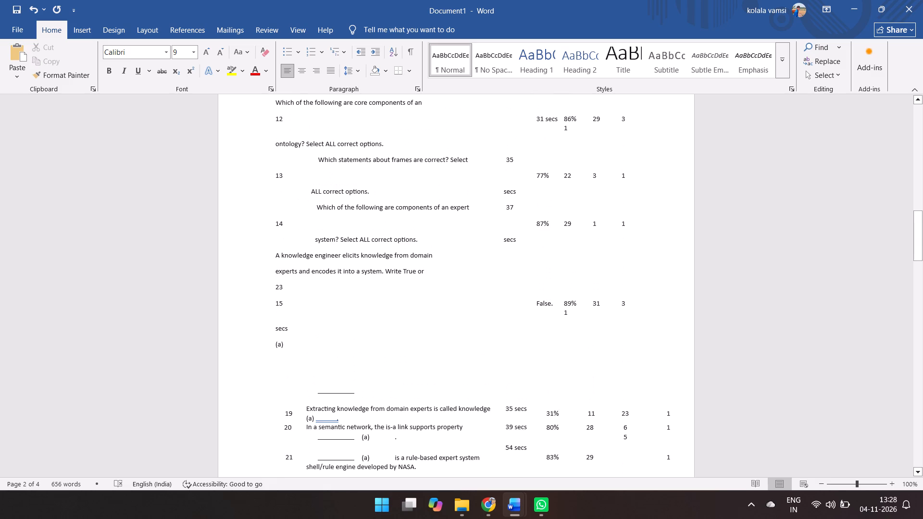
{"action": "scroll", "coordinate": [494, 276], "scroll_direction": "up", "scroll_amount": 4}
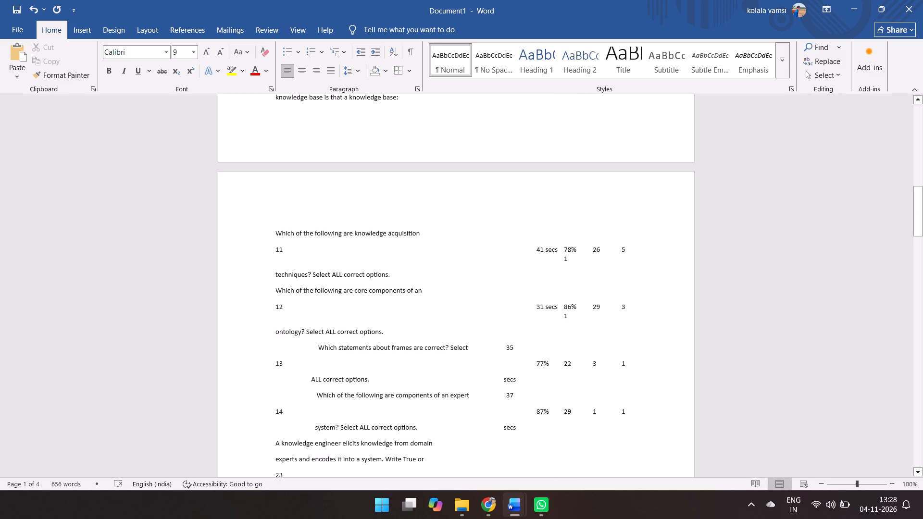
{"action": "scroll", "coordinate": [494, 276], "scroll_direction": "up", "scroll_amount": 2}
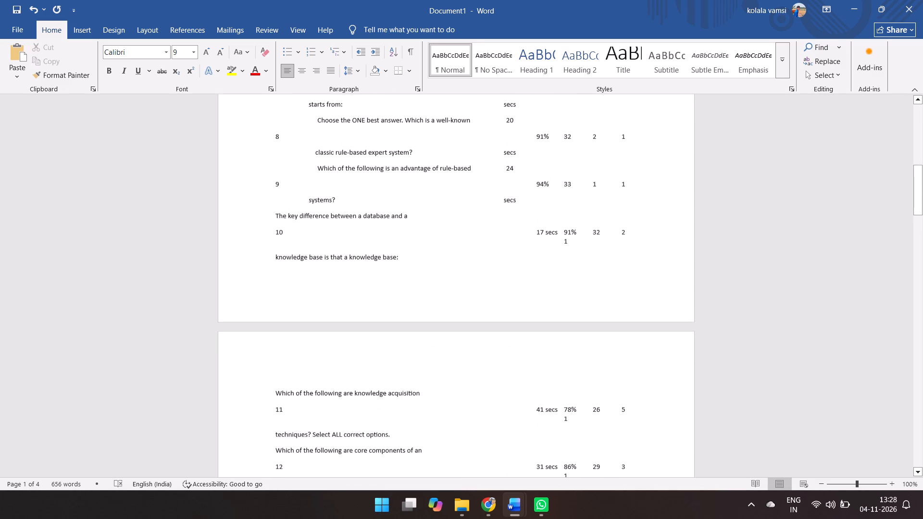
{"action": "scroll", "coordinate": [494, 276], "scroll_direction": "up", "scroll_amount": 9}
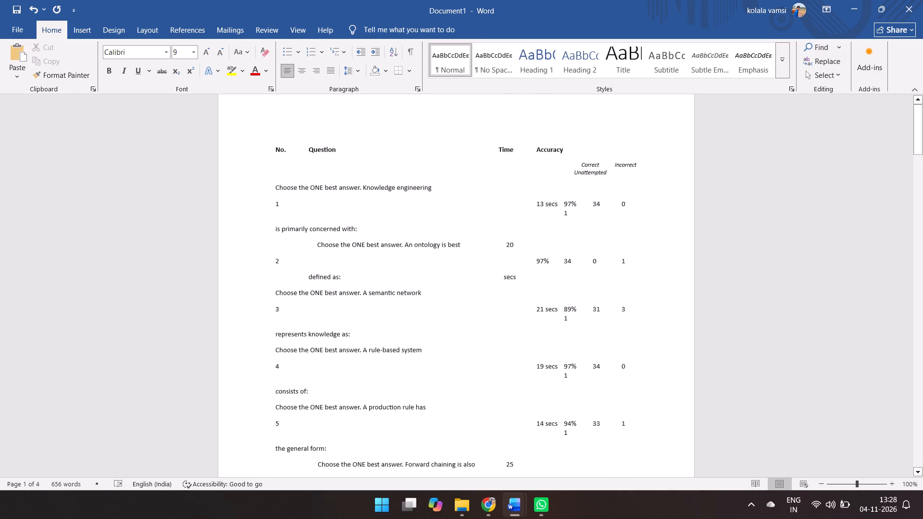
{"action": "scroll", "coordinate": [494, 276], "scroll_direction": "down", "scroll_amount": 7}
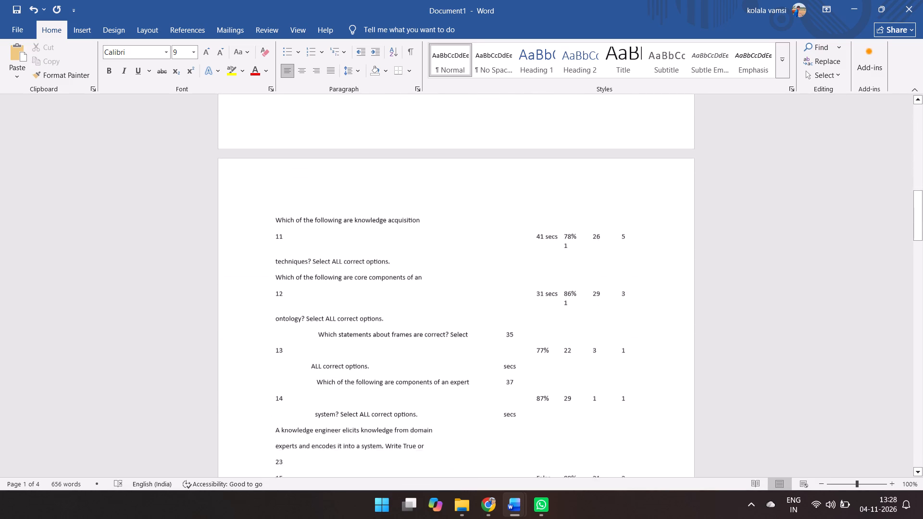
{"action": "scroll", "coordinate": [494, 276], "scroll_direction": "down", "scroll_amount": 3}
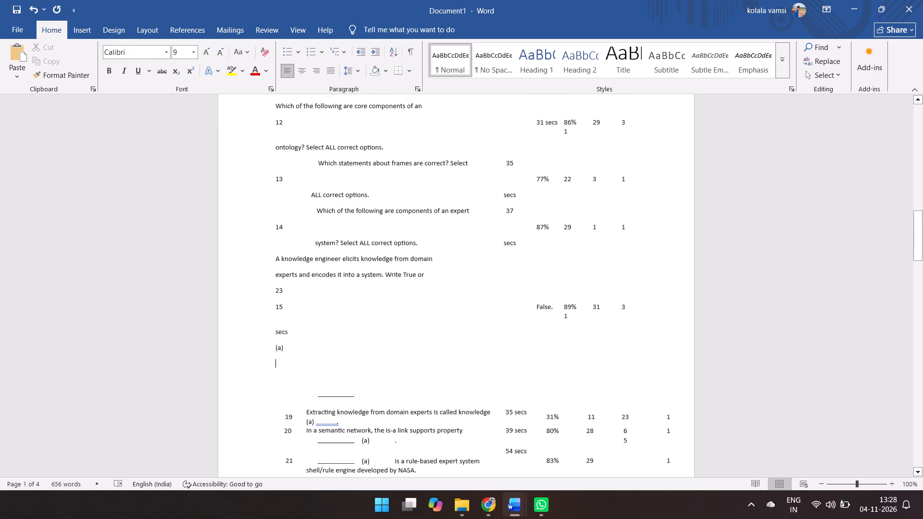
{"action": "scroll", "coordinate": [494, 276], "scroll_direction": "down", "scroll_amount": 4}
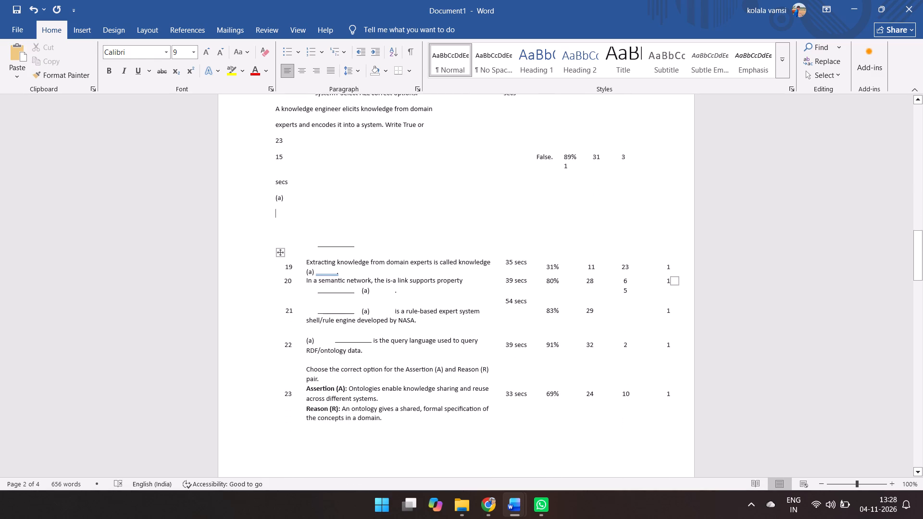
{"action": "scroll", "coordinate": [494, 276], "scroll_direction": "down", "scroll_amount": 4}
{"action": "scroll", "coordinate": [494, 276], "scroll_direction": "up", "scroll_amount": 2}
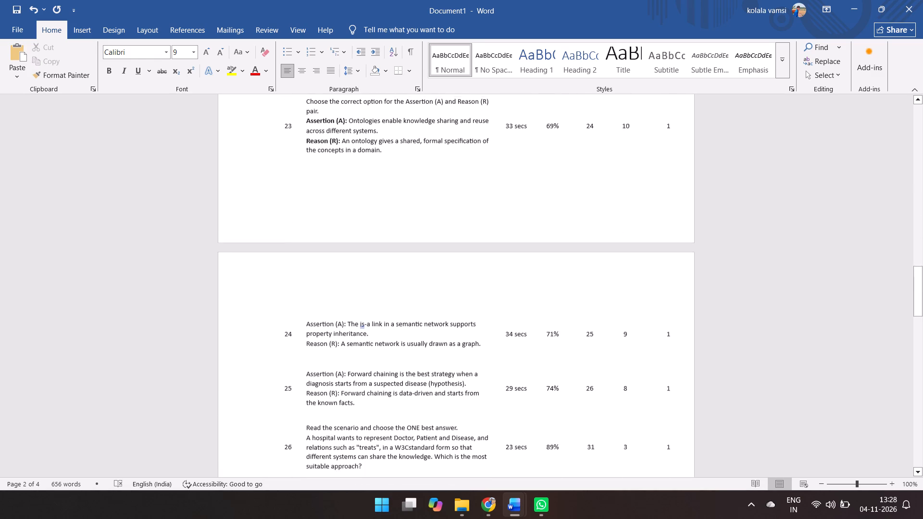
{"action": "scroll", "coordinate": [494, 276], "scroll_direction": "up", "scroll_amount": 2}
{"action": "scroll", "coordinate": [442, 371], "scroll_direction": "down", "scroll_amount": 1}
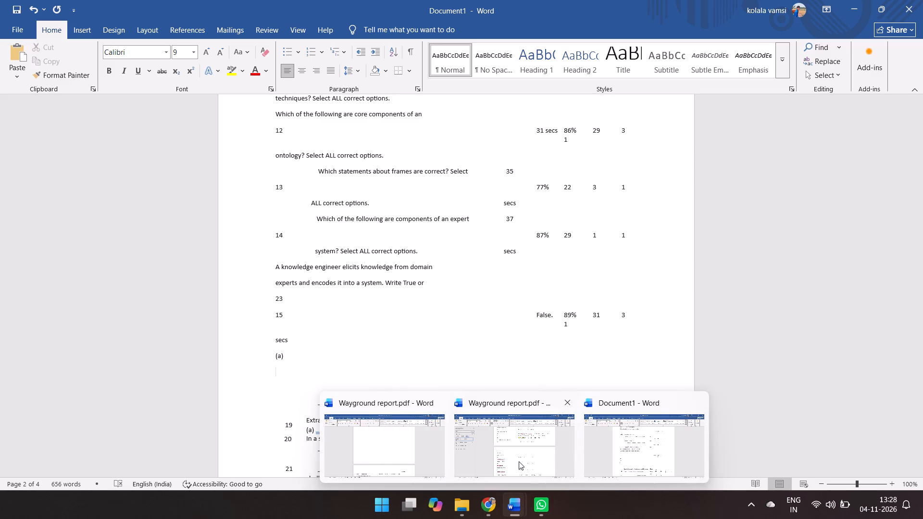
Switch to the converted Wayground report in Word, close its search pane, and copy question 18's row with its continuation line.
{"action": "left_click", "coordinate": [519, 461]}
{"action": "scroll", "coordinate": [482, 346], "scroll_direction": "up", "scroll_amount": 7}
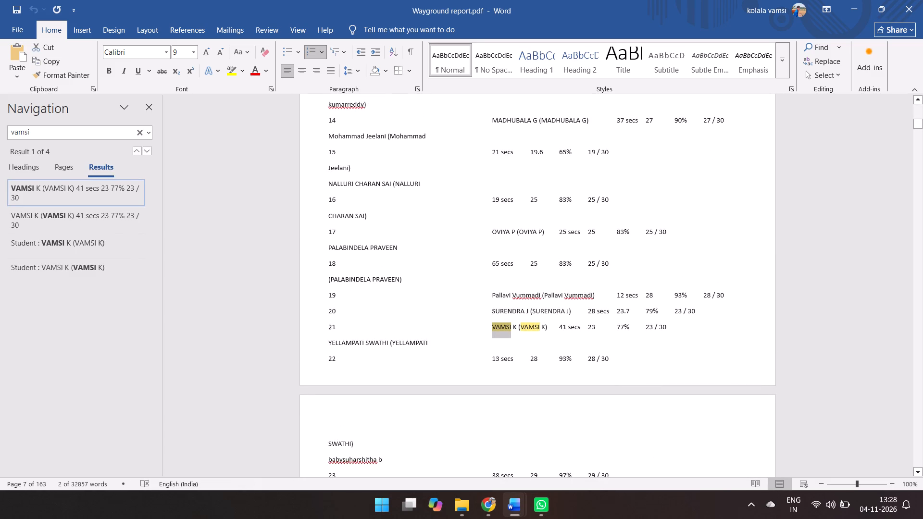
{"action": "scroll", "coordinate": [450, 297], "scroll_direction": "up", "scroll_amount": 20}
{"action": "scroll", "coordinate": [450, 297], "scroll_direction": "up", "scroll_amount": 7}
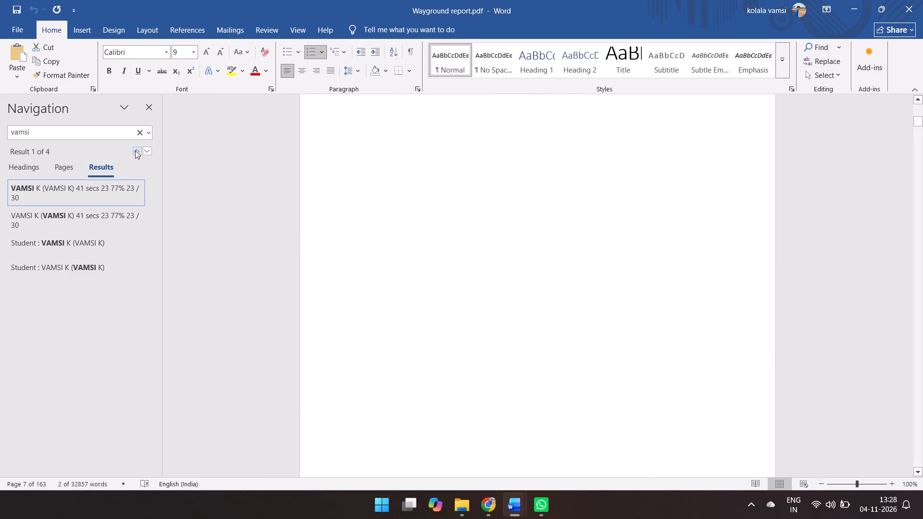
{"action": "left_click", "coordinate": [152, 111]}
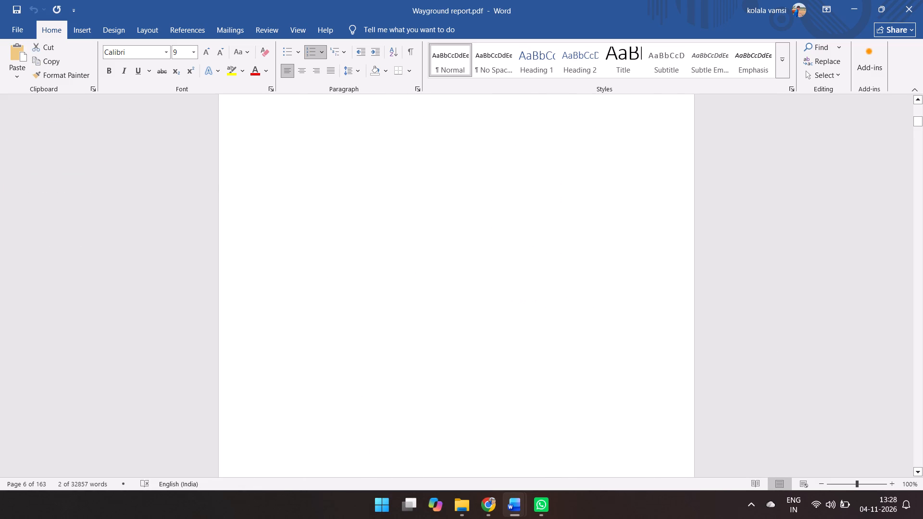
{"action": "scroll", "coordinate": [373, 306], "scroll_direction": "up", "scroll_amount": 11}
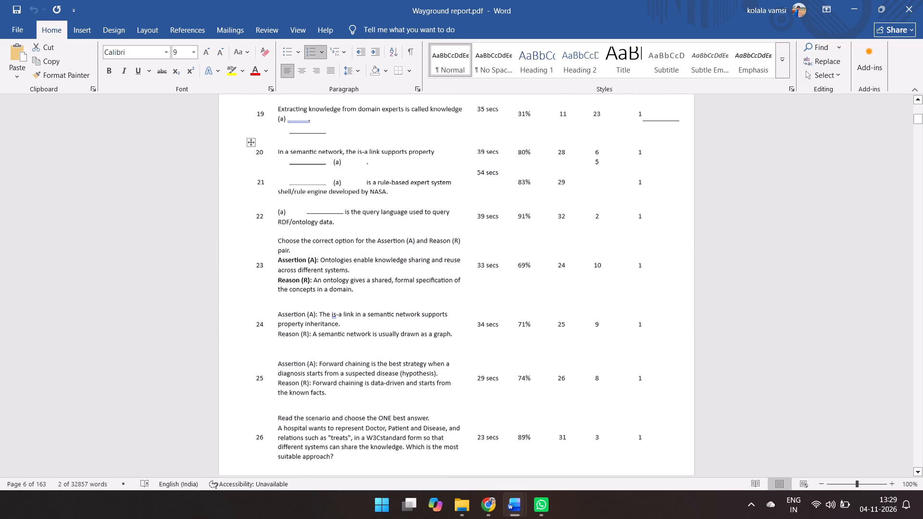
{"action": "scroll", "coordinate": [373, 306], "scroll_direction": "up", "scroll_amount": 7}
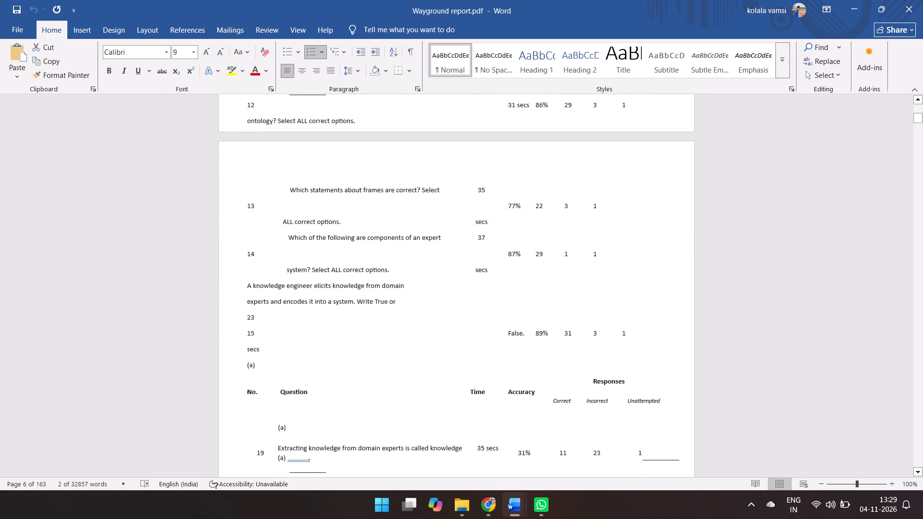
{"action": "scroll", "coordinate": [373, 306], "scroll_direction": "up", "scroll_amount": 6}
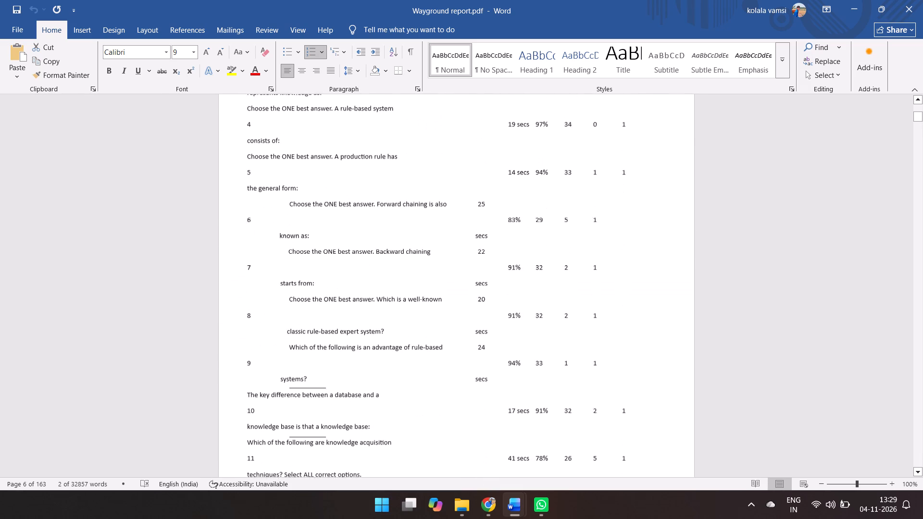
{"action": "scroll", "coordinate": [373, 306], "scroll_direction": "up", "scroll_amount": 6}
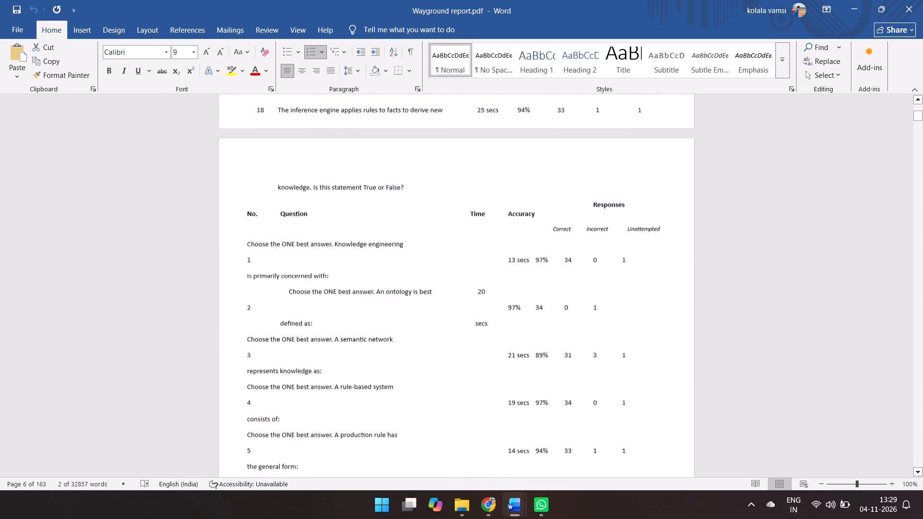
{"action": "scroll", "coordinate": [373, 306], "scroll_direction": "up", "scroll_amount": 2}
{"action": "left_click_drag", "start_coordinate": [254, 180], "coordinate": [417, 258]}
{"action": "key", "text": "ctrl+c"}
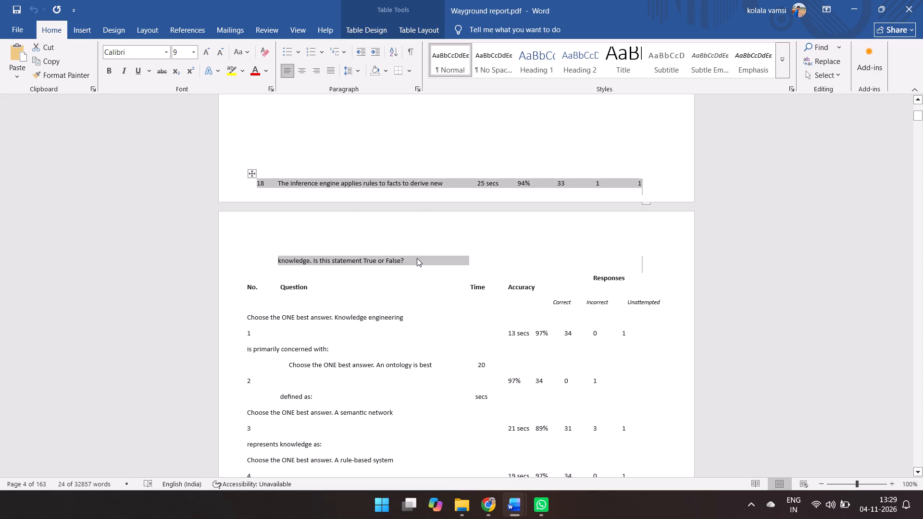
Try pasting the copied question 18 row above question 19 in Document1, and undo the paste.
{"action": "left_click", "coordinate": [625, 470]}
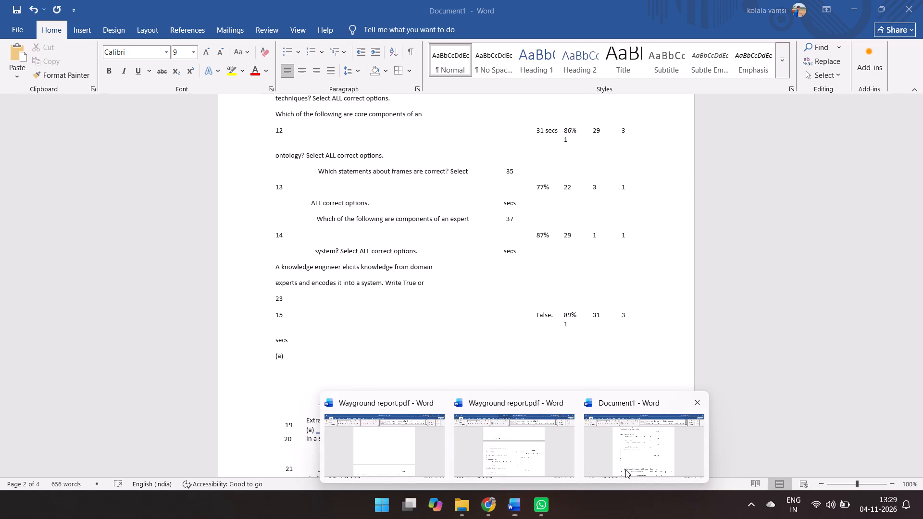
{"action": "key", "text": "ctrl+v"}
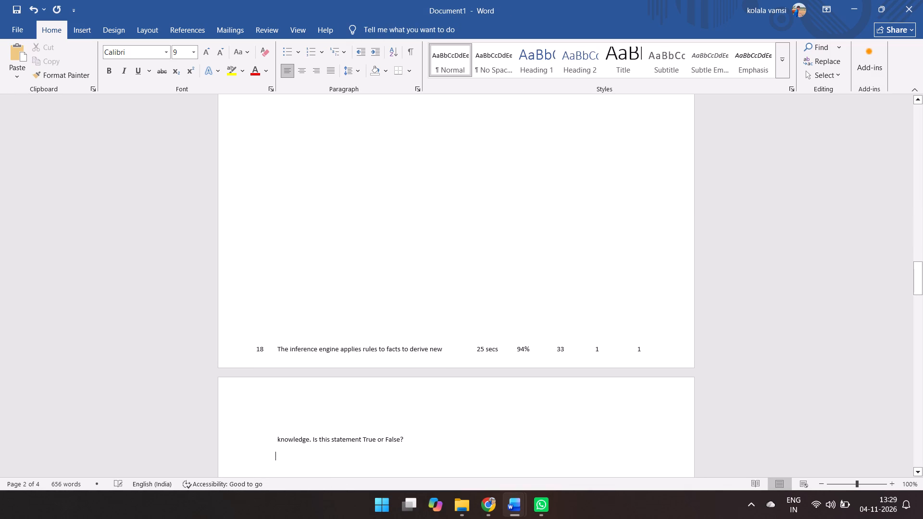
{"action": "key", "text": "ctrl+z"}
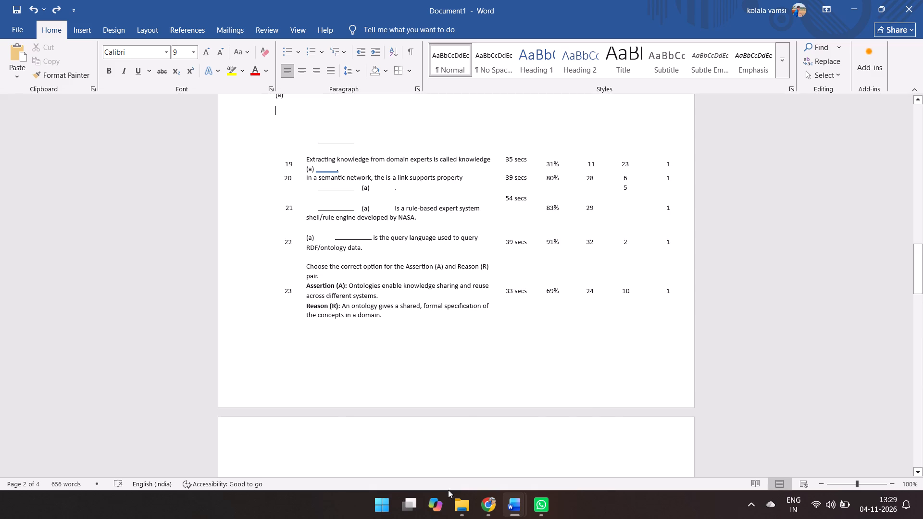
Examine Document1's question rows from 11 through 30 for the missing questions.
{"action": "left_click", "coordinate": [436, 362]}
{"action": "scroll", "coordinate": [436, 362], "scroll_direction": "up", "scroll_amount": 1}
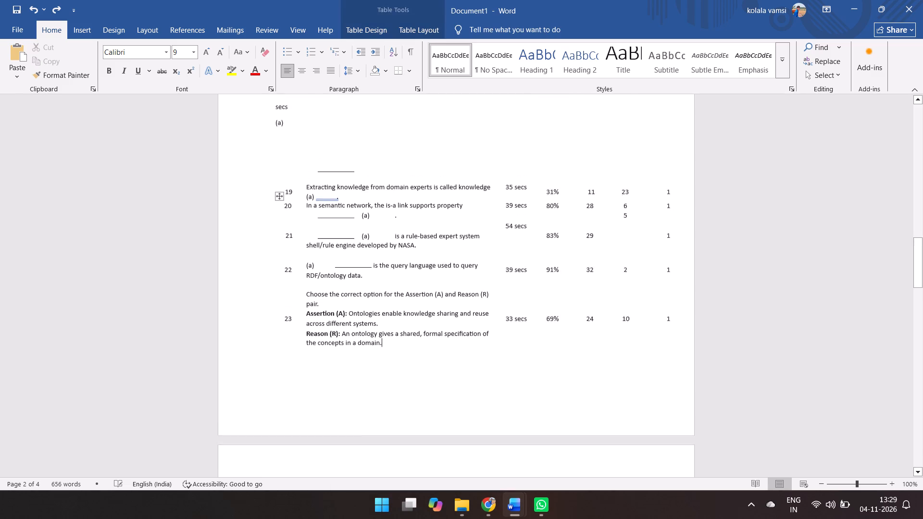
{"action": "scroll", "coordinate": [436, 362], "scroll_direction": "up", "scroll_amount": 1}
{"action": "scroll", "coordinate": [343, 210], "scroll_direction": "up", "scroll_amount": 2}
{"action": "scroll", "coordinate": [318, 272], "scroll_direction": "up", "scroll_amount": 1}
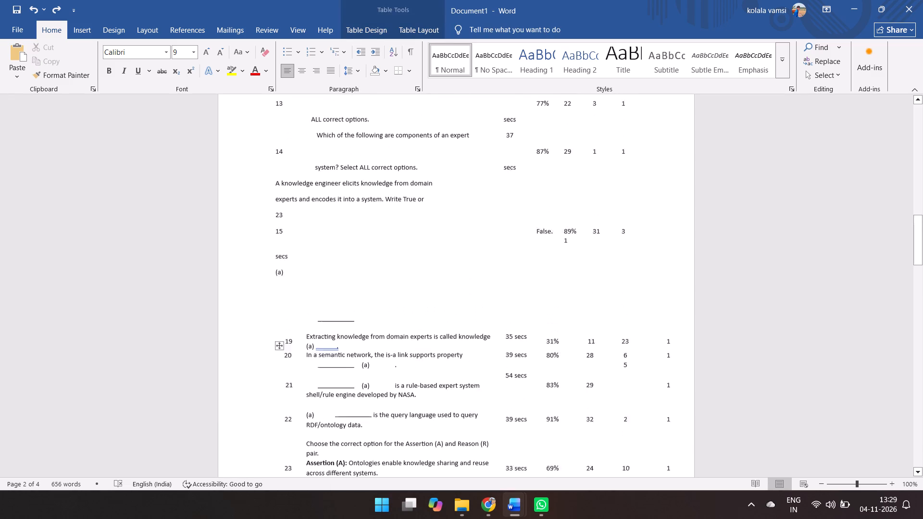
{"action": "scroll", "coordinate": [318, 272], "scroll_direction": "up", "scroll_amount": 2}
{"action": "scroll", "coordinate": [318, 272], "scroll_direction": "down", "scroll_amount": 1}
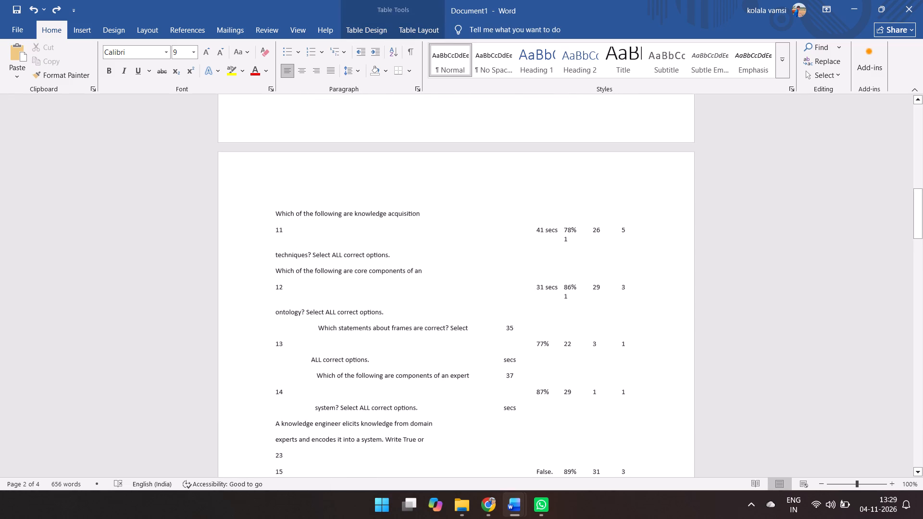
{"action": "scroll", "coordinate": [318, 272], "scroll_direction": "down", "scroll_amount": 5}
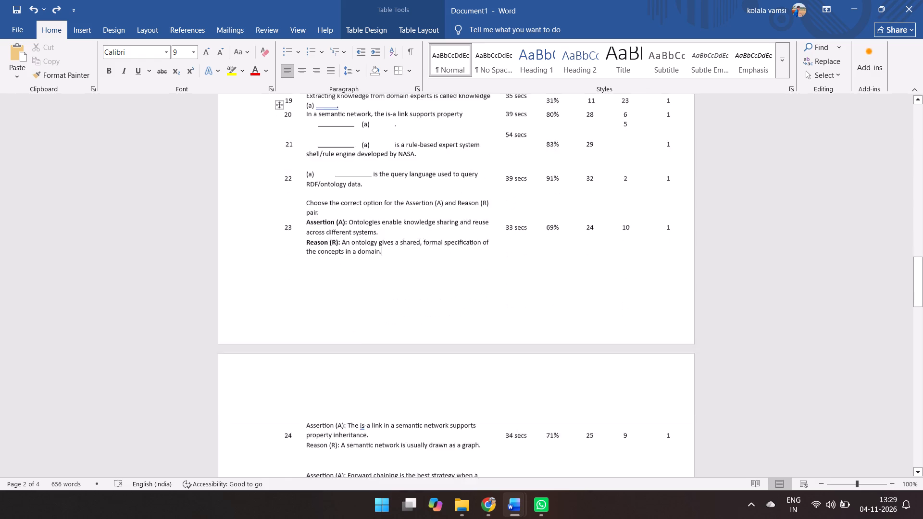
{"action": "scroll", "coordinate": [318, 272], "scroll_direction": "down", "scroll_amount": 2}
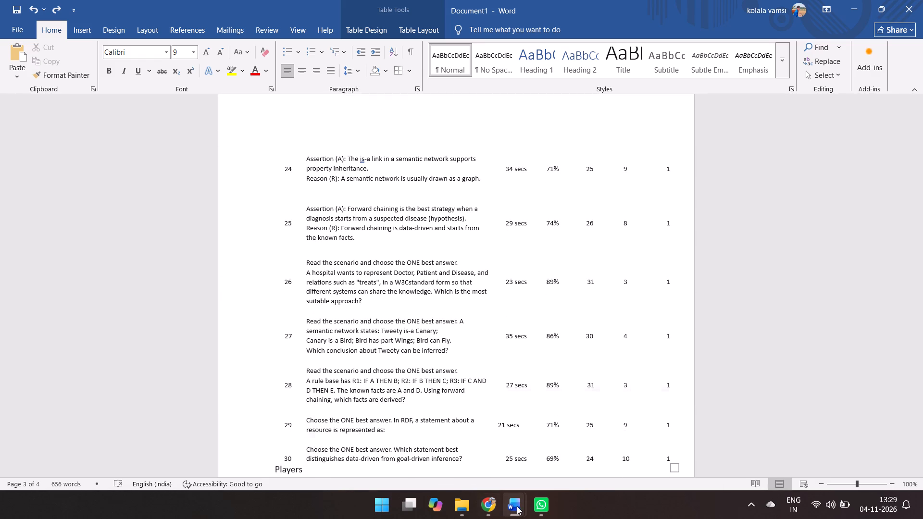
Switch to the original Wayground PDF in Chrome and copy questions 15 through 18 with their time, accuracy and response values.
{"action": "left_click", "coordinate": [489, 502]}
{"action": "scroll", "coordinate": [417, 252], "scroll_direction": "up", "scroll_amount": 1}
{"action": "scroll", "coordinate": [417, 252], "scroll_direction": "down", "scroll_amount": 1}
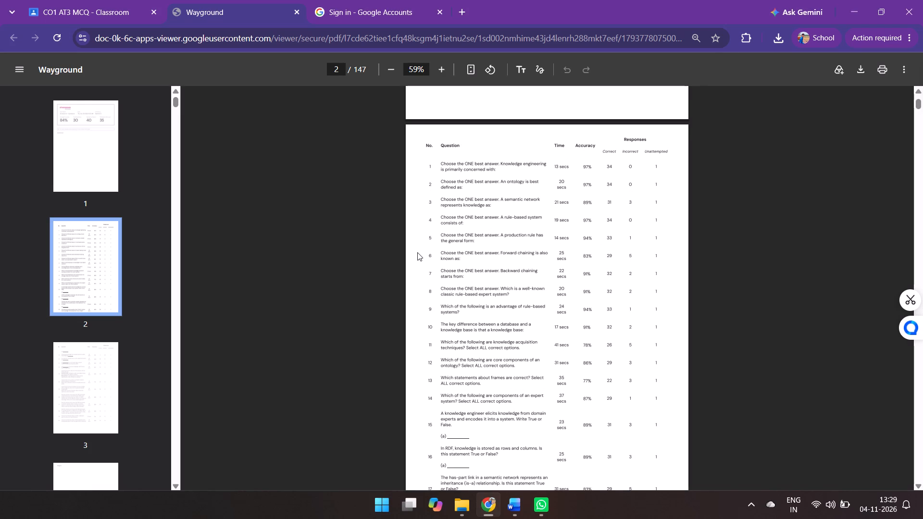
{"action": "scroll", "coordinate": [417, 252], "scroll_direction": "down", "scroll_amount": 2}
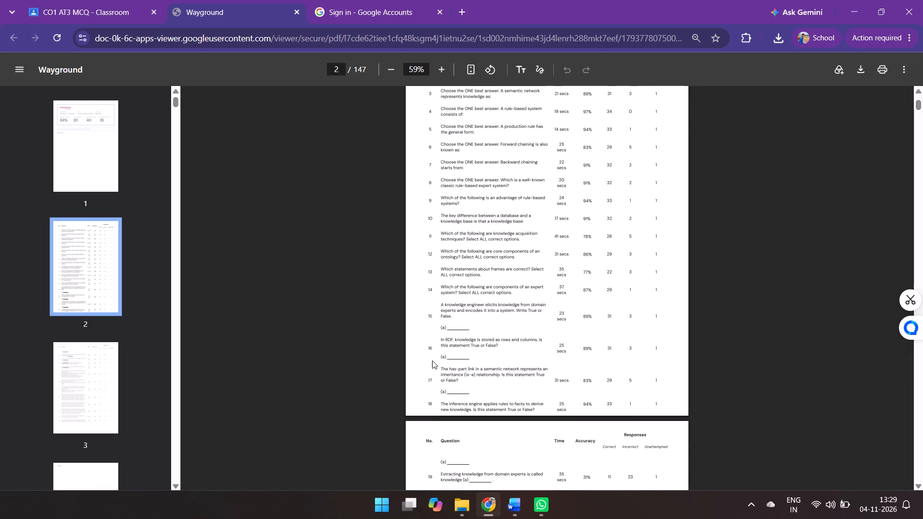
{"action": "left_click_drag", "start_coordinate": [439, 375], "coordinate": [470, 418]}
{"action": "left_click", "coordinate": [470, 418]}
{"action": "scroll", "coordinate": [452, 401], "scroll_direction": "down", "scroll_amount": 1}
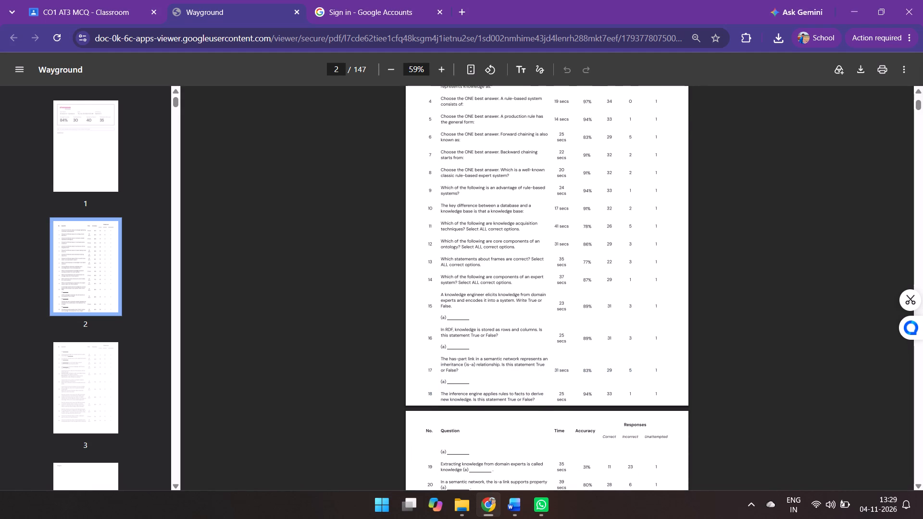
{"action": "left_click_drag", "start_coordinate": [437, 291], "coordinate": [519, 436]}
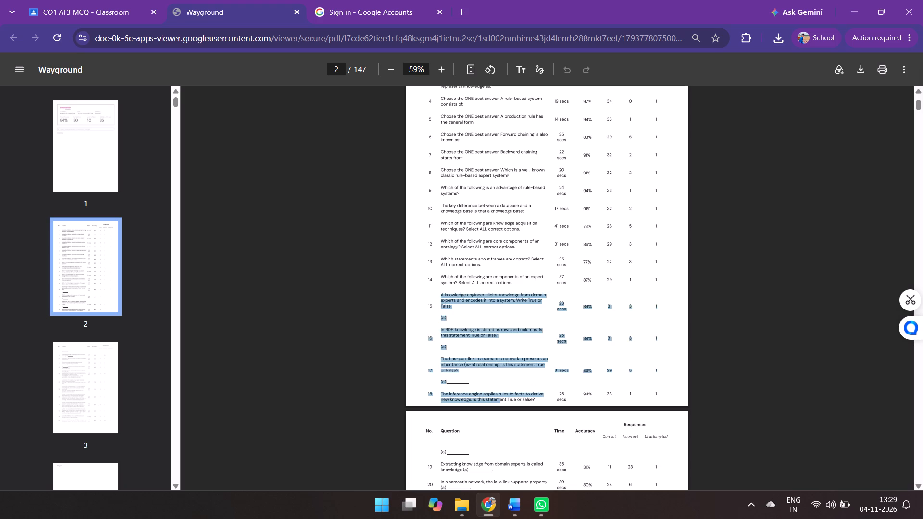
{"action": "left_click_drag", "start_coordinate": [519, 436], "coordinate": [651, 405]}
{"action": "left_click_drag", "start_coordinate": [651, 405], "coordinate": [662, 392]}
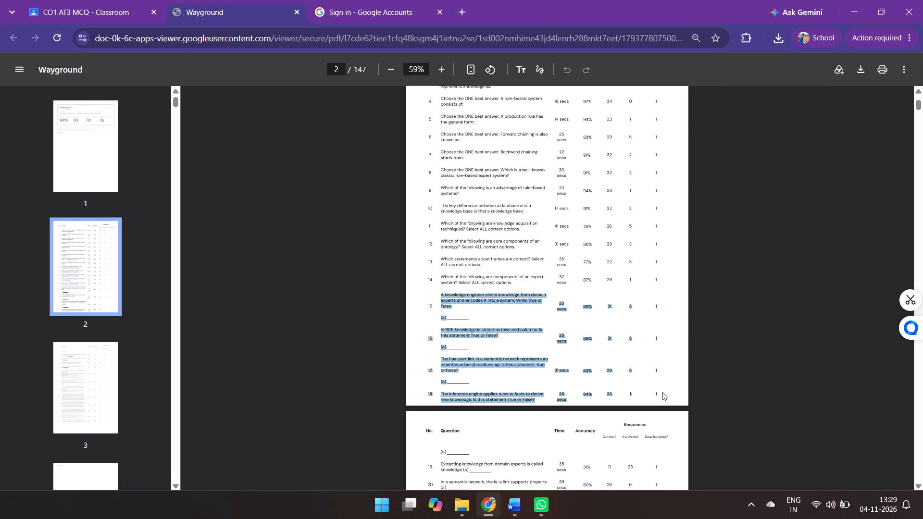
{"action": "key", "text": "ctrl+c"}
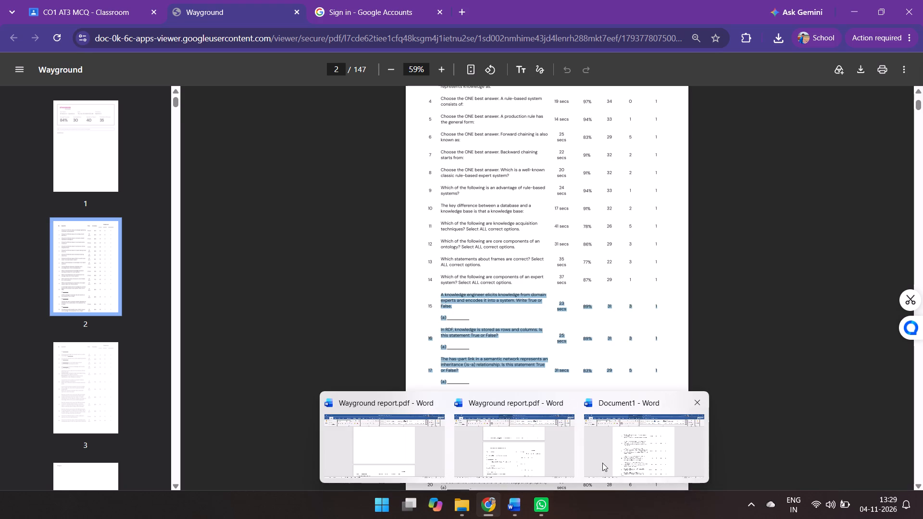
Switch to Document1 in Word and delete question 15's scattered fragments, from the 23 line through its (a) line.
{"action": "left_click", "coordinate": [602, 463]}
{"action": "scroll", "coordinate": [450, 383], "scroll_direction": "up", "scroll_amount": 4}
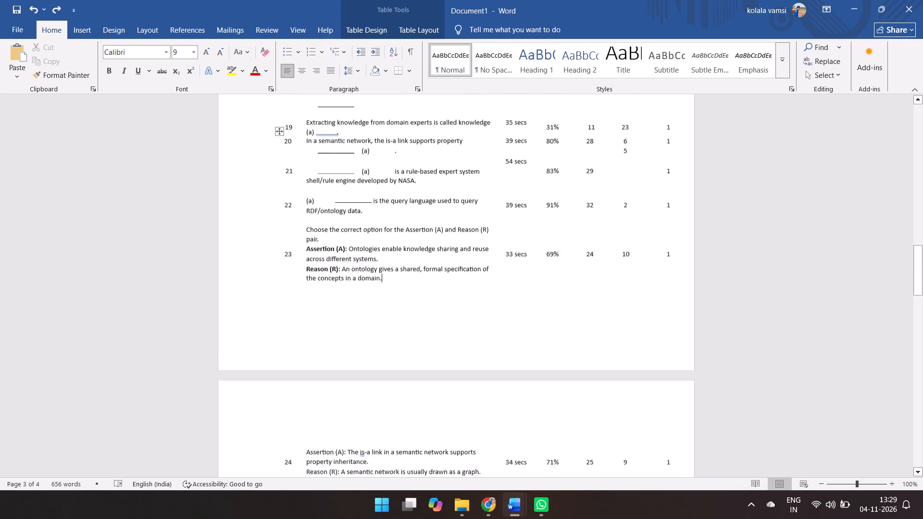
{"action": "scroll", "coordinate": [450, 383], "scroll_direction": "up", "scroll_amount": 3}
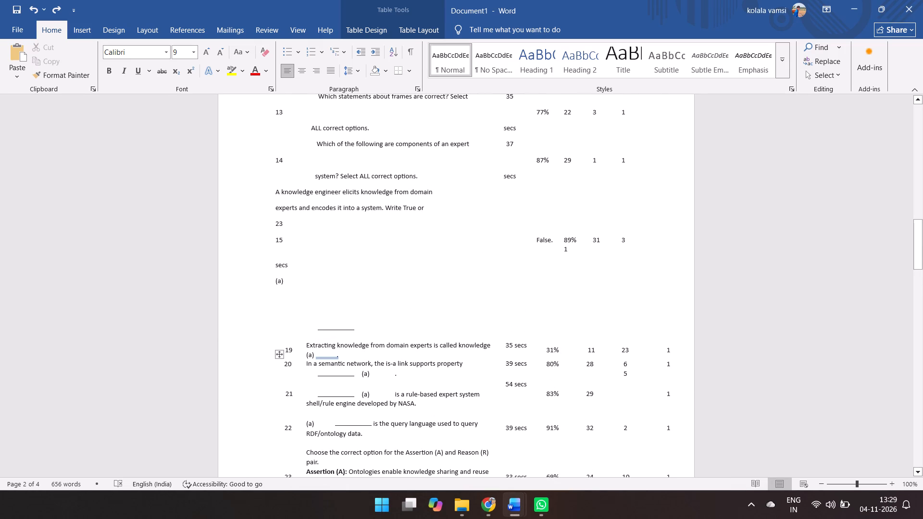
{"action": "left_click_drag", "start_coordinate": [270, 223], "coordinate": [331, 285]}
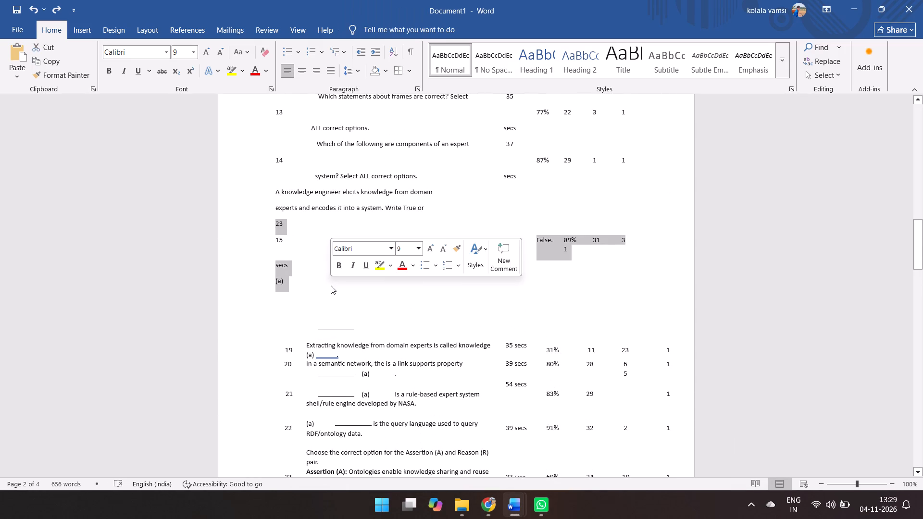
{"action": "key", "text": "Delete"}
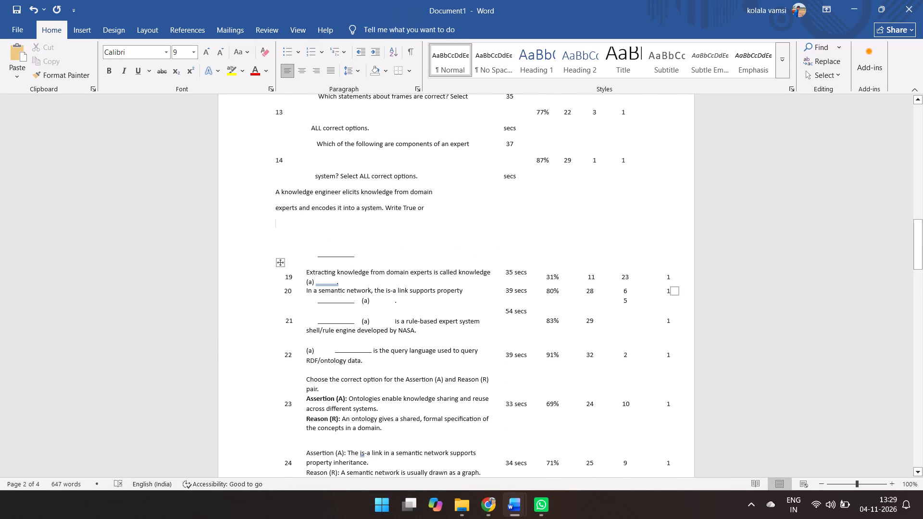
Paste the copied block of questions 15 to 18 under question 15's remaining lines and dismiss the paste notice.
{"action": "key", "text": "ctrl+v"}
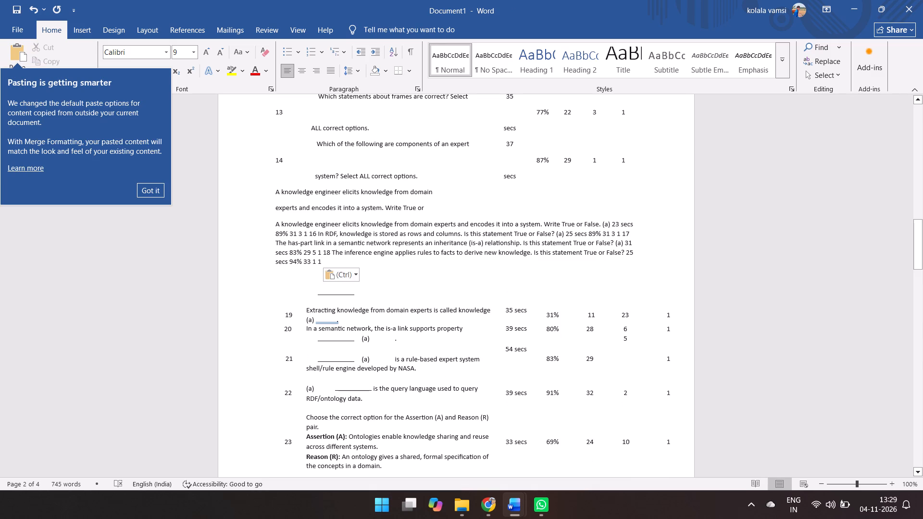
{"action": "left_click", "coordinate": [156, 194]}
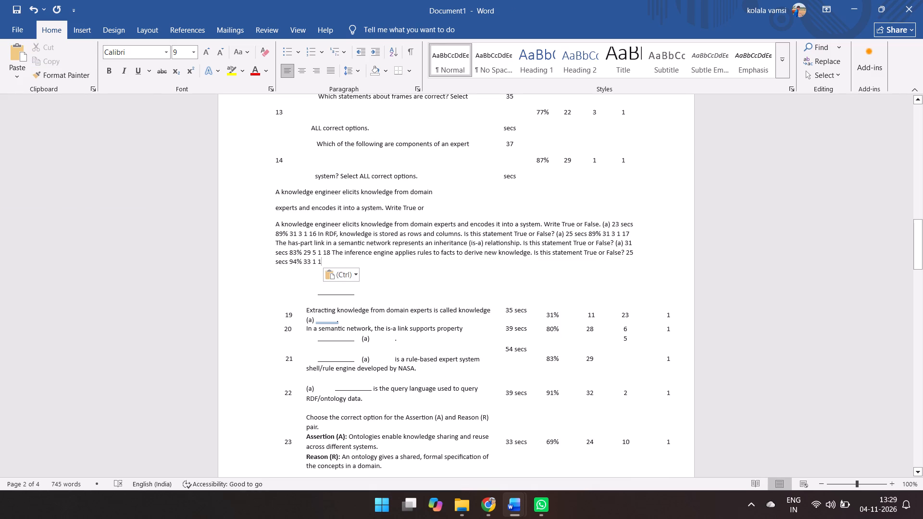
Delete the pasted block of questions 15 to 18 together with question 15's two leftover lines above it.
{"action": "left_click_drag", "start_coordinate": [322, 260], "coordinate": [277, 243]}
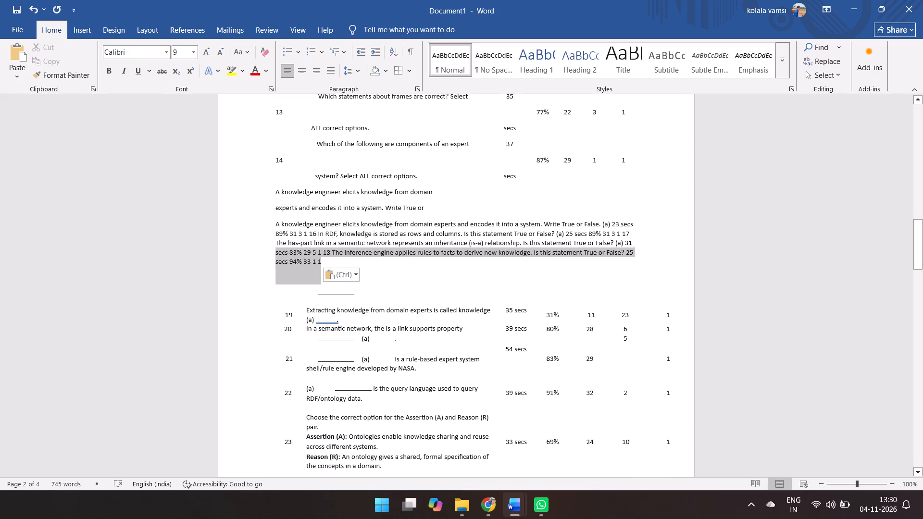
{"action": "left_click_drag", "start_coordinate": [277, 243], "coordinate": [266, 182]}
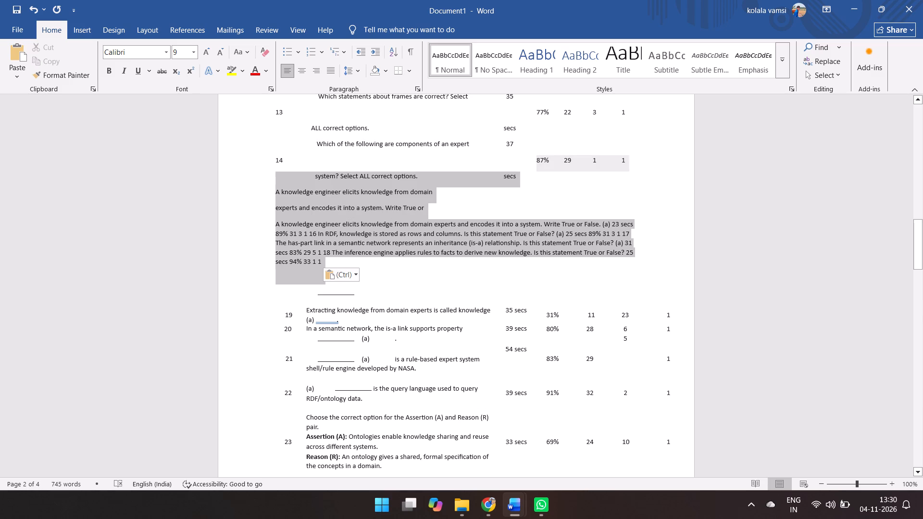
{"action": "left_click_drag", "start_coordinate": [266, 182], "coordinate": [273, 193]}
{"action": "key", "text": "Delete"}
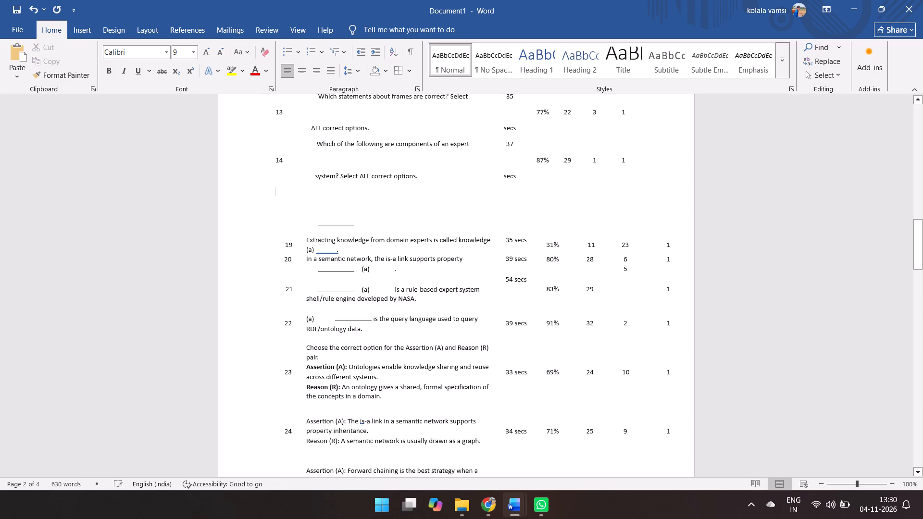
Examine the layout of the question rows before the gap, up to question 14.
{"action": "scroll", "coordinate": [314, 273], "scroll_direction": "up", "scroll_amount": 5}
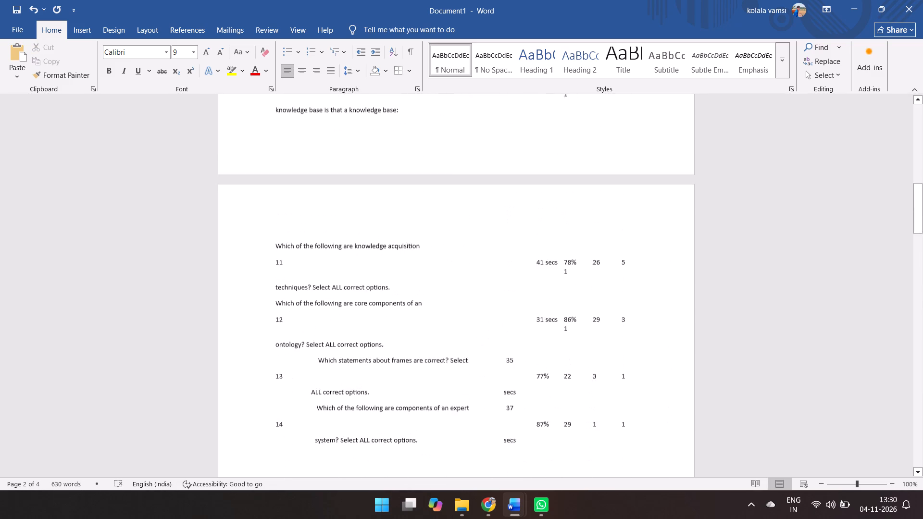
{"action": "scroll", "coordinate": [314, 273], "scroll_direction": "up", "scroll_amount": 4}
{"action": "scroll", "coordinate": [314, 273], "scroll_direction": "down", "scroll_amount": 5}
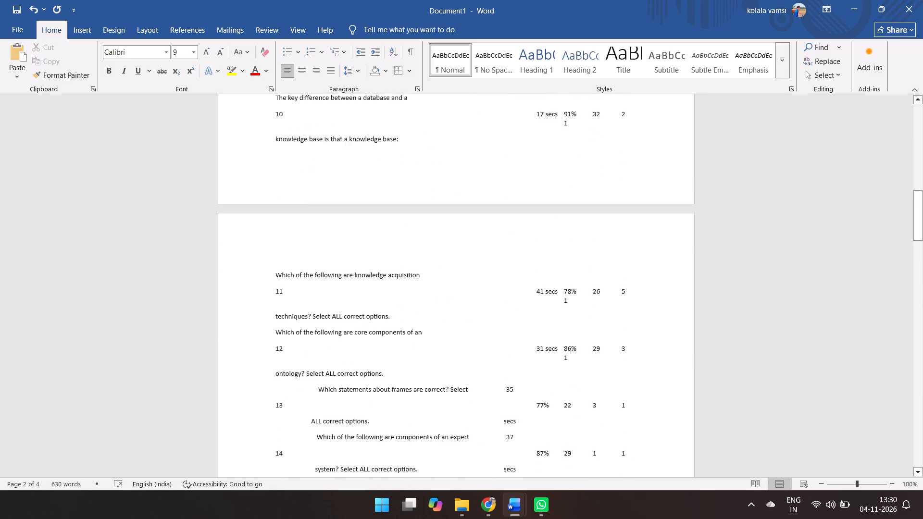
{"action": "scroll", "coordinate": [314, 273], "scroll_direction": "down", "scroll_amount": 1}
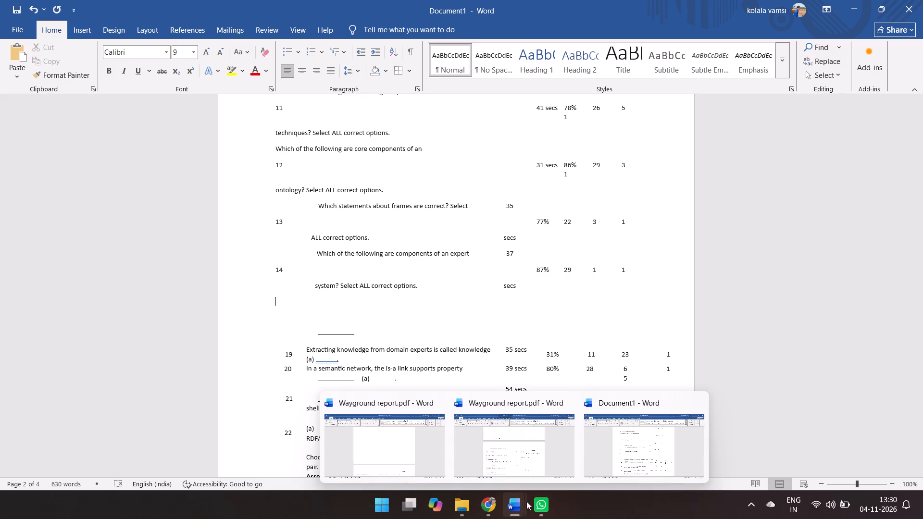
Switch to the Wayground PDF in Chrome and copy only question 15 with its time, accuracy and response values.
{"action": "left_click", "coordinate": [476, 509]}
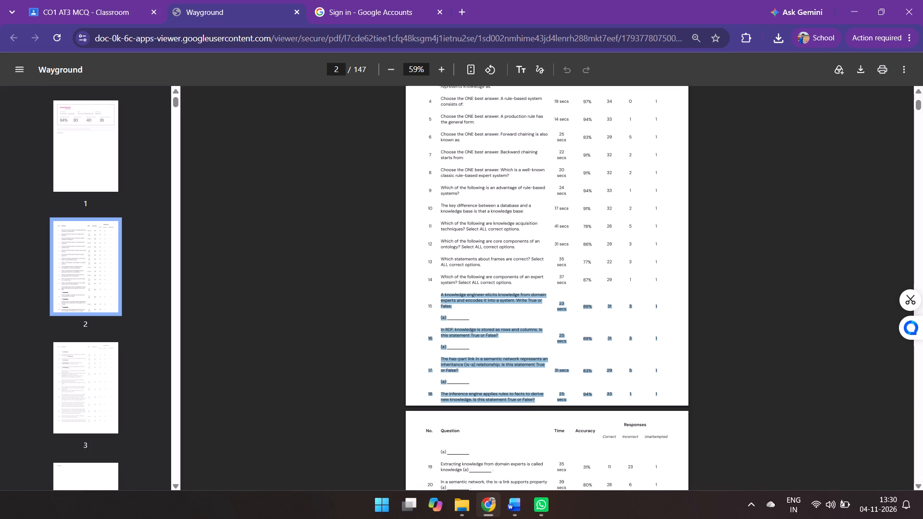
{"action": "left_click", "coordinate": [430, 325]}
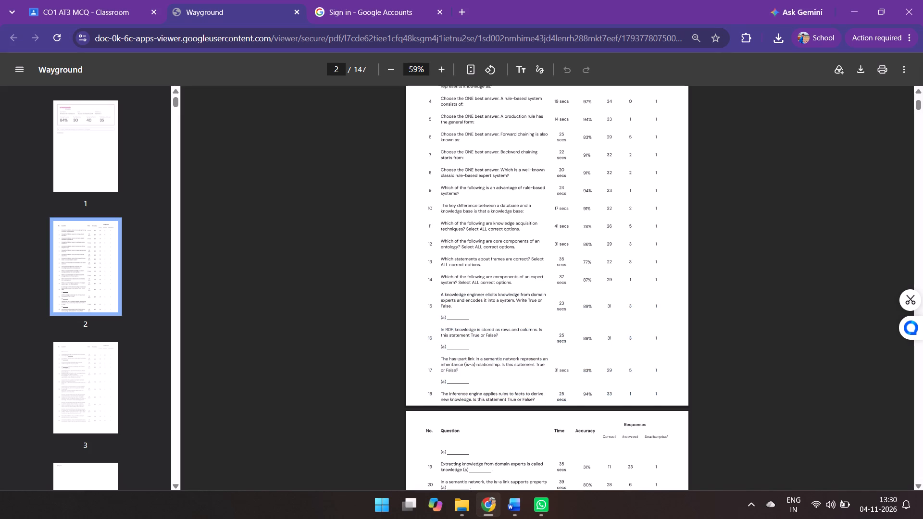
{"action": "left_click_drag", "start_coordinate": [441, 294], "coordinate": [471, 318]}
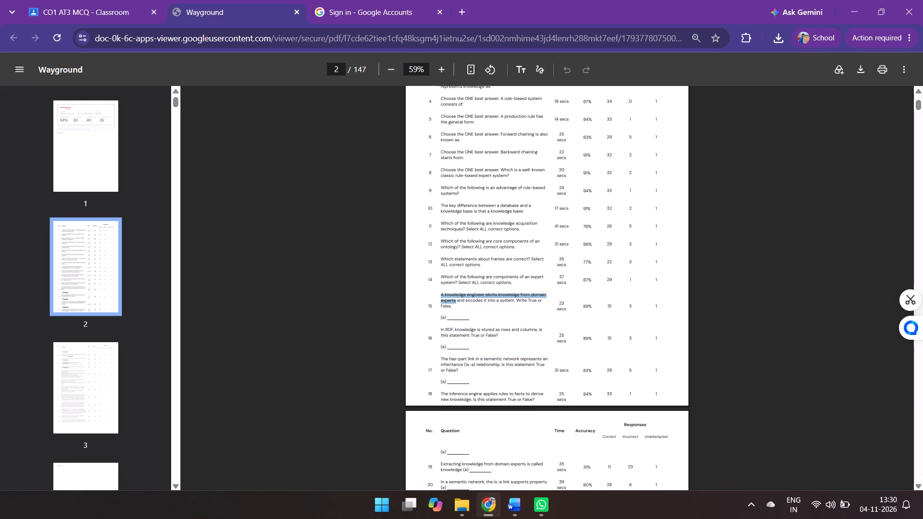
{"action": "left_click_drag", "start_coordinate": [471, 318], "coordinate": [626, 309]}
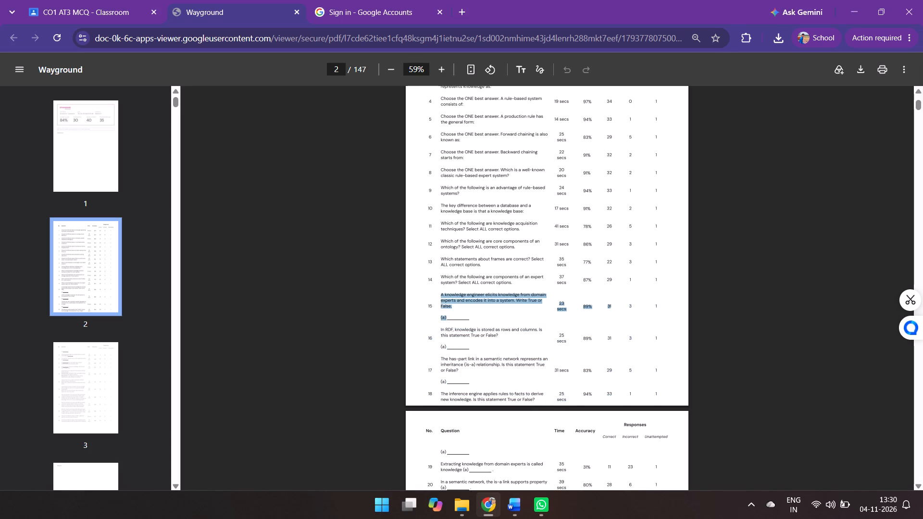
{"action": "left_click_drag", "start_coordinate": [626, 309], "coordinate": [664, 301]}
{"action": "left_click_drag", "start_coordinate": [664, 301], "coordinate": [663, 311]}
{"action": "key", "text": "ctrl+c"}
Paste question 15 below question 14 in Document1 in Word and prefix it with "15.".
{"action": "left_click", "coordinate": [624, 464]}
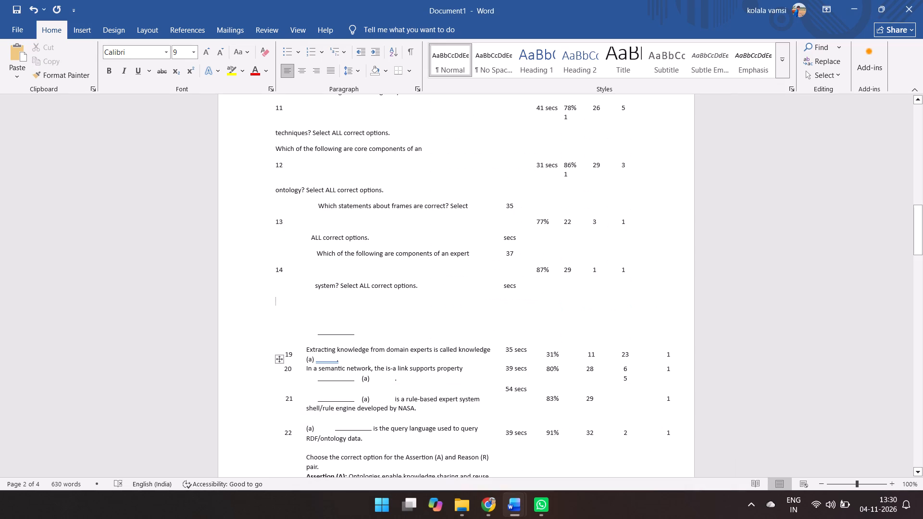
{"action": "key", "text": "ctrl+v"}
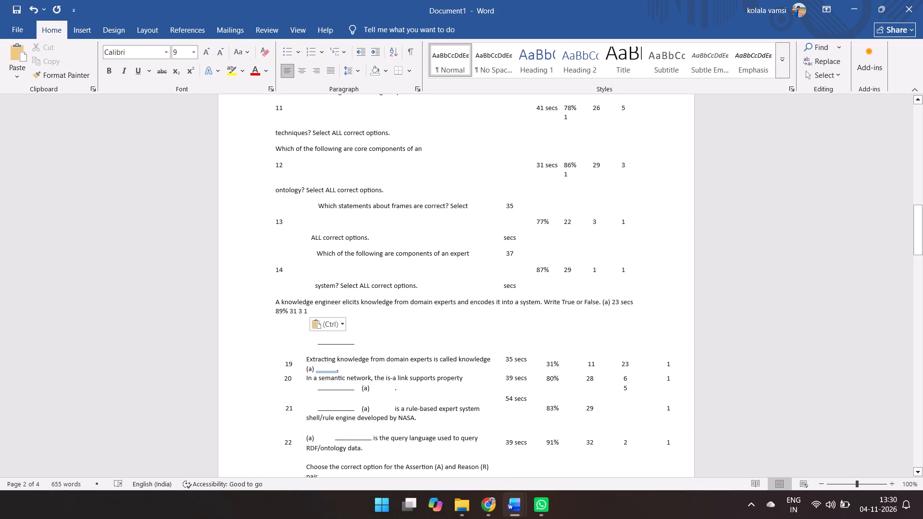
{"action": "left_click", "coordinate": [274, 300]}
{"action": "key", "text": "1"}
{"action": "key", "text": "5"}
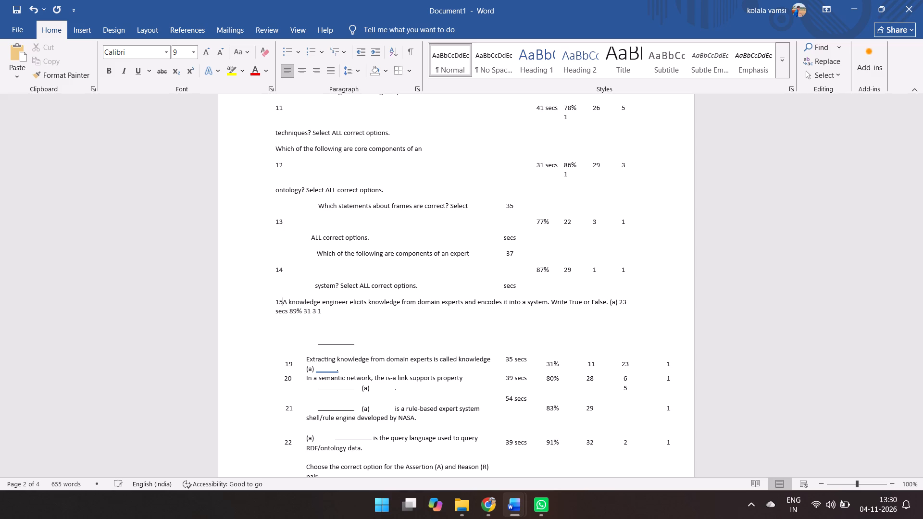
{"action": "key", "text": "period"}
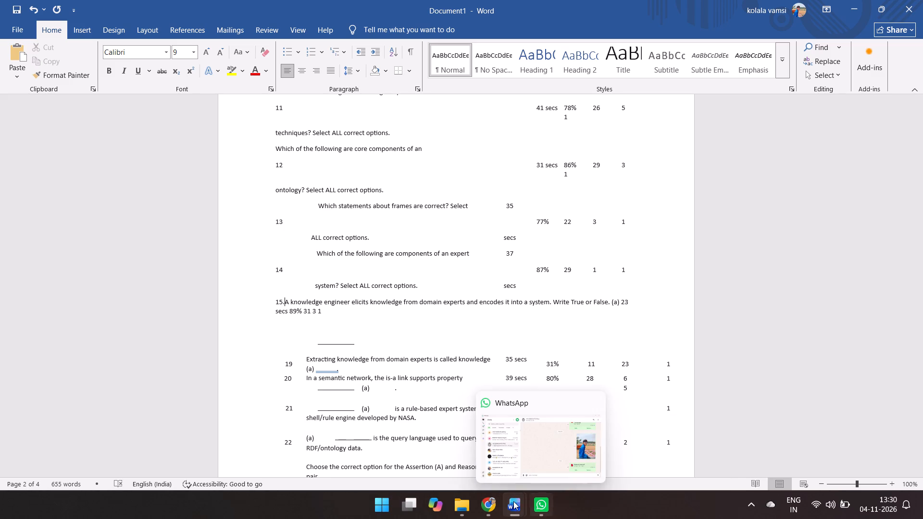
Switch to the Wayground PDF in Chrome and copy question 16 with its time, accuracy and response values.
{"action": "left_click", "coordinate": [496, 506]}
{"action": "left_click", "coordinate": [430, 359]}
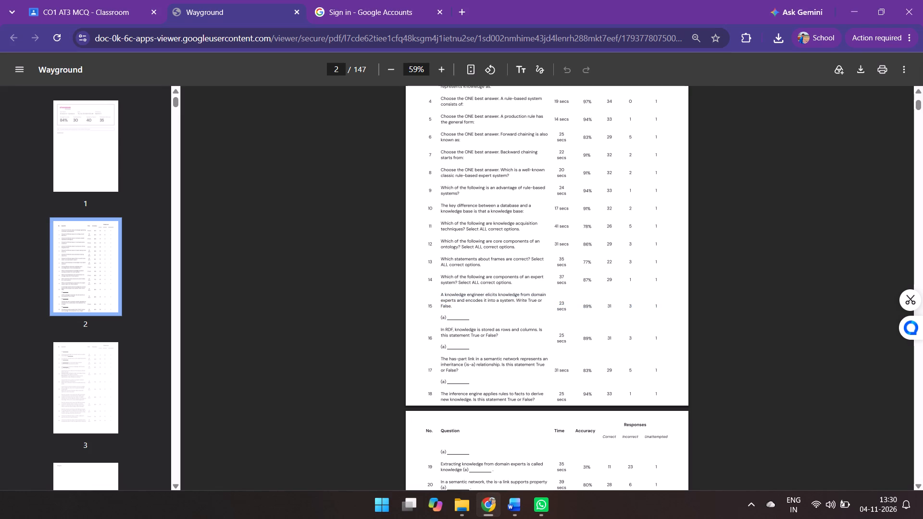
{"action": "left_click_drag", "start_coordinate": [439, 325], "coordinate": [501, 337]}
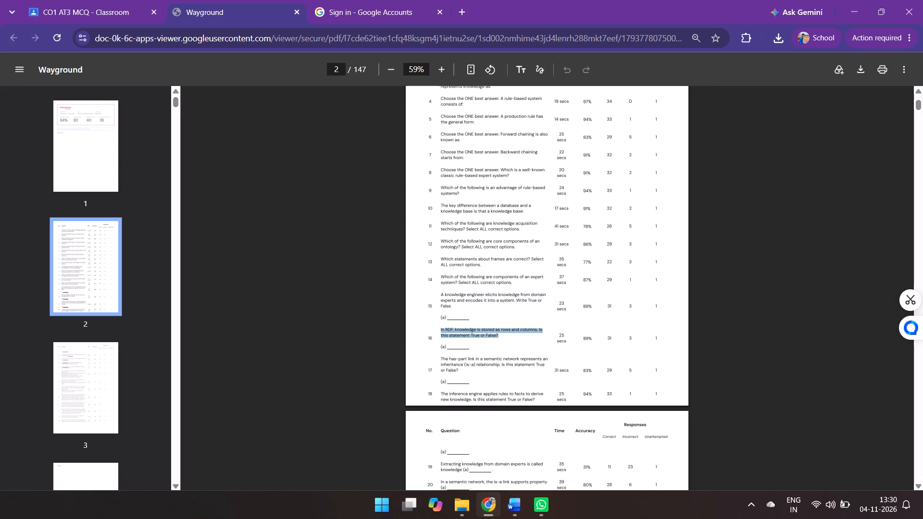
{"action": "left_click_drag", "start_coordinate": [501, 337], "coordinate": [675, 341]}
{"action": "left_click_drag", "start_coordinate": [675, 341], "coordinate": [659, 340]}
{"action": "key", "text": "ctrl+c"}
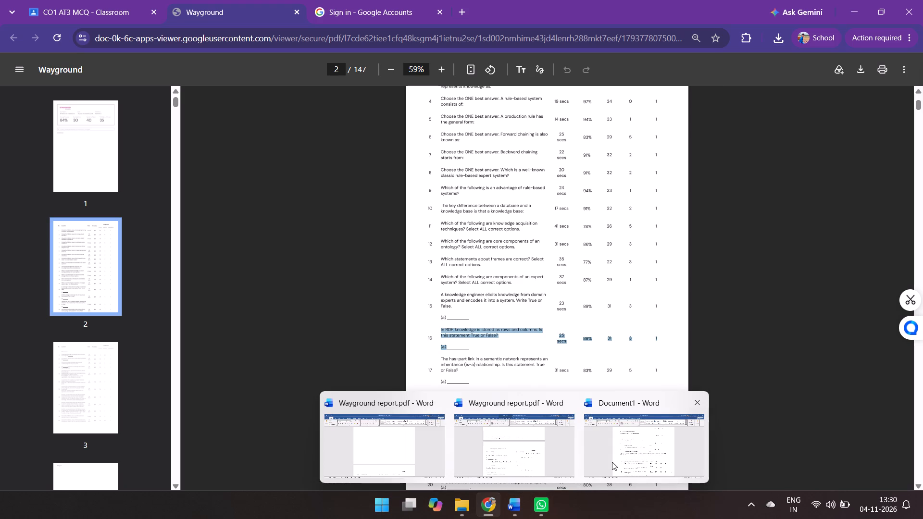
In Document1 in Word, add the copied question 16 in a new paragraph below question 15, numbered "16.", and start another paragraph.
{"action": "left_click", "coordinate": [612, 462]}
{"action": "key", "text": "ctrl+v"}
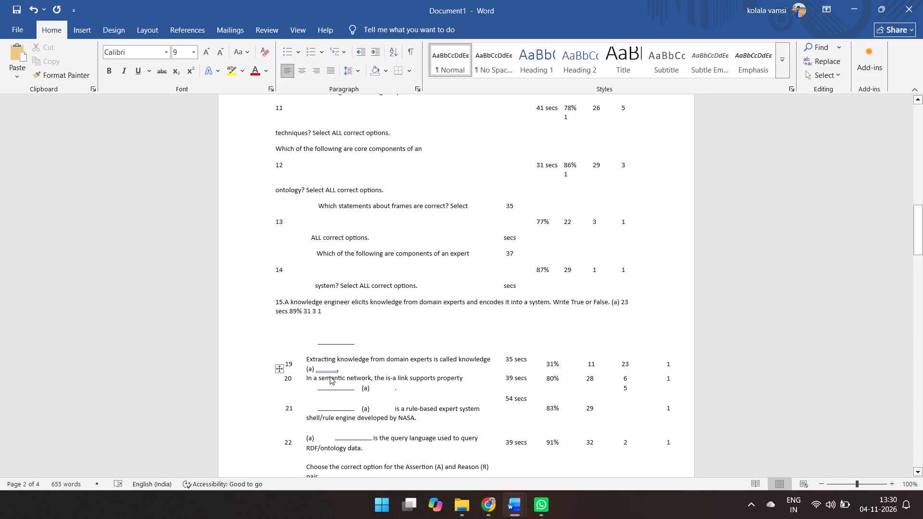
{"action": "key", "text": "ctrl+z"}
{"action": "left_click", "coordinate": [338, 311]}
{"action": "key", "text": "Return"}
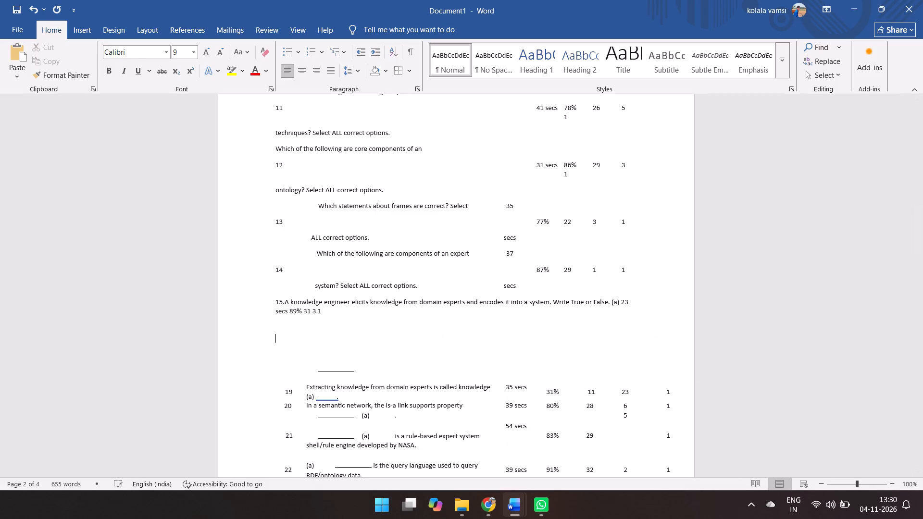
{"action": "type", "text": "16."}
{"action": "key", "text": "ctrl+v"}
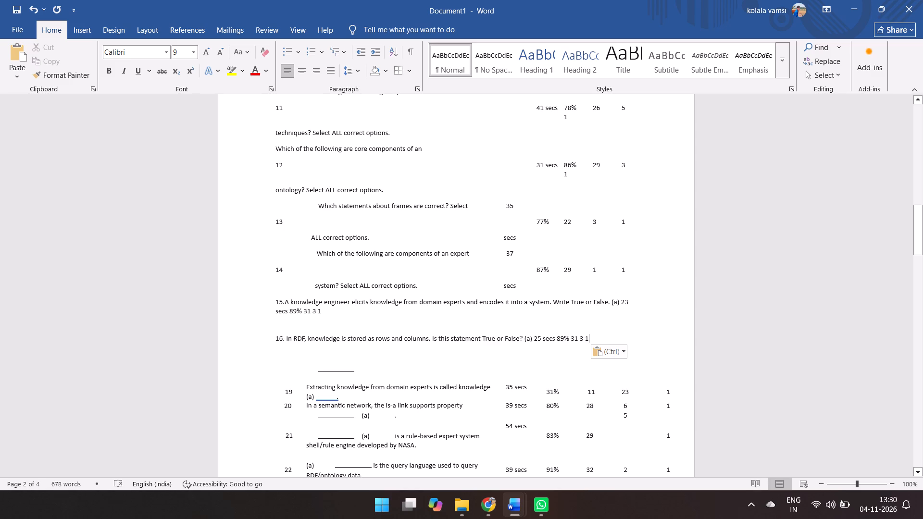
{"action": "key", "text": "Return"}
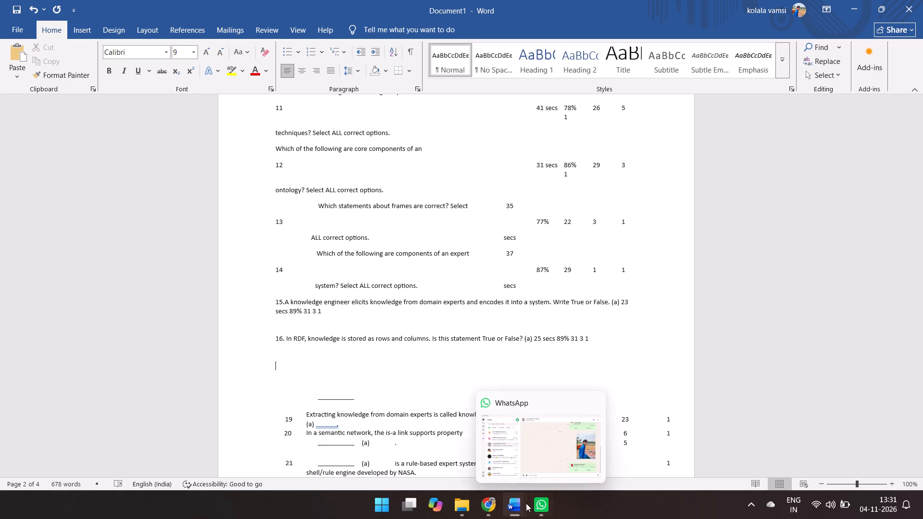
Switch to the Wayground PDF in Chrome and copy question 17 with its time, accuracy and response values.
{"action": "left_click", "coordinate": [492, 503]}
{"action": "left_click", "coordinate": [461, 413]}
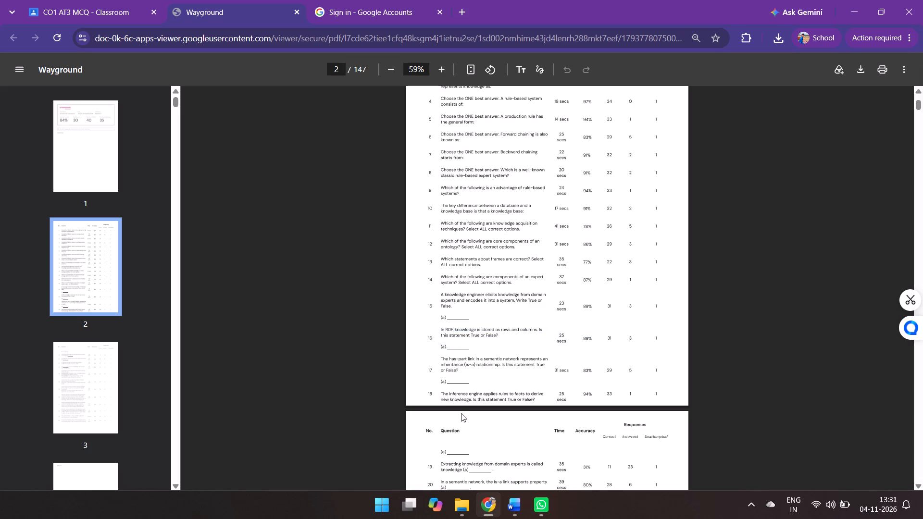
{"action": "left_click_drag", "start_coordinate": [440, 358], "coordinate": [606, 372]}
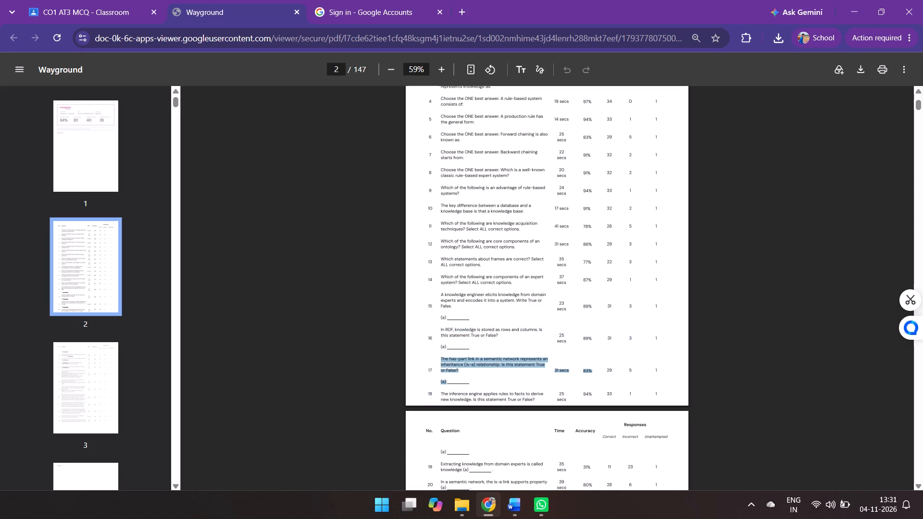
{"action": "left_click_drag", "start_coordinate": [606, 372], "coordinate": [694, 371]}
{"action": "key", "text": "ctrl+c"}
Paste question 17 below question 16 in Document1 in Word, prefix it with "17.", and begin a new paragraph with "18".
{"action": "left_click", "coordinate": [636, 457]}
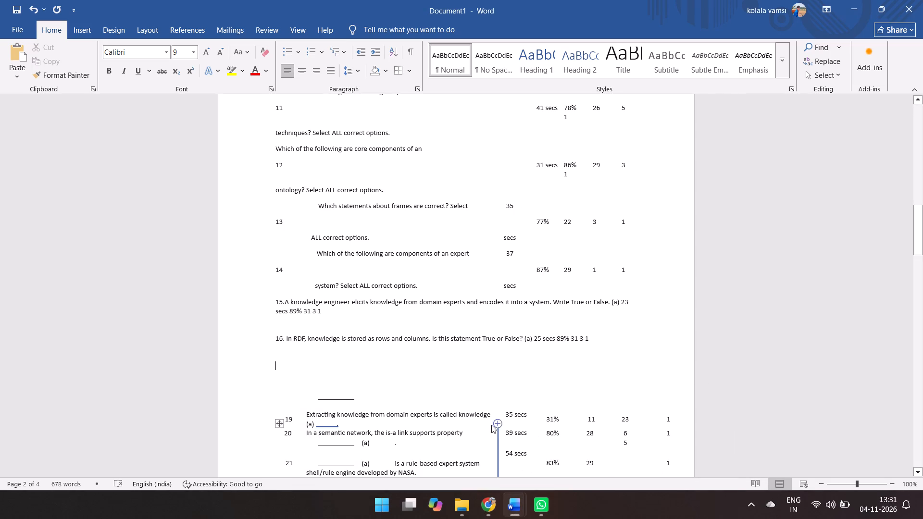
{"action": "key", "text": "ctrl+v"}
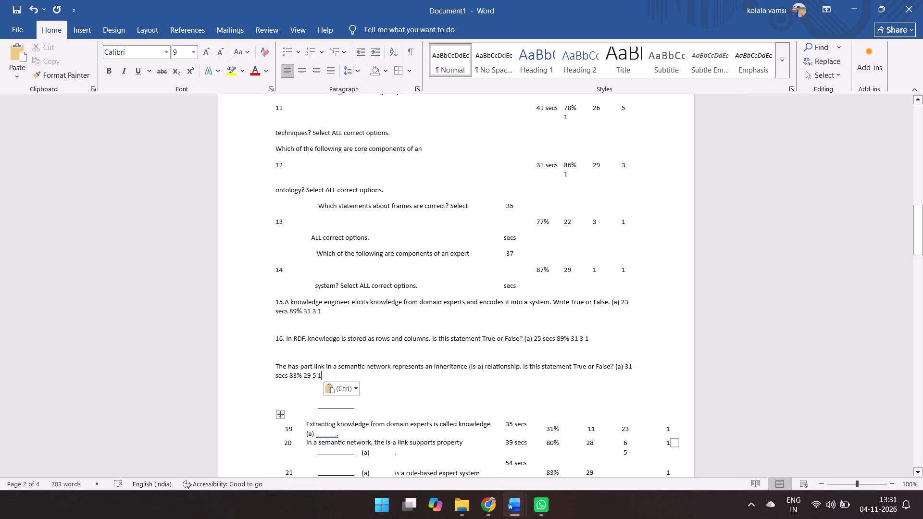
{"action": "left_click", "coordinate": [275, 366]}
{"action": "type", "text": "17."}
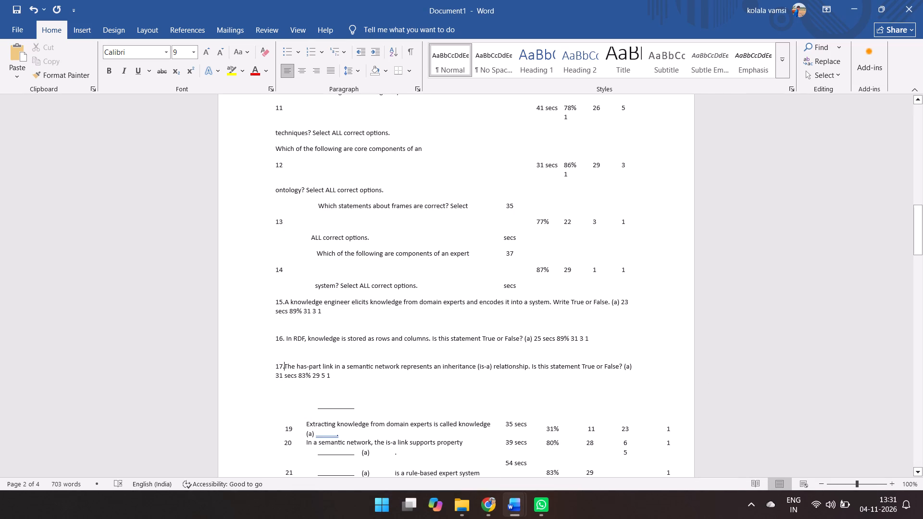
{"action": "left_click", "coordinate": [346, 383]}
{"action": "key", "text": "Return"}
{"action": "type", "text": "18"}
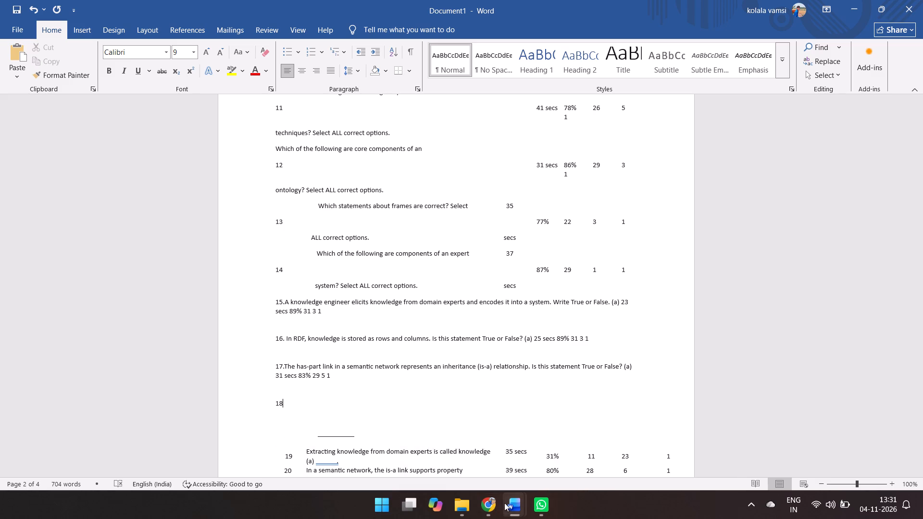
Switch to the Wayground PDF in Chrome and copy question 18 with its time, accuracy and response values.
{"action": "left_click", "coordinate": [489, 501]}
{"action": "left_click", "coordinate": [460, 413]}
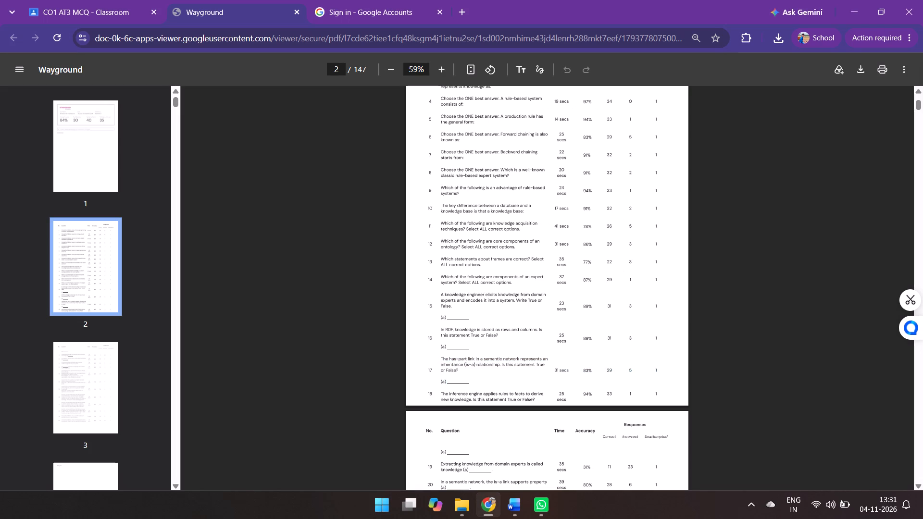
{"action": "left_click_drag", "start_coordinate": [440, 394], "coordinate": [668, 403]}
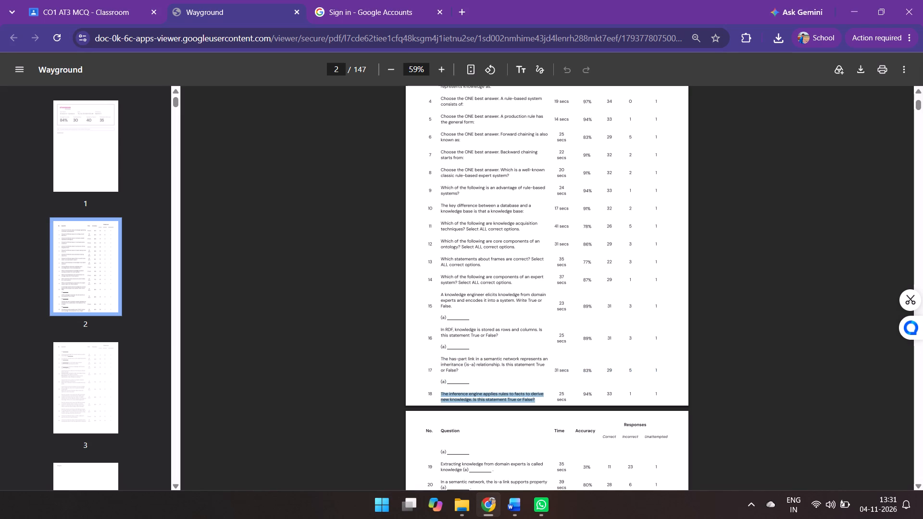
{"action": "left_click_drag", "start_coordinate": [668, 403], "coordinate": [657, 397]}
{"action": "left_click_drag", "start_coordinate": [657, 397], "coordinate": [658, 396]}
{"action": "key", "text": "ctrl+c"}
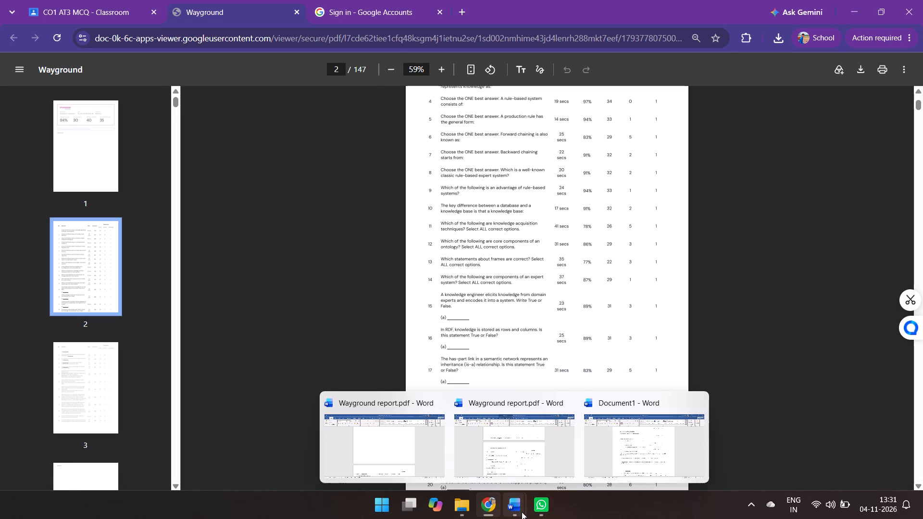
Paste the copied question 18 directly after the number 18 in Document1 in Word.
{"action": "left_click", "coordinate": [646, 435]}
{"action": "key", "text": "ctrl+v"}
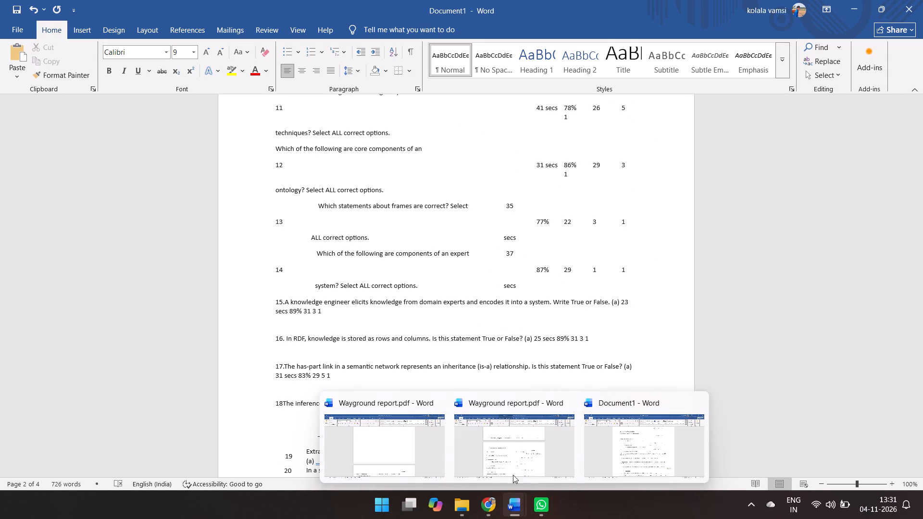
Close the second, duplicate Wayground report.pdf window in Word.
{"action": "left_click", "coordinate": [560, 411]}
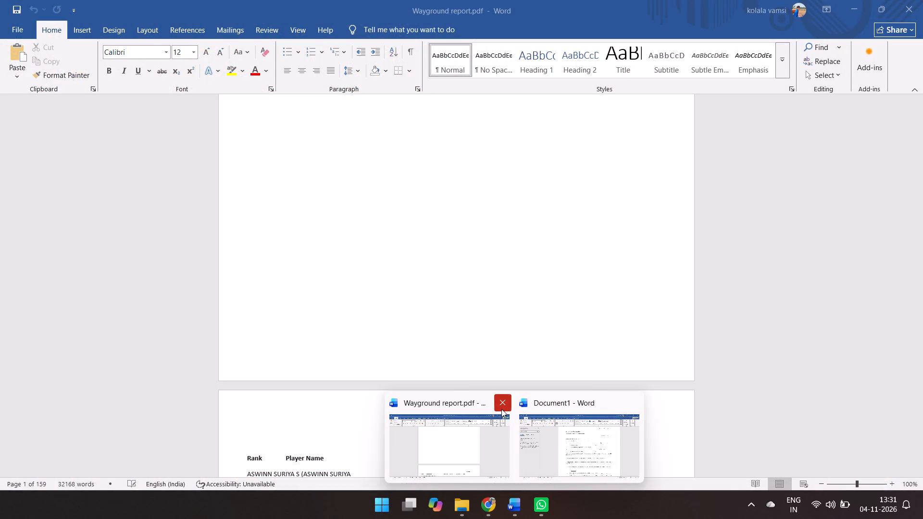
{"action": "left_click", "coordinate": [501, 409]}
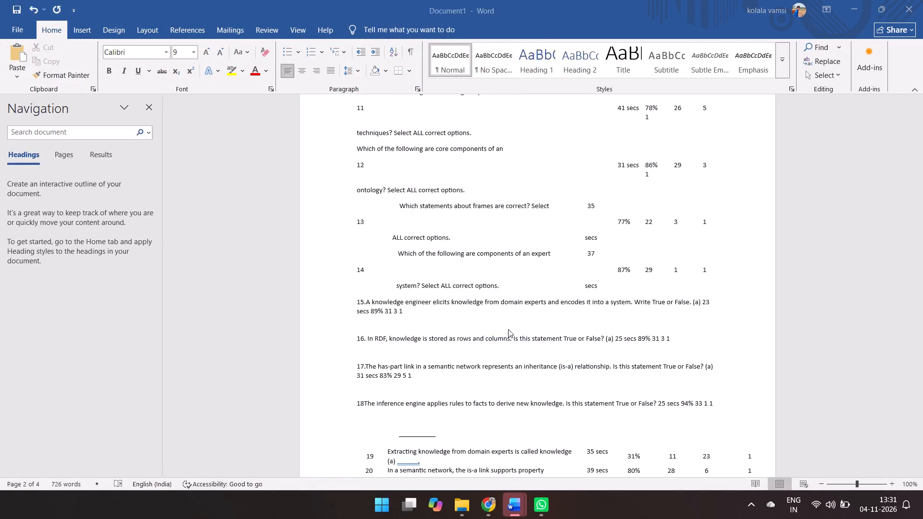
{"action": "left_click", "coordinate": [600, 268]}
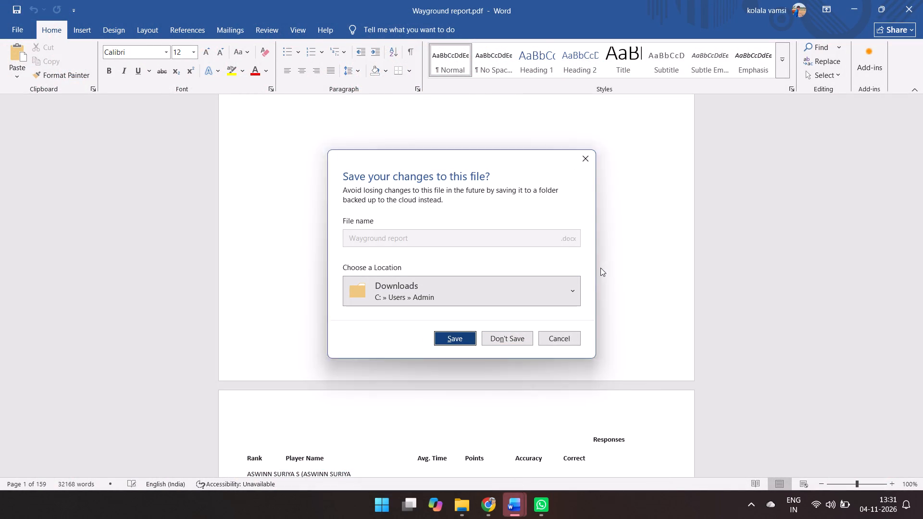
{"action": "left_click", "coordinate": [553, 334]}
Return to Document1 from the Wayground report and insert a blank paragraph above the No./Question header line.
{"action": "scroll", "coordinate": [533, 266], "scroll_direction": "up", "scroll_amount": 3}
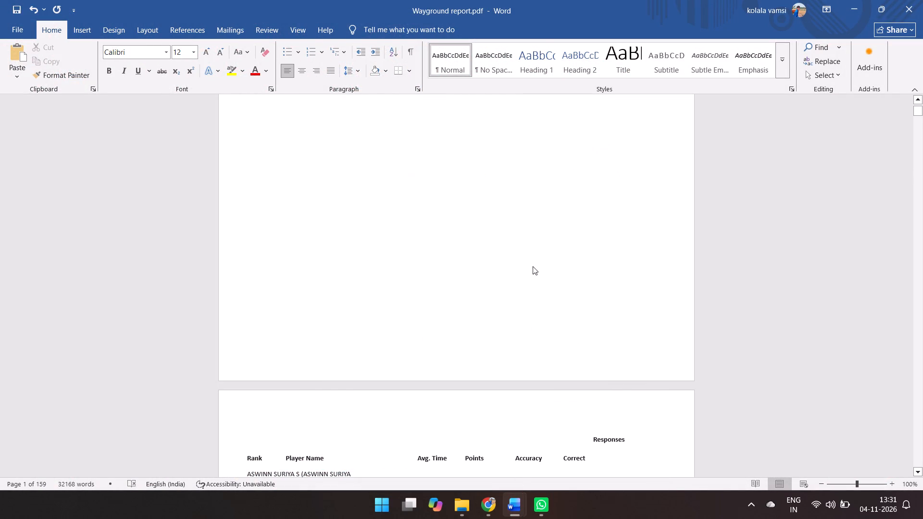
{"action": "scroll", "coordinate": [533, 266], "scroll_direction": "up", "scroll_amount": 8}
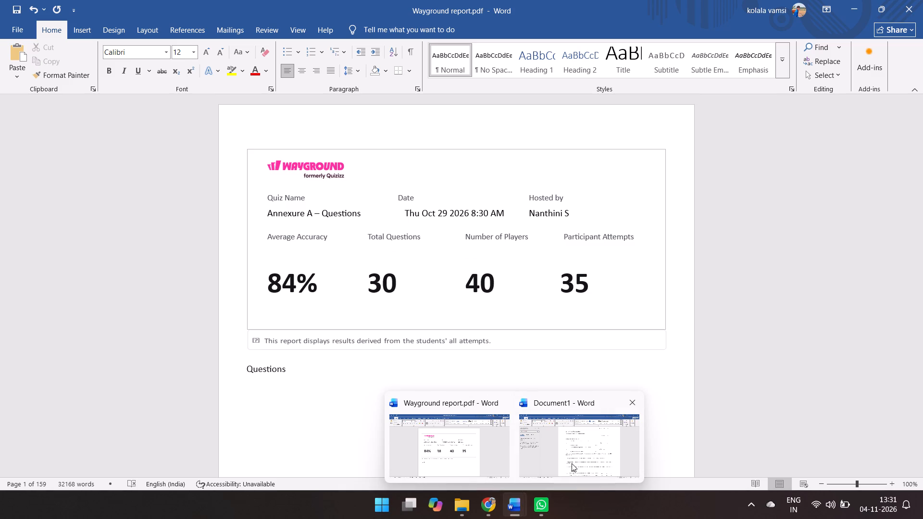
{"action": "left_click", "coordinate": [572, 463]}
{"action": "scroll", "coordinate": [565, 176], "scroll_direction": "up", "scroll_amount": 14}
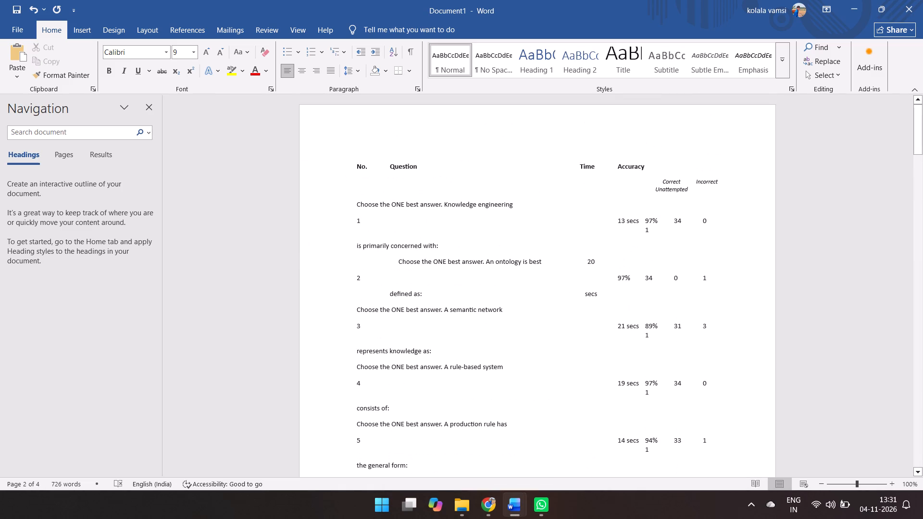
{"action": "left_click", "coordinate": [354, 150]}
{"action": "key", "text": "Return"}
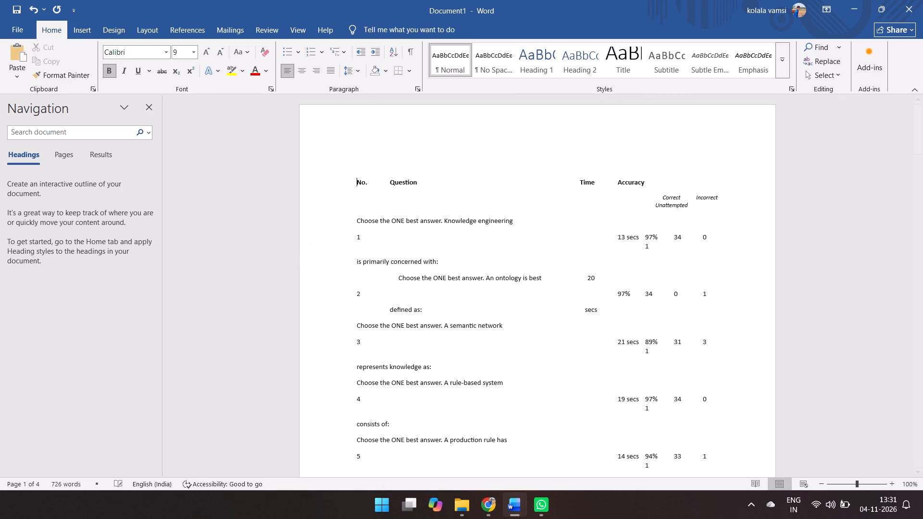
Close the Navigation pane in Document1.
{"action": "left_click", "coordinate": [150, 107]}
Review the Questions table in Document1, from the header through the later questions and back to the top.
{"action": "scroll", "coordinate": [371, 277], "scroll_direction": "down", "scroll_amount": 7}
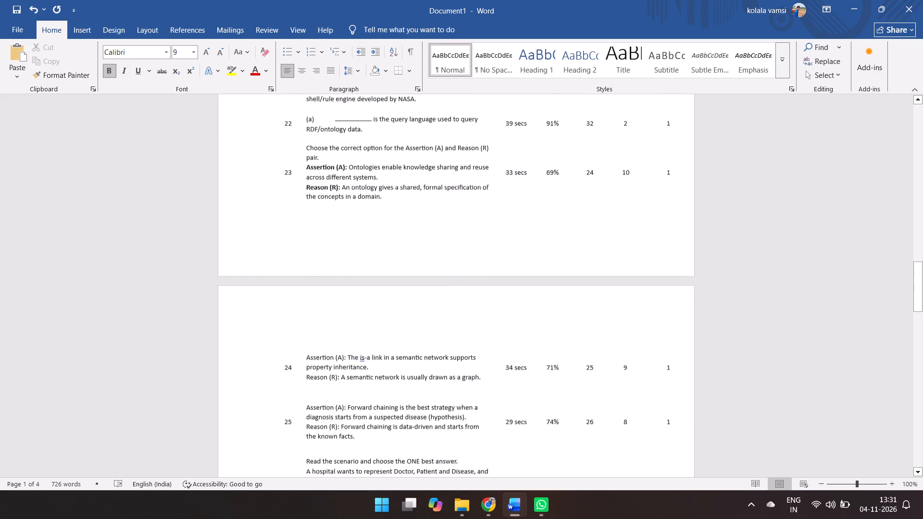
{"action": "scroll", "coordinate": [371, 277], "scroll_direction": "down", "scroll_amount": 4}
{"action": "scroll", "coordinate": [371, 277], "scroll_direction": "up", "scroll_amount": 14}
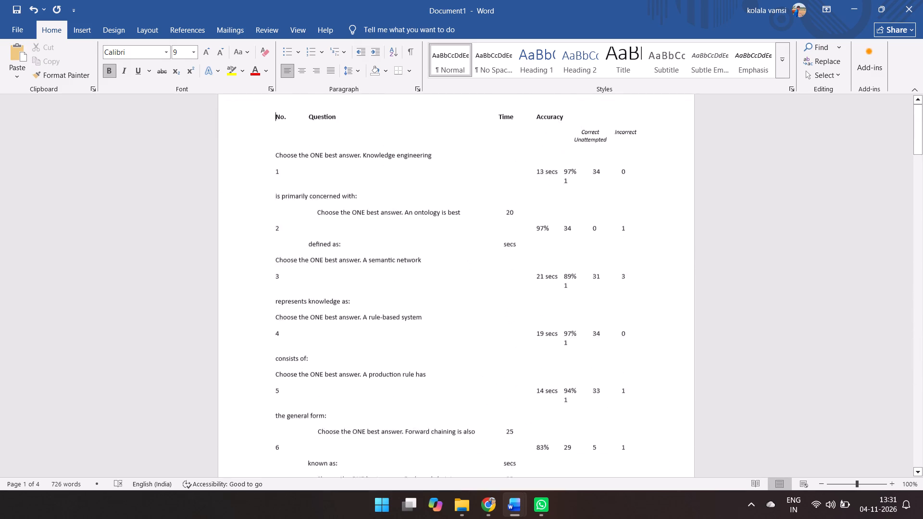
{"action": "scroll", "coordinate": [371, 277], "scroll_direction": "down", "scroll_amount": 15}
{"action": "scroll", "coordinate": [371, 277], "scroll_direction": "up", "scroll_amount": 20}
{"action": "scroll", "coordinate": [371, 277], "scroll_direction": "up", "scroll_amount": 3}
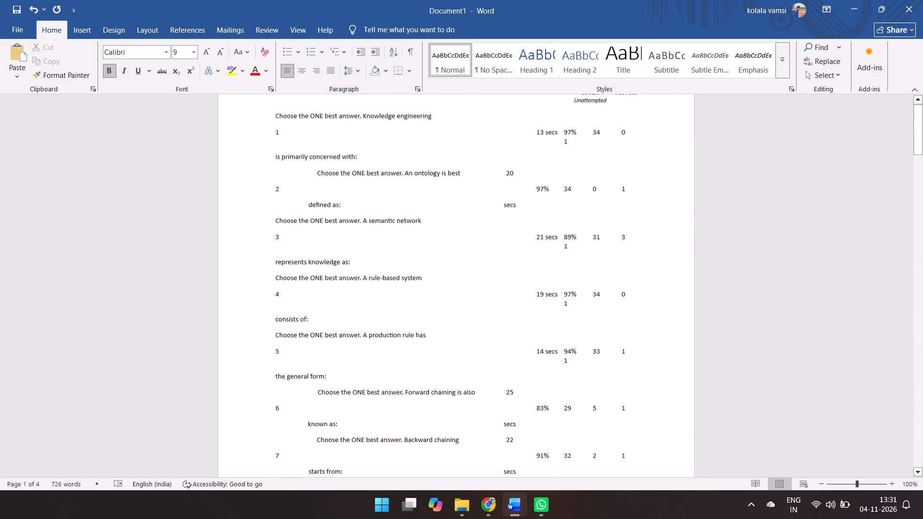
{"action": "scroll", "coordinate": [348, 224], "scroll_direction": "up", "scroll_amount": 3}
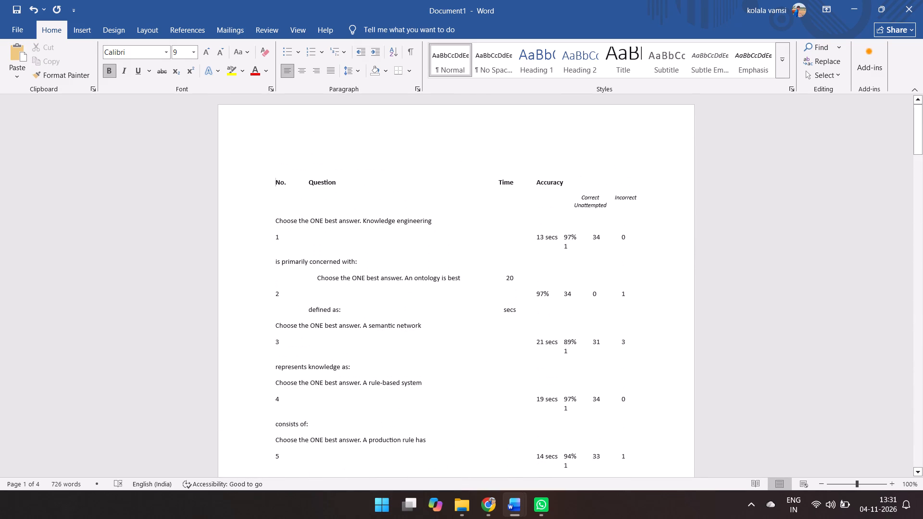
Place the cursor in Document1's blank top line, then copy the quiz summary table, note and Questions heading from Wayground report.pdf in Word.
{"action": "key", "text": "Up"}
{"action": "left_click", "coordinate": [490, 510]}
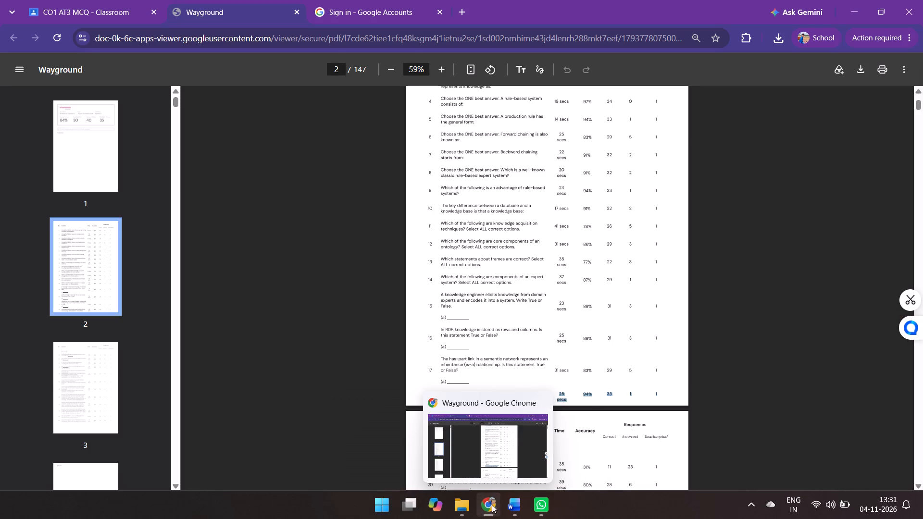
{"action": "left_click", "coordinate": [482, 482]}
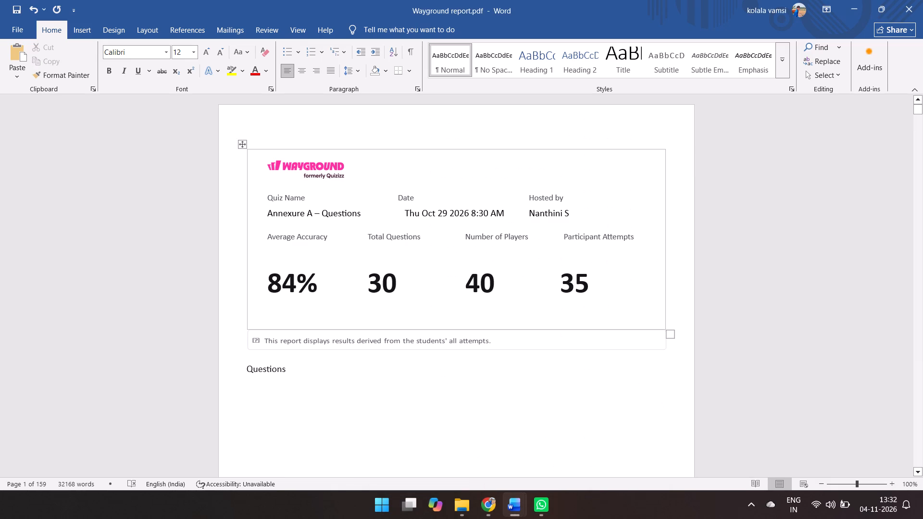
{"action": "left_click", "coordinate": [402, 312]}
{"action": "triple_click", "coordinate": [402, 312]}
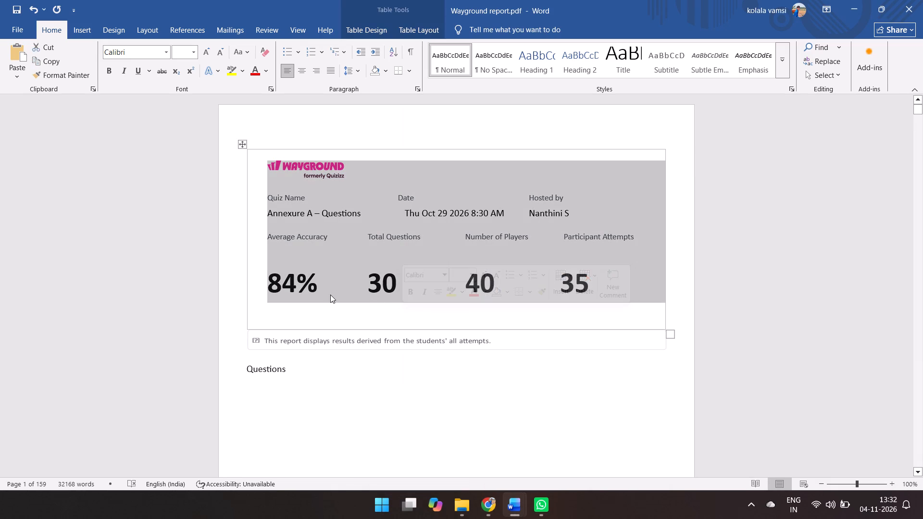
{"action": "left_click_drag", "start_coordinate": [330, 295], "coordinate": [328, 324]}
{"action": "left_click", "coordinate": [328, 324]}
{"action": "left_click", "coordinate": [323, 327]}
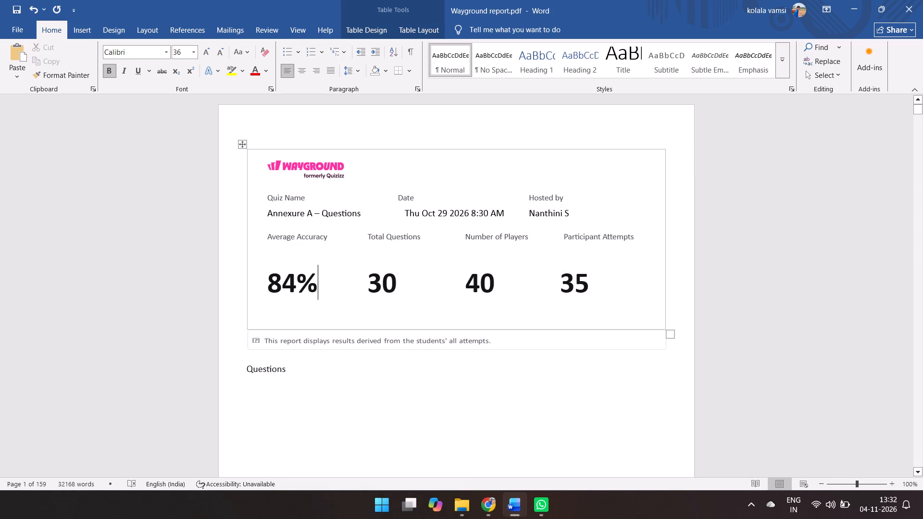
{"action": "left_click", "coordinate": [312, 344]}
{"action": "left_click", "coordinate": [328, 398]}
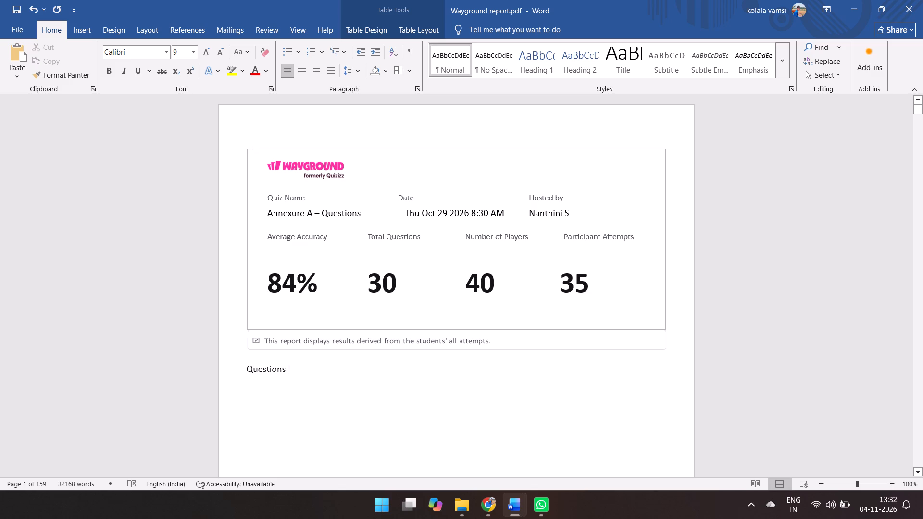
{"action": "left_click_drag", "start_coordinate": [288, 377], "coordinate": [228, 184]}
{"action": "key", "text": "ctrl+c"}
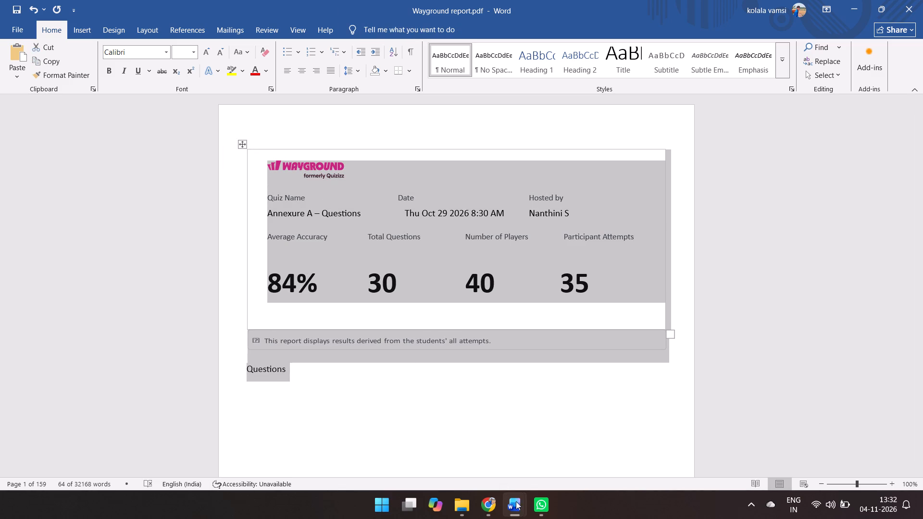
Paste the copied quiz summary and Questions heading at the top of Document1, above the question list.
{"action": "left_click", "coordinate": [553, 465]}
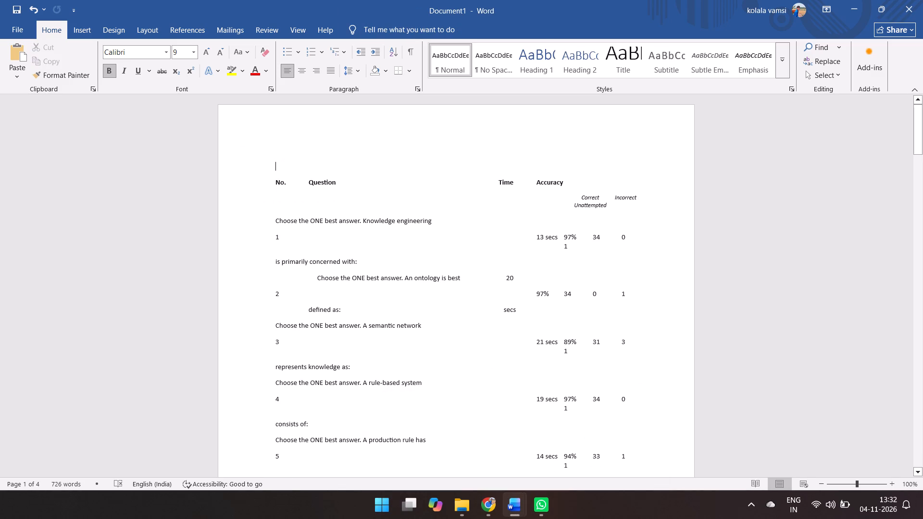
{"action": "key", "text": "ctrl+v"}
{"action": "scroll", "coordinate": [389, 254], "scroll_direction": "up", "scroll_amount": 9}
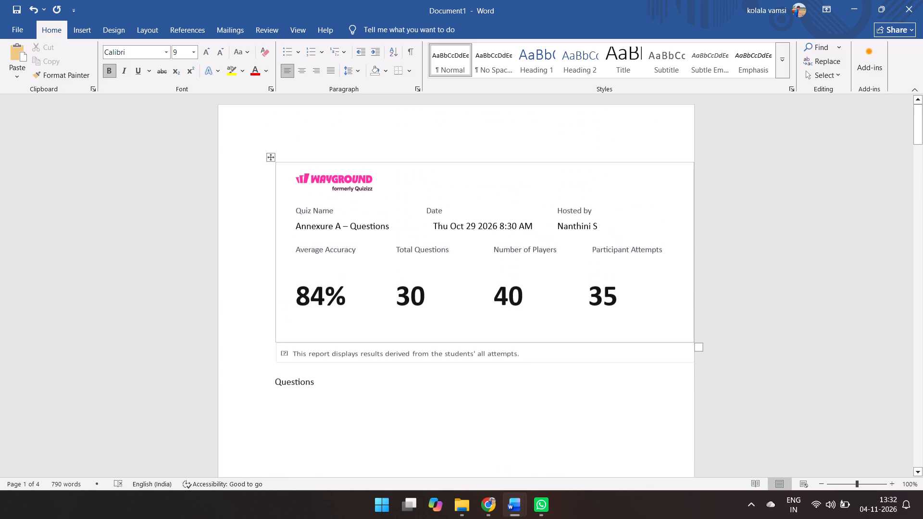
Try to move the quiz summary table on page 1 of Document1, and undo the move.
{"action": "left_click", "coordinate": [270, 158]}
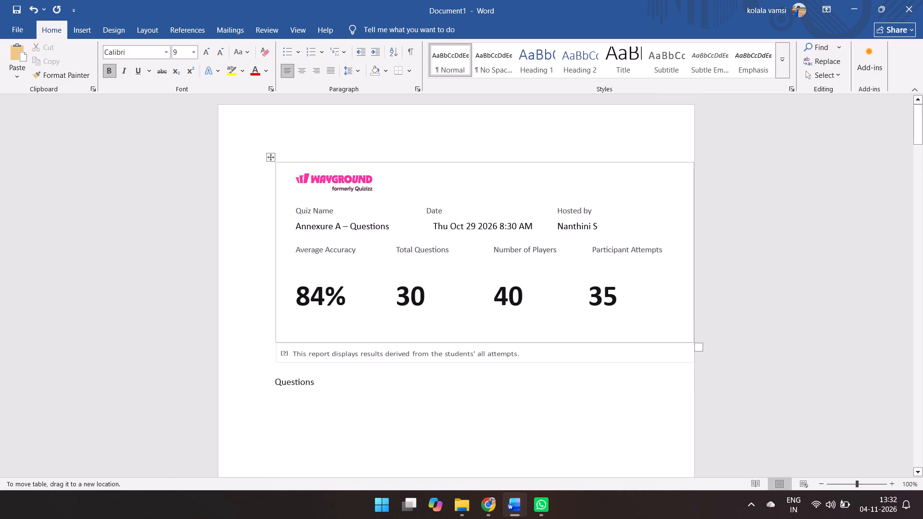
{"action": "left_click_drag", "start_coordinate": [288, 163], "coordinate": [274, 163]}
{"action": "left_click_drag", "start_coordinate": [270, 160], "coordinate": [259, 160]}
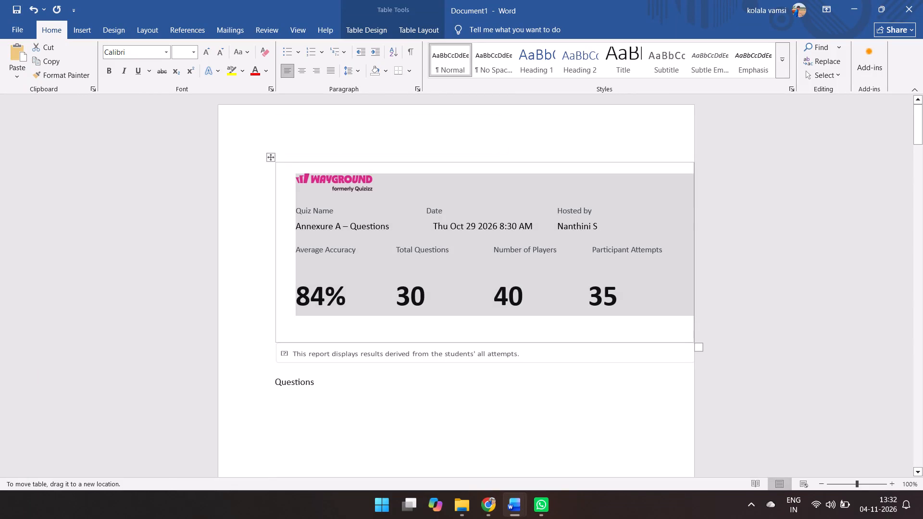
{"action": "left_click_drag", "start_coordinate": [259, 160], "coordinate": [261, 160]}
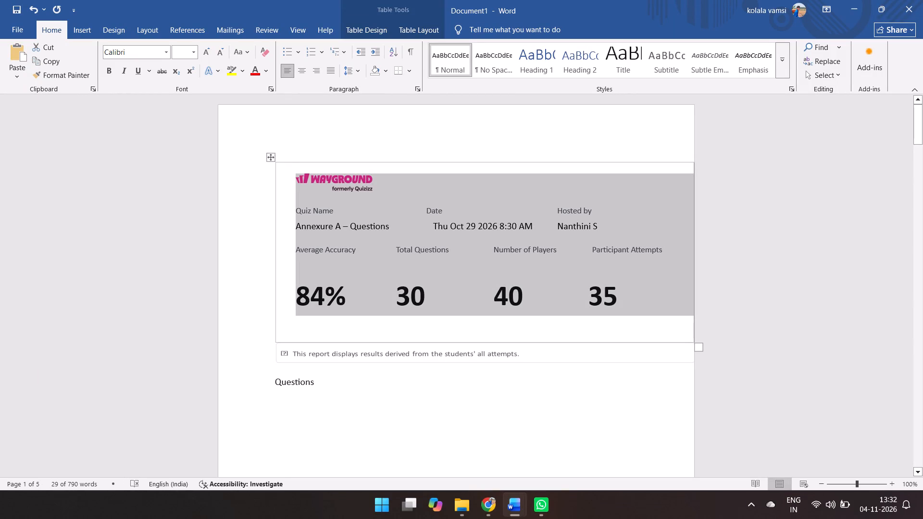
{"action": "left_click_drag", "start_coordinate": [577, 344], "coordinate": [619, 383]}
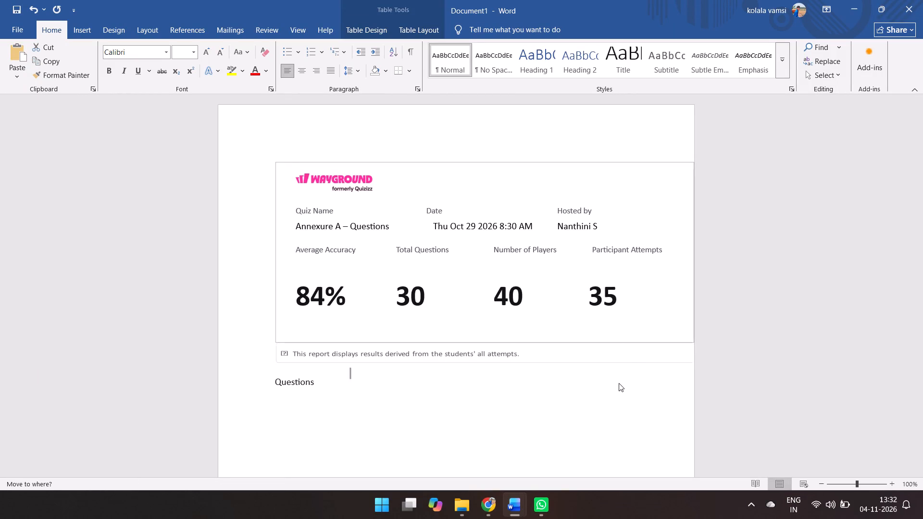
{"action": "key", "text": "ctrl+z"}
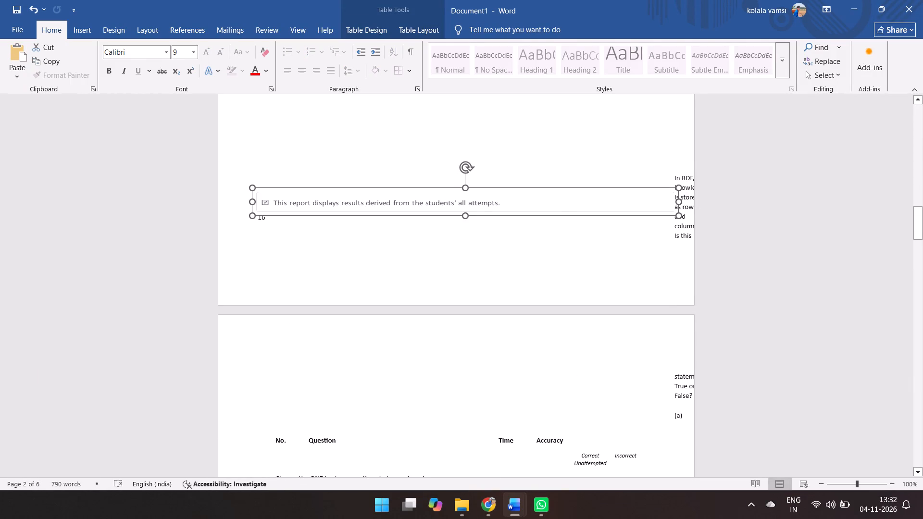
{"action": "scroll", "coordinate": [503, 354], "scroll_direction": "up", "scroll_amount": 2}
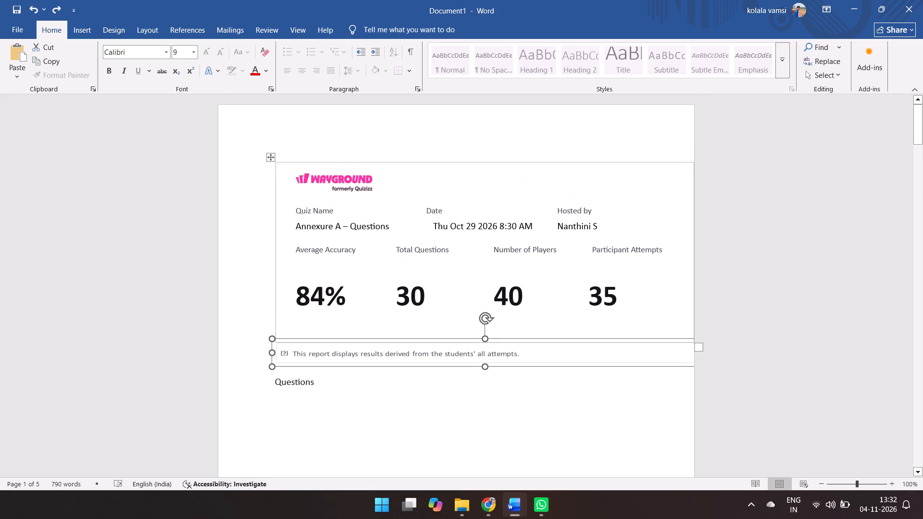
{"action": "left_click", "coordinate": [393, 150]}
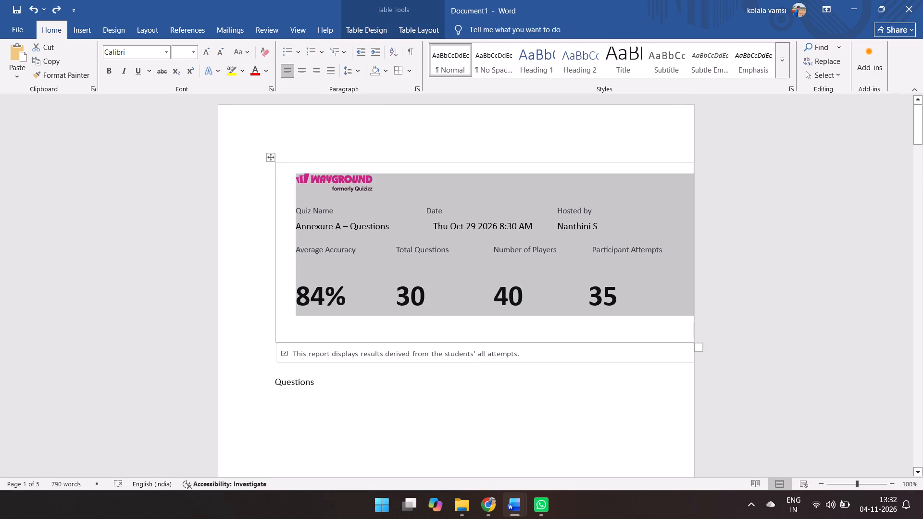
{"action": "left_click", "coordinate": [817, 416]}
Delete the blank lines above the question table's No./Question header row on page 2, and check the spacing below the Questions heading.
{"action": "scroll", "coordinate": [611, 412], "scroll_direction": "down", "scroll_amount": 4}
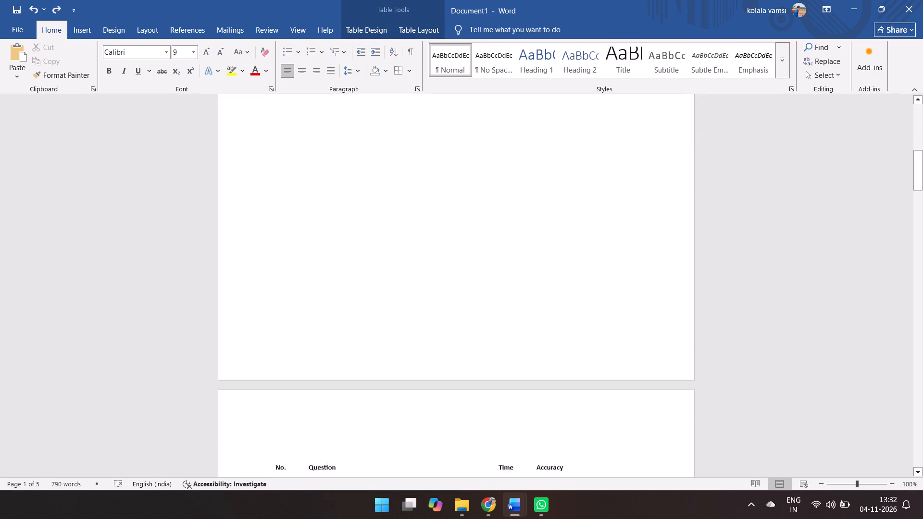
{"action": "scroll", "coordinate": [611, 412], "scroll_direction": "down", "scroll_amount": 1}
{"action": "scroll", "coordinate": [611, 412], "scroll_direction": "up", "scroll_amount": 2}
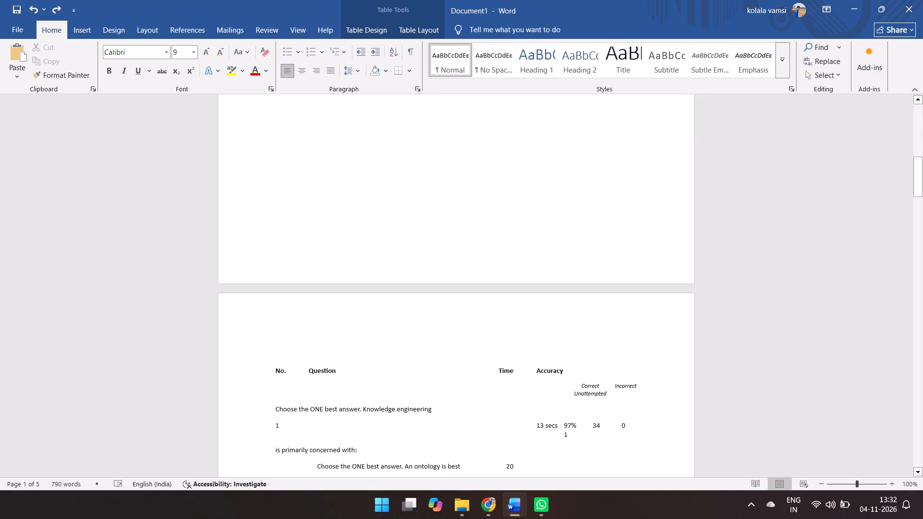
{"action": "left_click", "coordinate": [270, 368]}
{"action": "key", "text": "BackSpace"}
{"action": "key", "text": "BackSpace"}
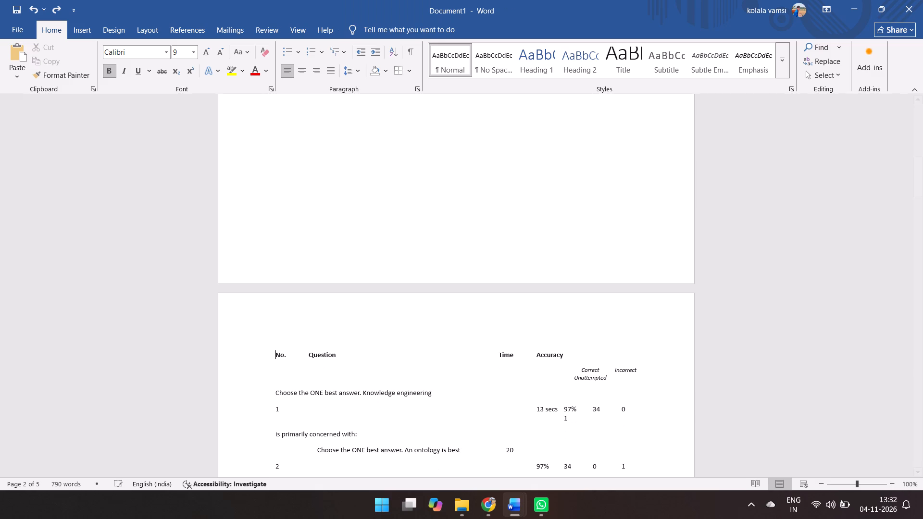
{"action": "key", "text": "BackSpace"}
{"action": "key", "text": "BackSpace"}
{"action": "scroll", "coordinate": [270, 368], "scroll_direction": "up", "scroll_amount": 6}
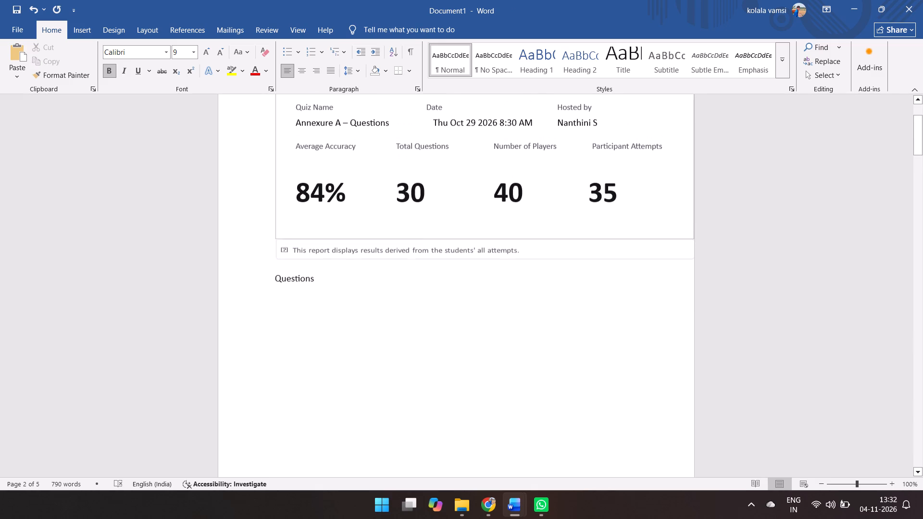
{"action": "scroll", "coordinate": [313, 416], "scroll_direction": "down", "scroll_amount": 2}
{"action": "scroll", "coordinate": [314, 428], "scroll_direction": "up", "scroll_amount": 1}
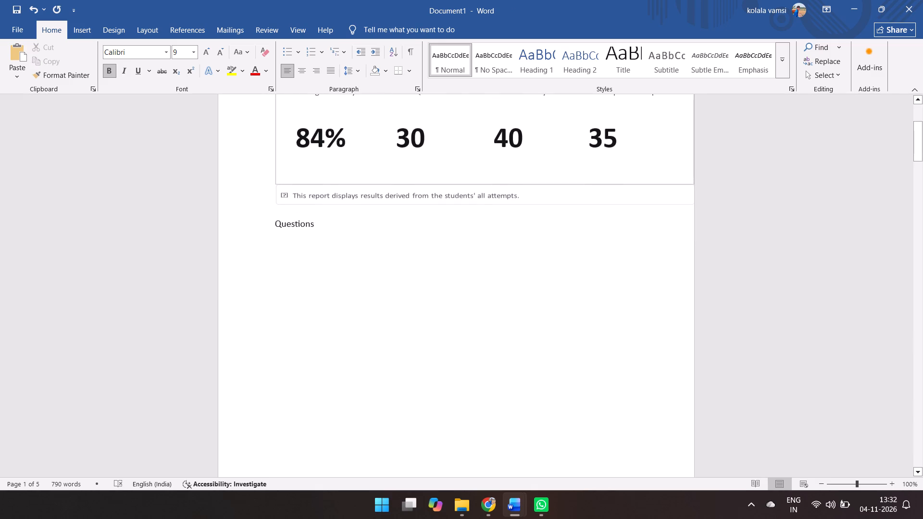
{"action": "scroll", "coordinate": [342, 325], "scroll_direction": "up", "scroll_amount": 1}
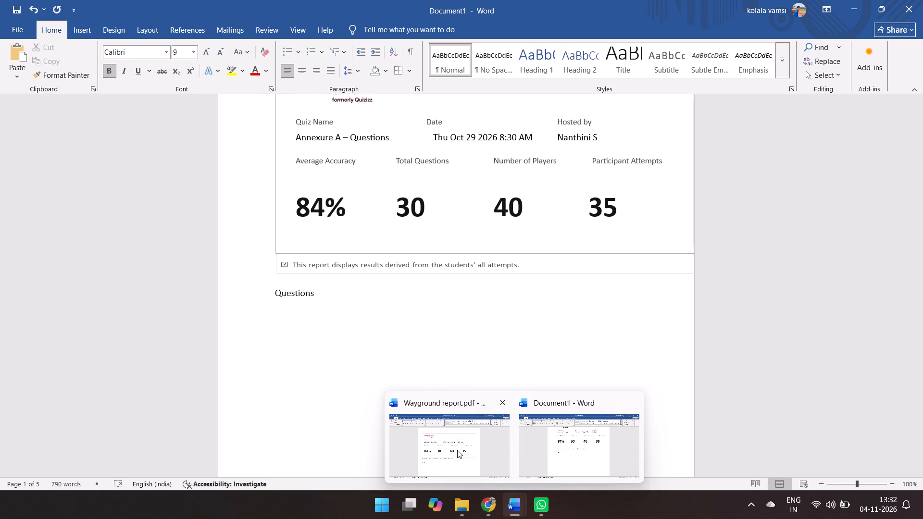
Switch to Wayground report.pdf in Word and look through the player rankings and the first student's individual report and responses.
{"action": "left_click", "coordinate": [457, 450]}
{"action": "left_click", "coordinate": [457, 450]}
{"action": "scroll", "coordinate": [457, 450], "scroll_direction": "down", "scroll_amount": 17}
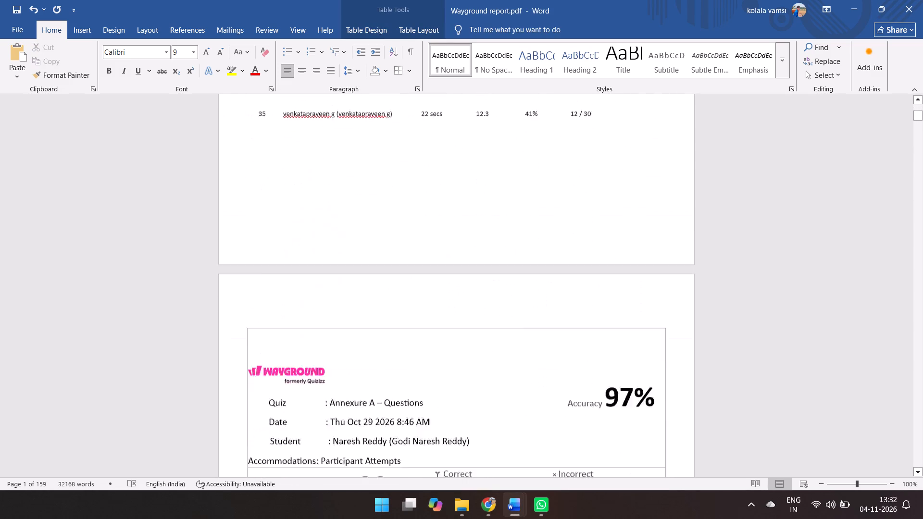
{"action": "scroll", "coordinate": [457, 450], "scroll_direction": "down", "scroll_amount": 5}
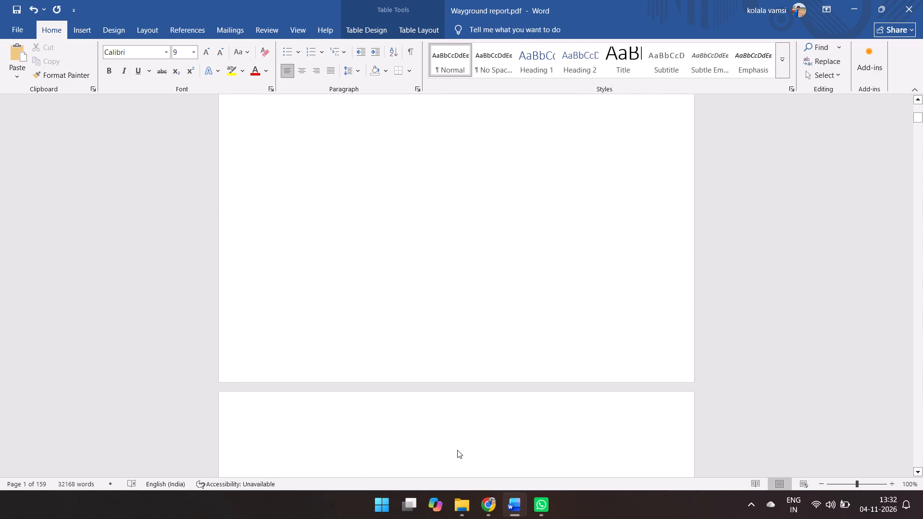
{"action": "scroll", "coordinate": [457, 450], "scroll_direction": "down", "scroll_amount": 5}
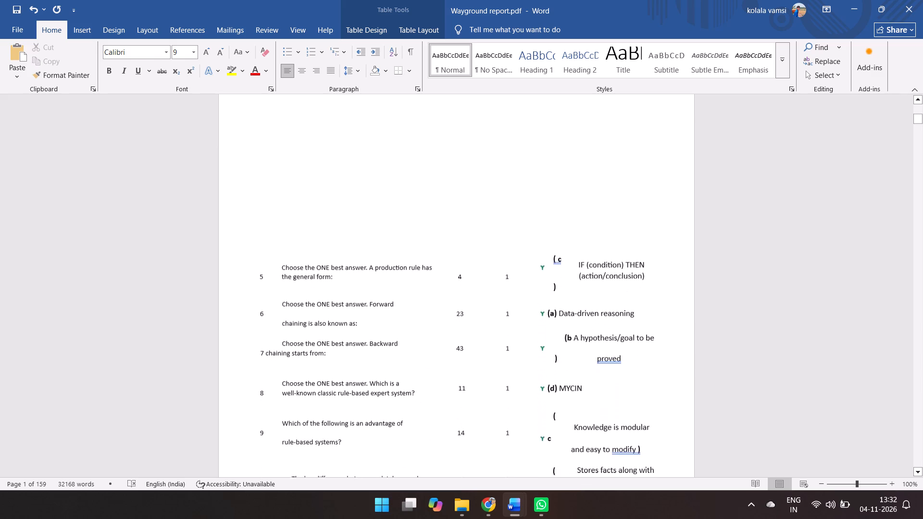
{"action": "scroll", "coordinate": [457, 450], "scroll_direction": "down", "scroll_amount": 5}
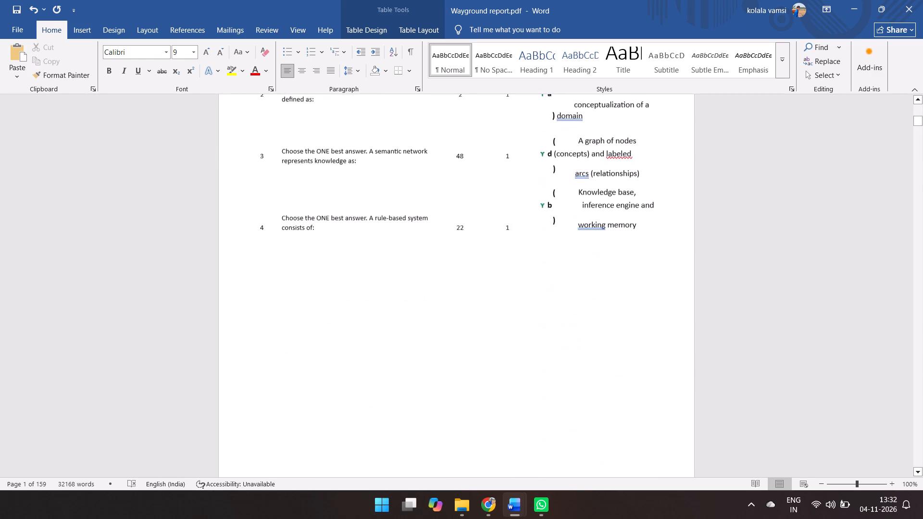
Switch to the Wayground PDF in Chrome and search it for "vamsi", going through the matches to that student's individual summary page.
{"action": "left_click", "coordinate": [492, 513]}
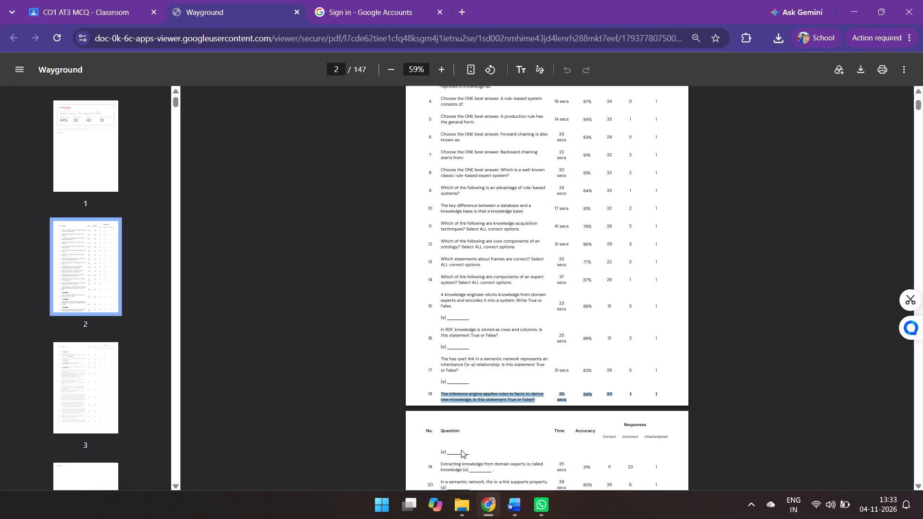
{"action": "left_click", "coordinate": [409, 434]}
{"action": "scroll", "coordinate": [409, 434], "scroll_direction": "down", "scroll_amount": 7}
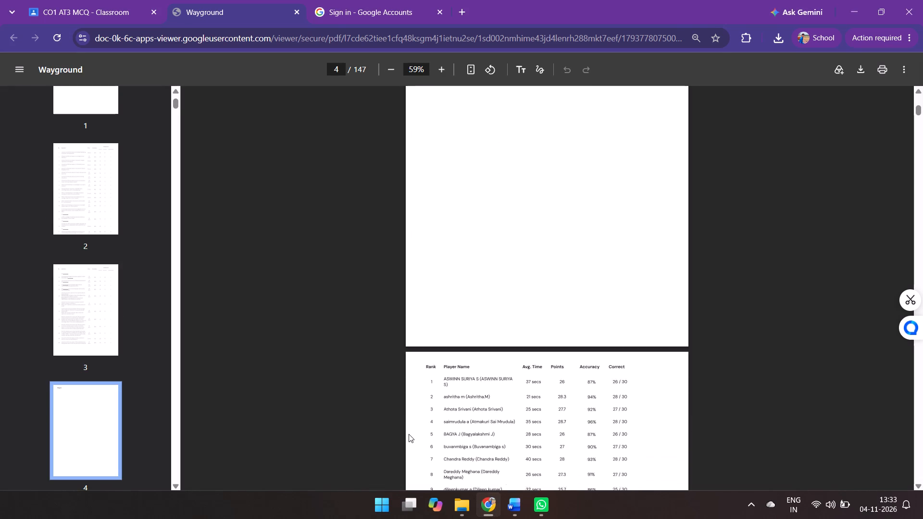
{"action": "scroll", "coordinate": [409, 434], "scroll_direction": "down", "scroll_amount": 5}
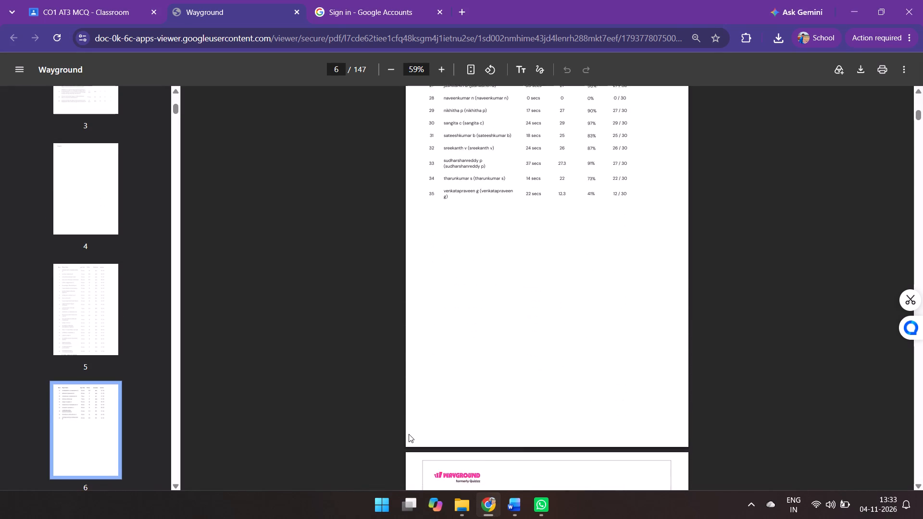
{"action": "scroll", "coordinate": [409, 434], "scroll_direction": "down", "scroll_amount": 2}
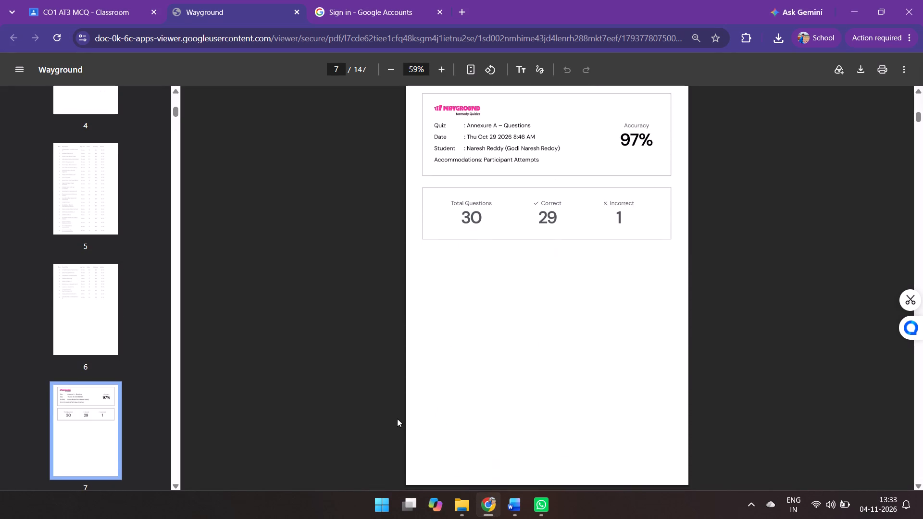
{"action": "key", "text": "ctrl+f"}
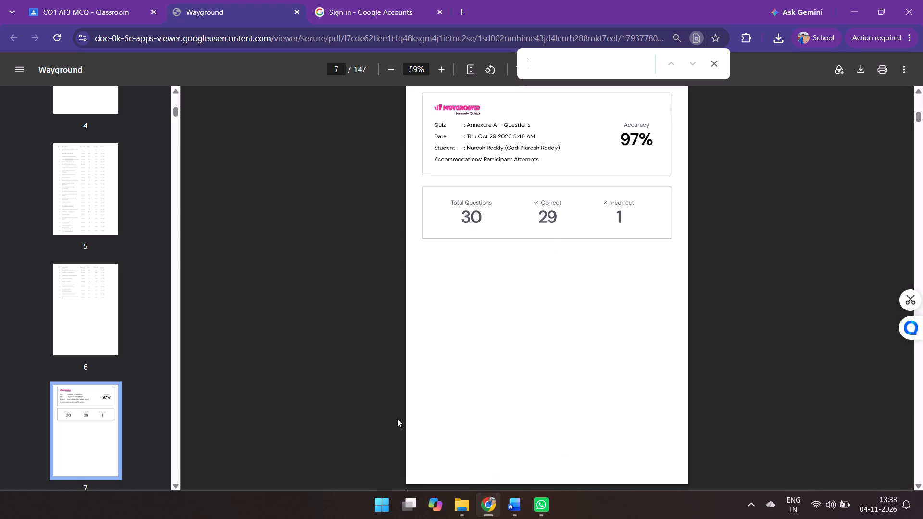
{"action": "type", "text": "vamsi"}
{"action": "key", "text": "Return"}
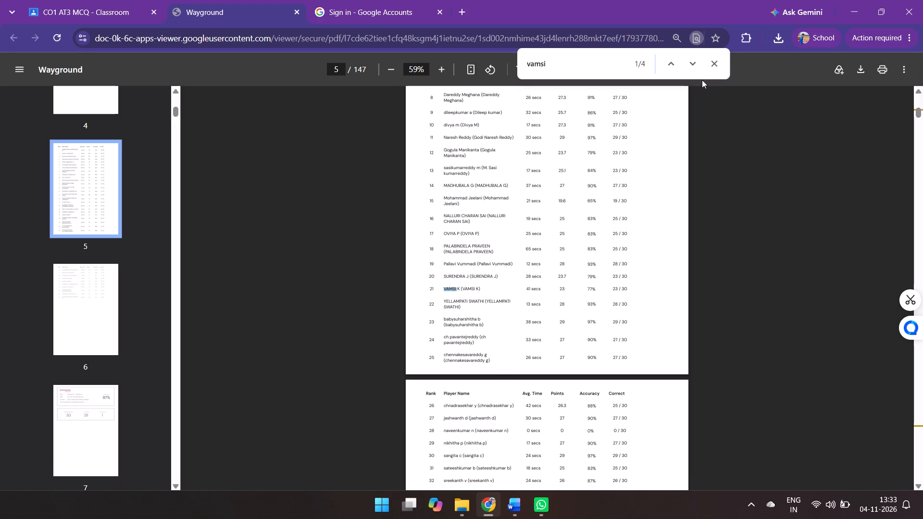
{"action": "left_click", "coordinate": [697, 64]}
{"action": "left_click", "coordinate": [697, 64]}
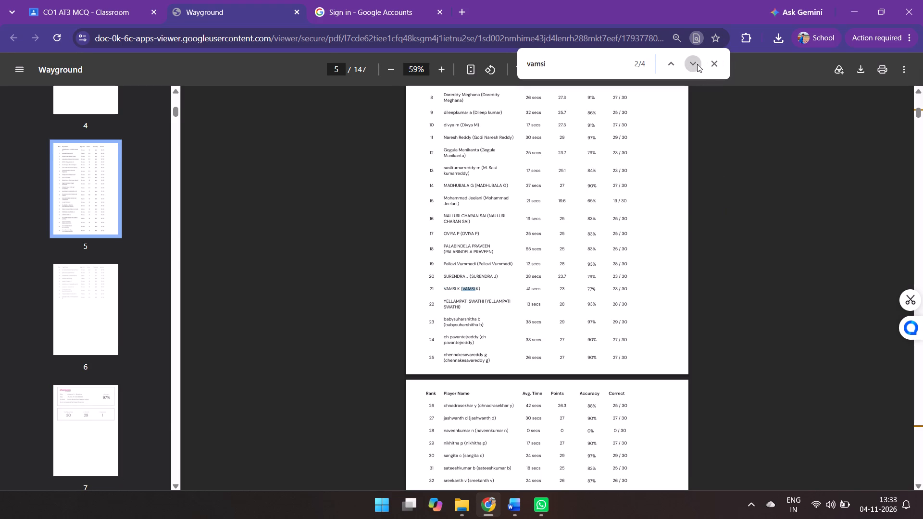
{"action": "left_click", "coordinate": [710, 368]}
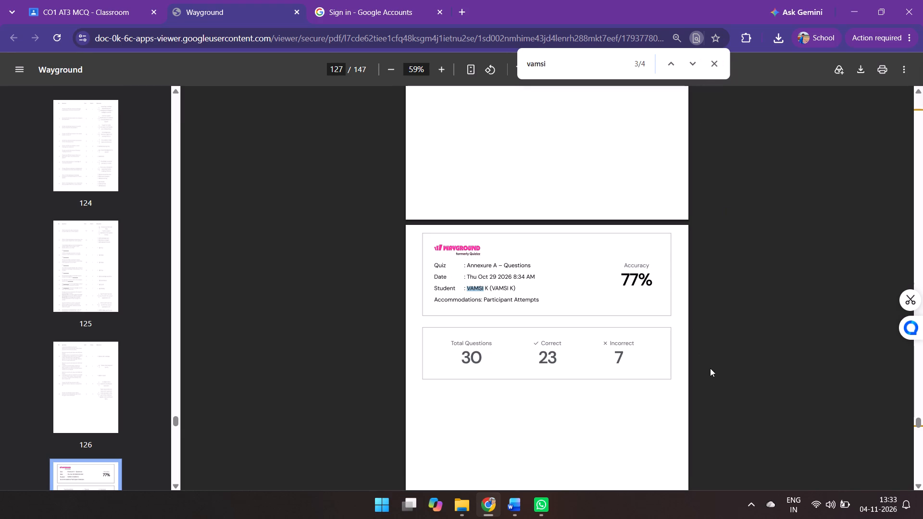
Examine the matched student's summary boxes and question-by-question responses in the Wayground PDF.
{"action": "scroll", "coordinate": [675, 427], "scroll_direction": "down", "scroll_amount": 1}
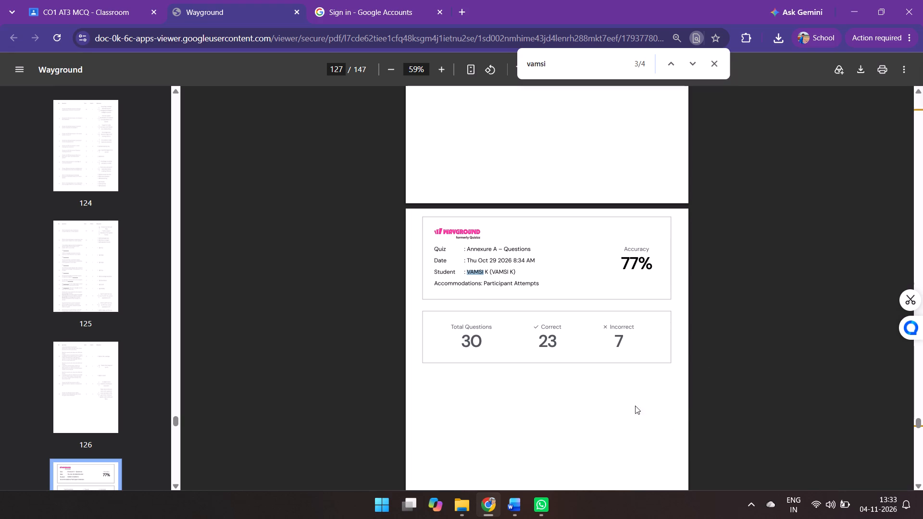
{"action": "left_click", "coordinate": [515, 301]}
{"action": "triple_click", "coordinate": [512, 296]}
{"action": "left_click_drag", "start_coordinate": [512, 296], "coordinate": [419, 214]}
{"action": "left_click_drag", "start_coordinate": [419, 214], "coordinate": [515, 323]}
{"action": "left_click_drag", "start_coordinate": [515, 323], "coordinate": [565, 382]}
{"action": "left_click", "coordinate": [565, 382]}
{"action": "scroll", "coordinate": [565, 382], "scroll_direction": "down", "scroll_amount": 4}
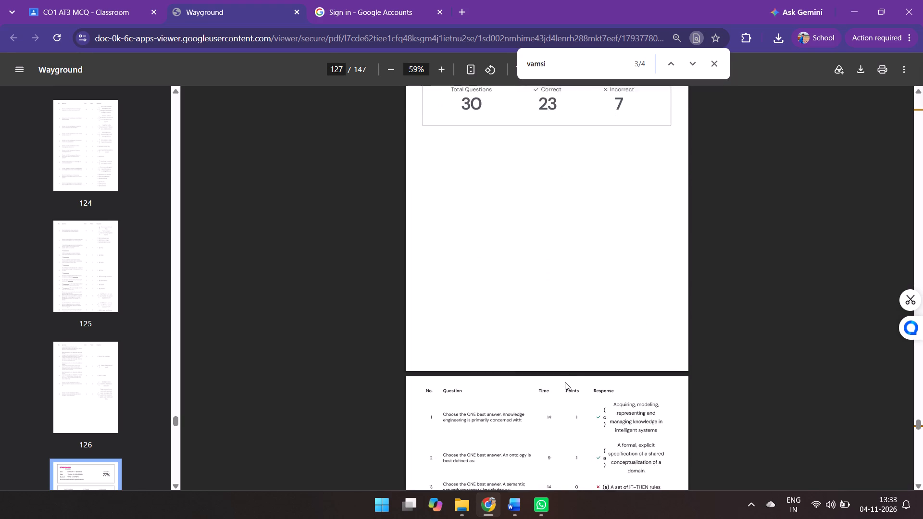
{"action": "scroll", "coordinate": [565, 382], "scroll_direction": "down", "scroll_amount": 1}
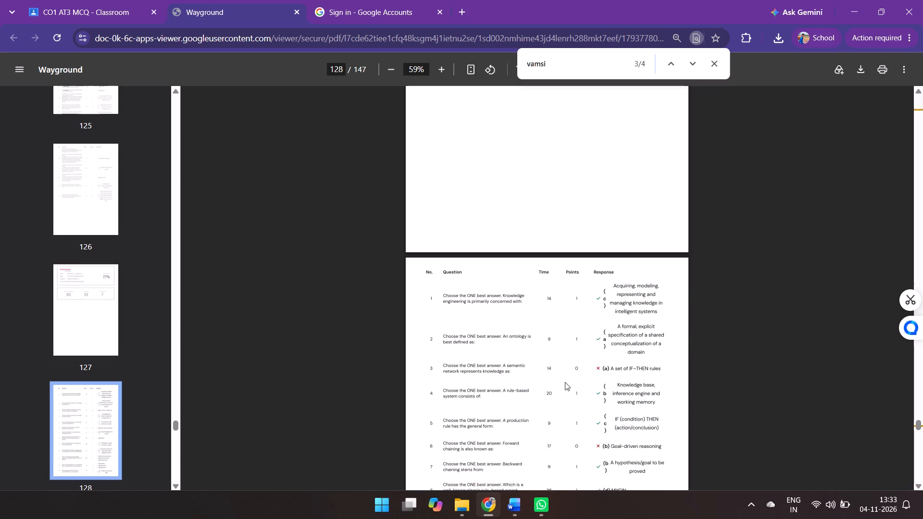
{"action": "scroll", "coordinate": [565, 382], "scroll_direction": "down", "scroll_amount": 4}
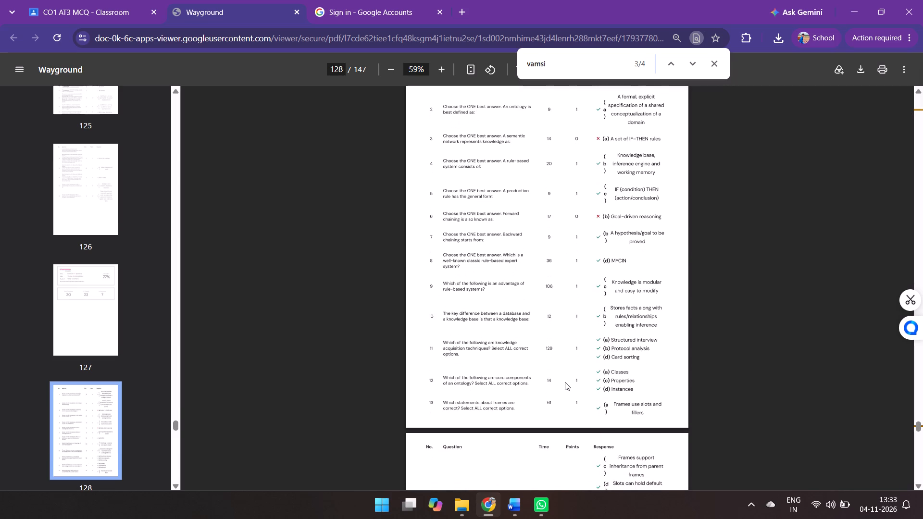
{"action": "scroll", "coordinate": [565, 382], "scroll_direction": "down", "scroll_amount": 4}
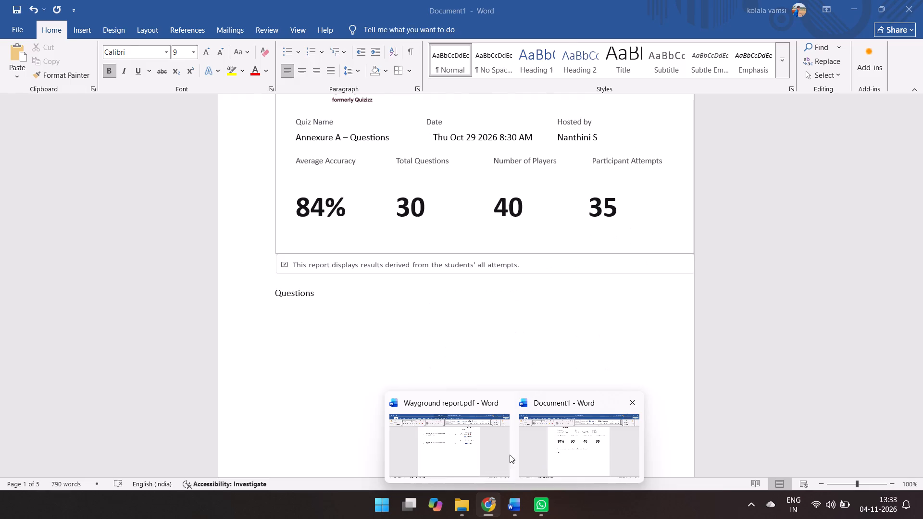
Switch to Wayground report.pdf in Word and search it for "vamsi", advancing through the matches to that student's individual summary.
{"action": "left_click", "coordinate": [489, 450]}
{"action": "scroll", "coordinate": [489, 450], "scroll_direction": "down", "scroll_amount": 9}
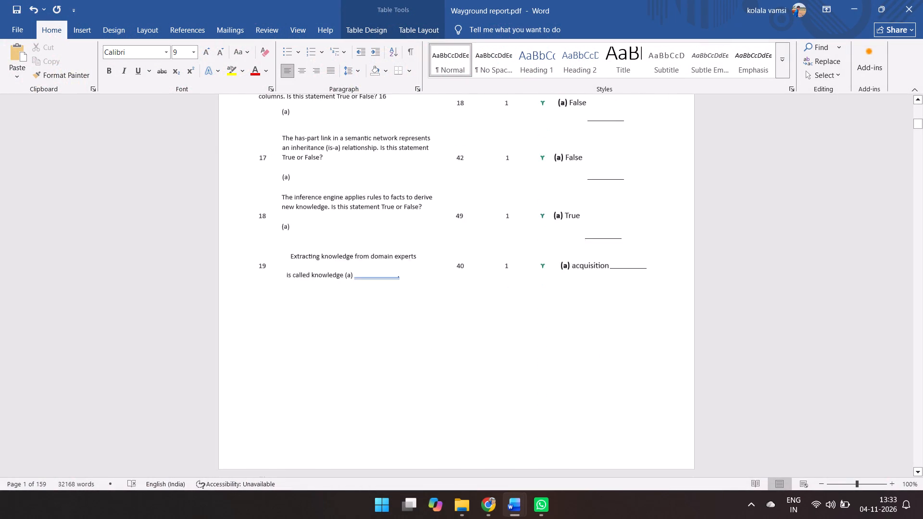
{"action": "scroll", "coordinate": [489, 450], "scroll_direction": "down", "scroll_amount": 6}
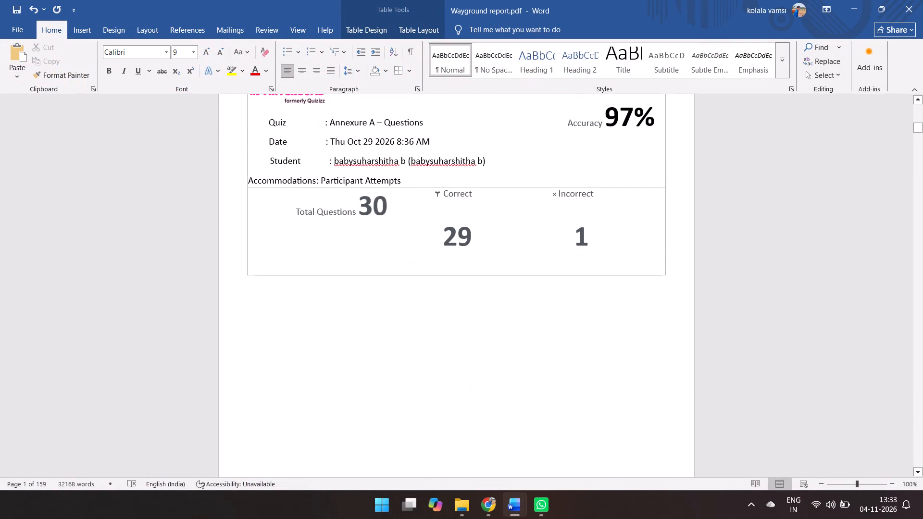
{"action": "scroll", "coordinate": [489, 450], "scroll_direction": "up", "scroll_amount": 2}
{"action": "scroll", "coordinate": [489, 450], "scroll_direction": "down", "scroll_amount": 5}
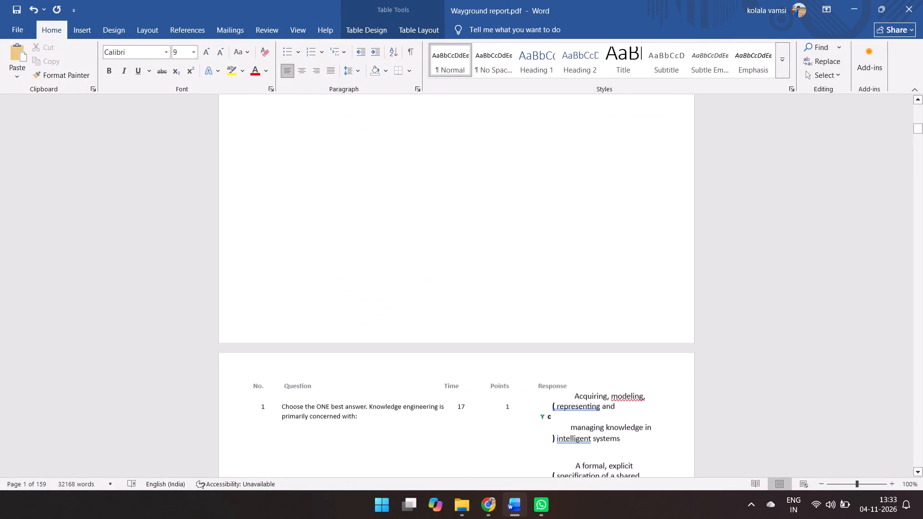
{"action": "key", "text": "ctrl+f"}
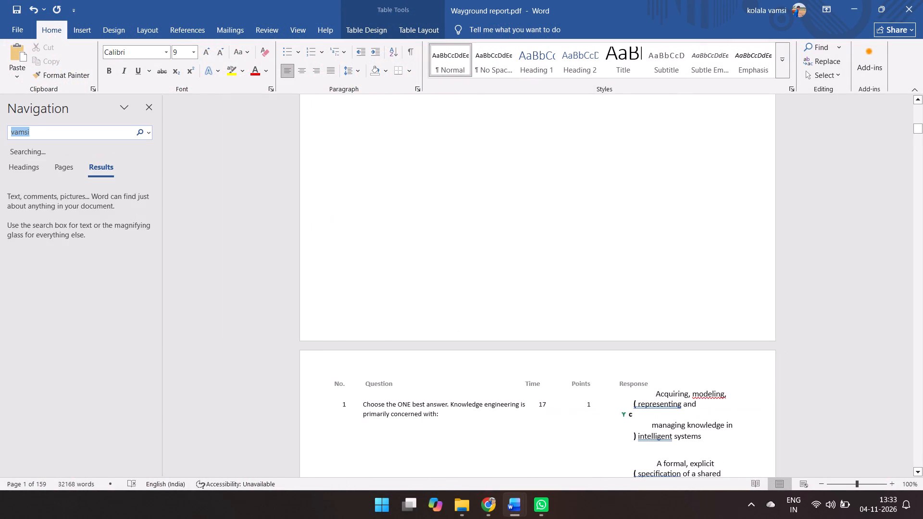
{"action": "key", "text": "Return"}
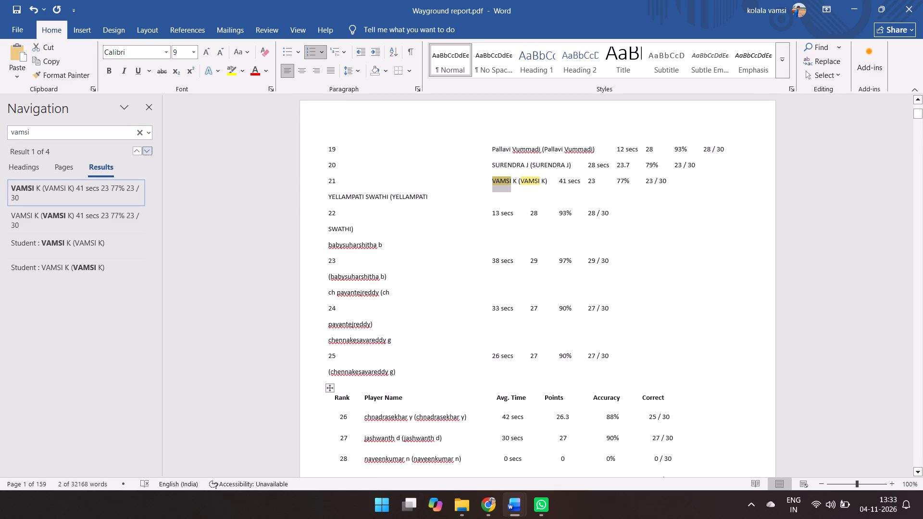
{"action": "left_click", "coordinate": [145, 152]}
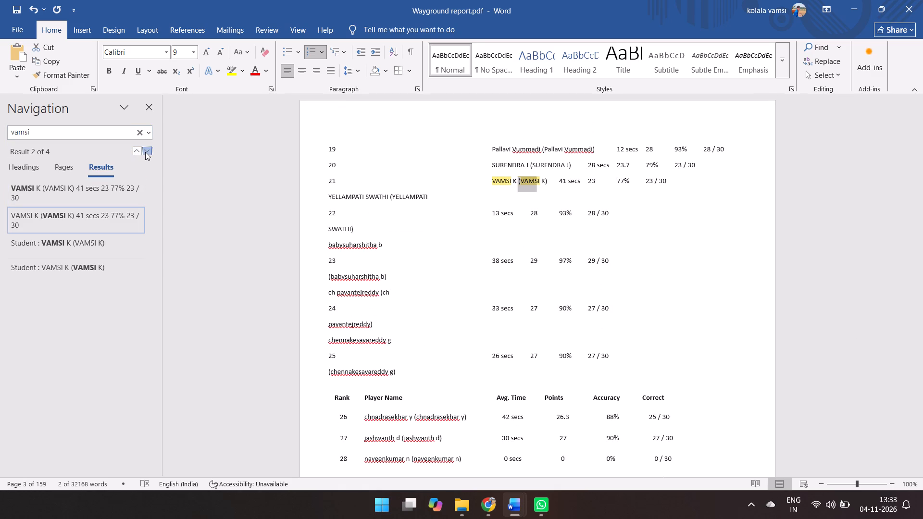
{"action": "left_click", "coordinate": [145, 152]}
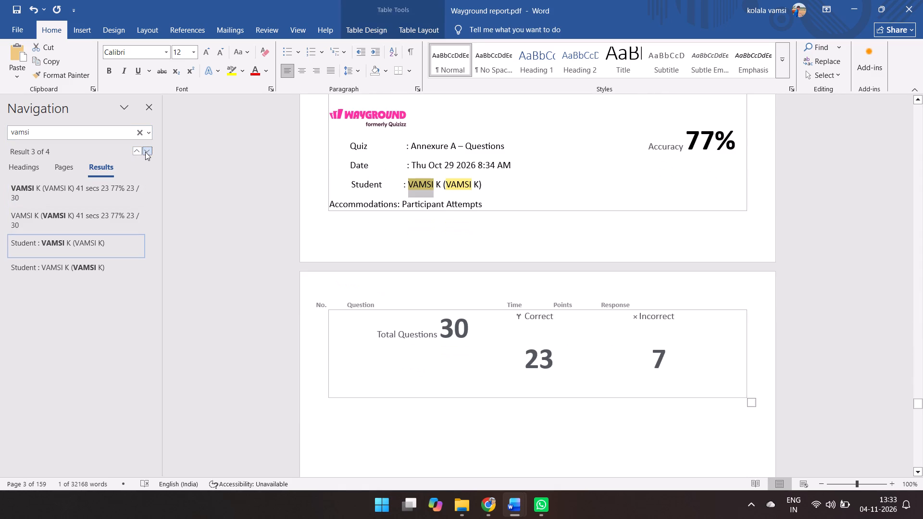
Copy the whole summary table of the matched student, including the Wayground logo, quiz details, accuracy and question totals.
{"action": "left_click", "coordinate": [286, 305]}
{"action": "scroll", "coordinate": [286, 305], "scroll_direction": "up", "scroll_amount": 3}
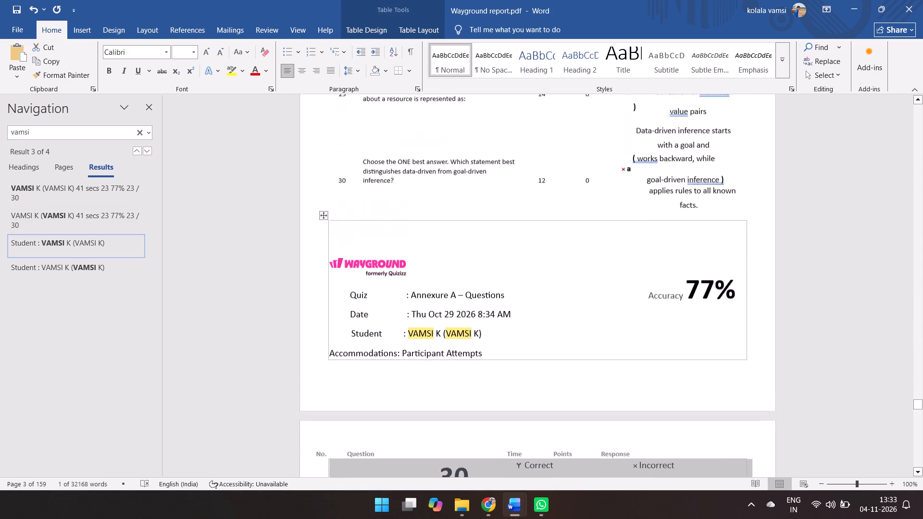
{"action": "scroll", "coordinate": [286, 305], "scroll_direction": "up", "scroll_amount": 1}
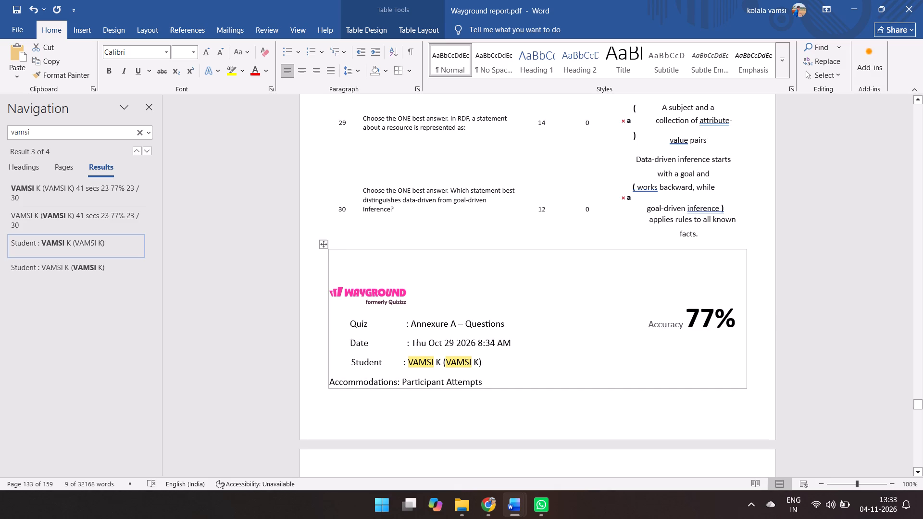
{"action": "left_click", "coordinate": [344, 263]}
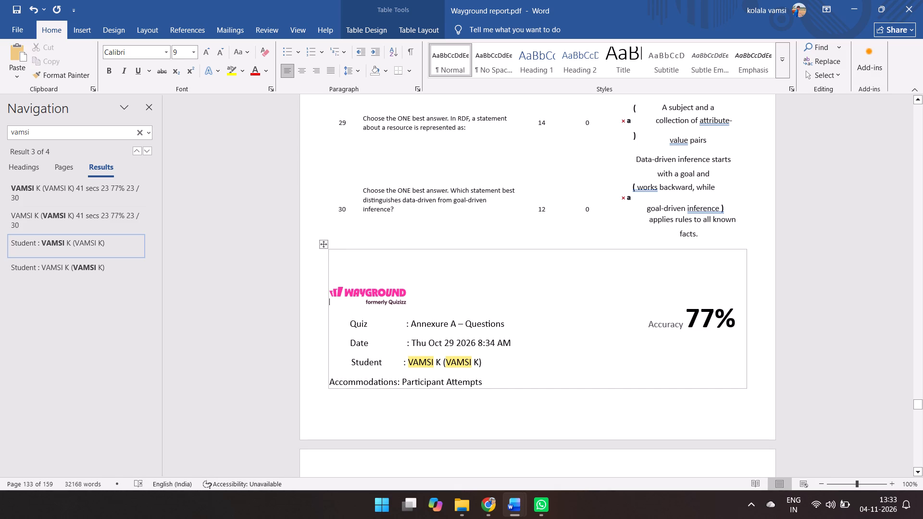
{"action": "left_click", "coordinate": [325, 246]}
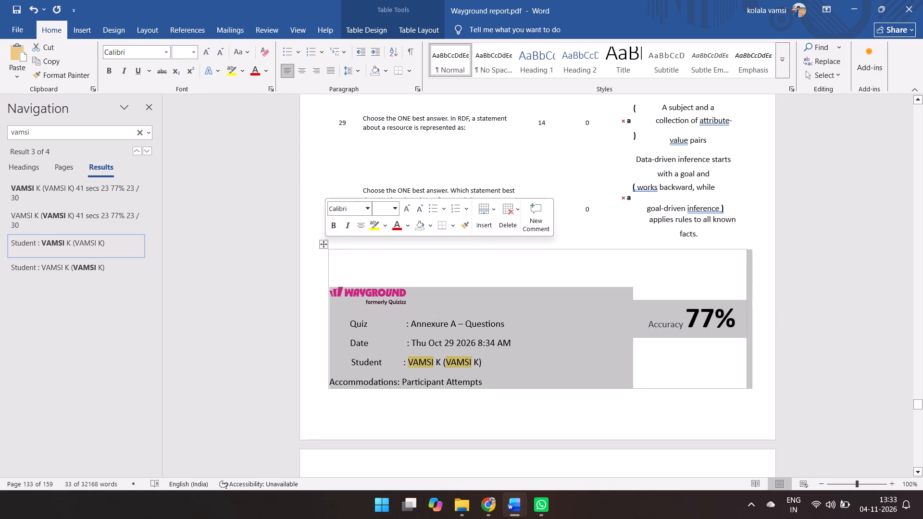
{"action": "right_click", "coordinate": [326, 244]}
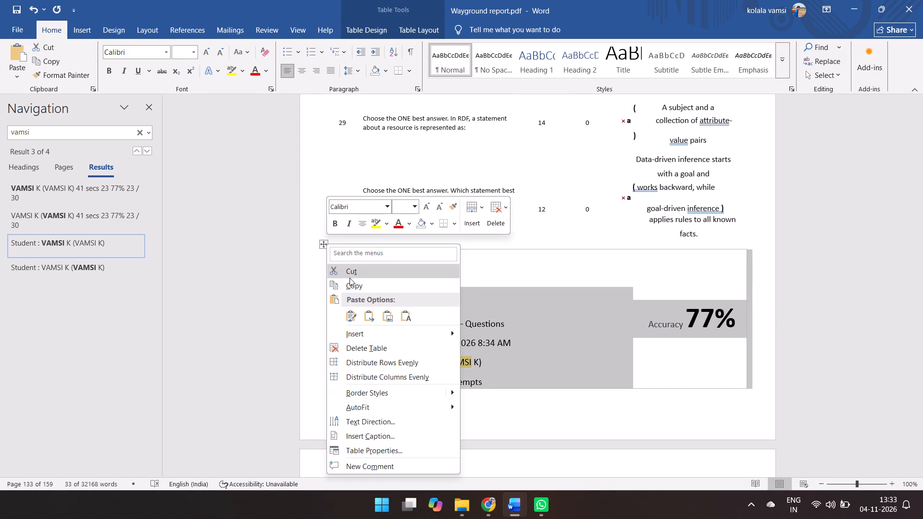
{"action": "left_click", "coordinate": [356, 286]}
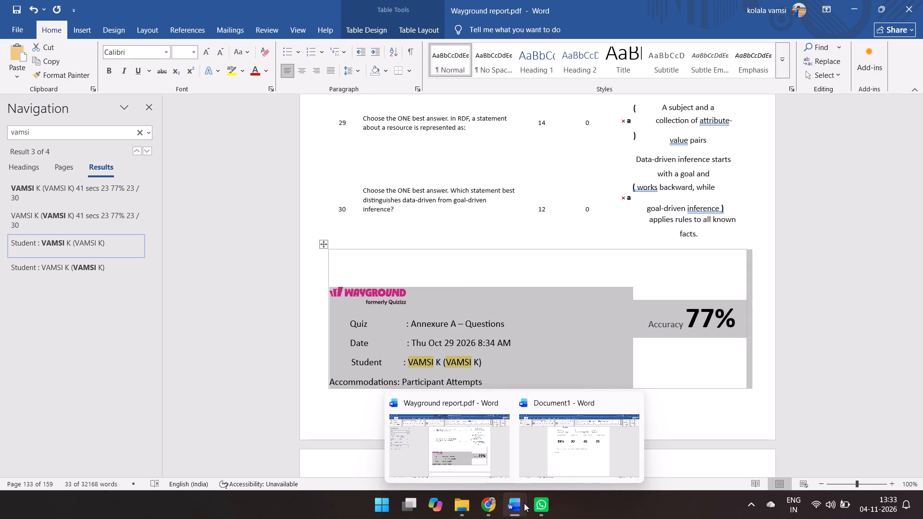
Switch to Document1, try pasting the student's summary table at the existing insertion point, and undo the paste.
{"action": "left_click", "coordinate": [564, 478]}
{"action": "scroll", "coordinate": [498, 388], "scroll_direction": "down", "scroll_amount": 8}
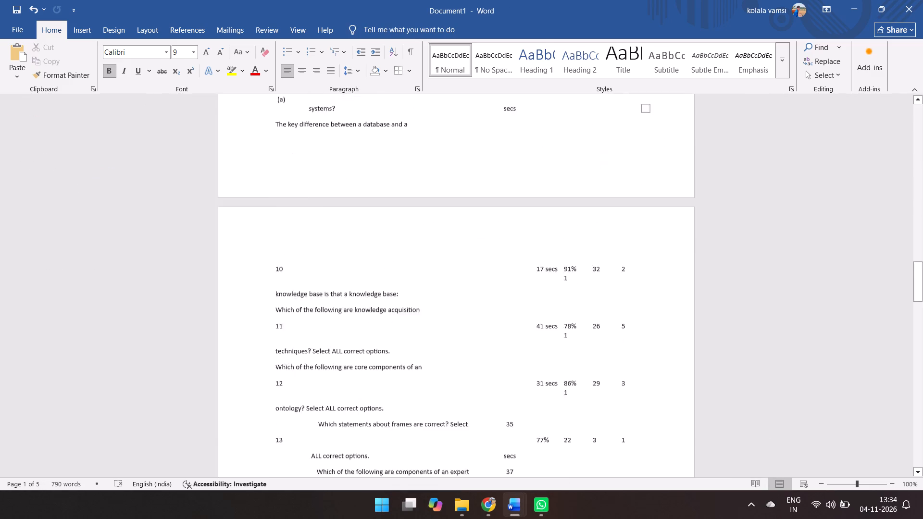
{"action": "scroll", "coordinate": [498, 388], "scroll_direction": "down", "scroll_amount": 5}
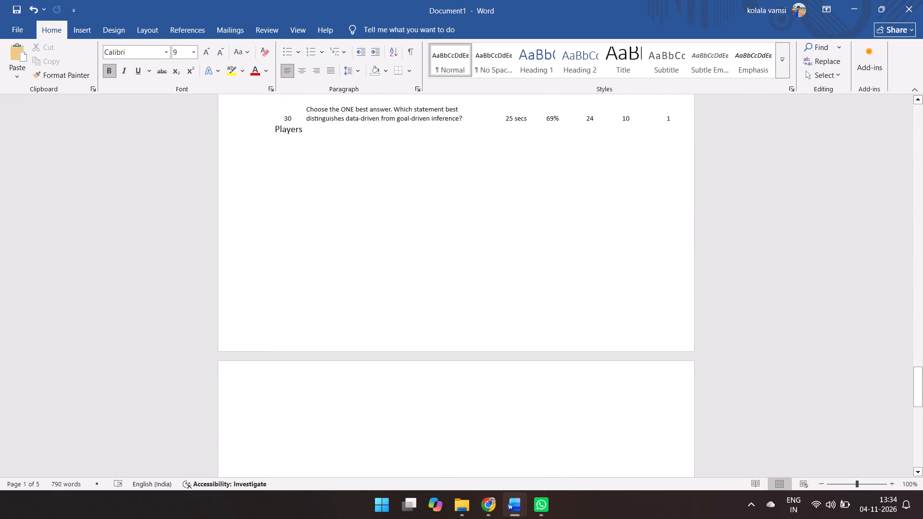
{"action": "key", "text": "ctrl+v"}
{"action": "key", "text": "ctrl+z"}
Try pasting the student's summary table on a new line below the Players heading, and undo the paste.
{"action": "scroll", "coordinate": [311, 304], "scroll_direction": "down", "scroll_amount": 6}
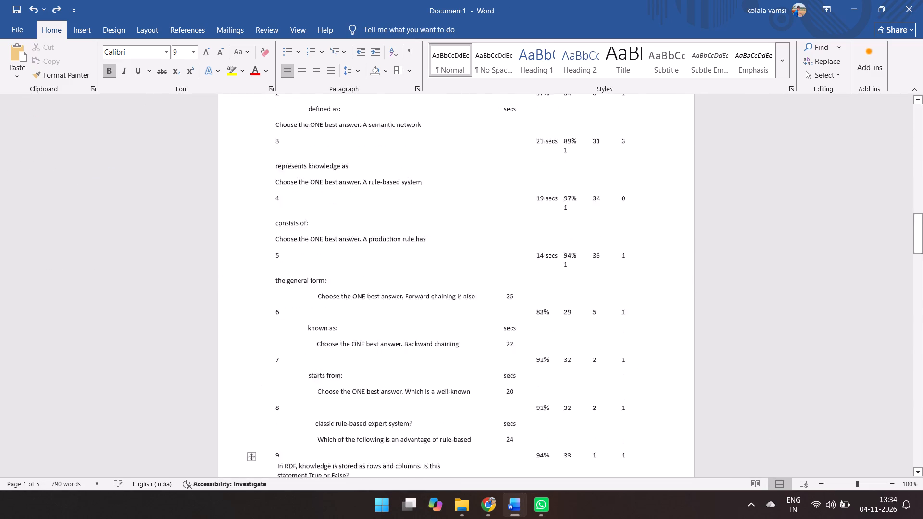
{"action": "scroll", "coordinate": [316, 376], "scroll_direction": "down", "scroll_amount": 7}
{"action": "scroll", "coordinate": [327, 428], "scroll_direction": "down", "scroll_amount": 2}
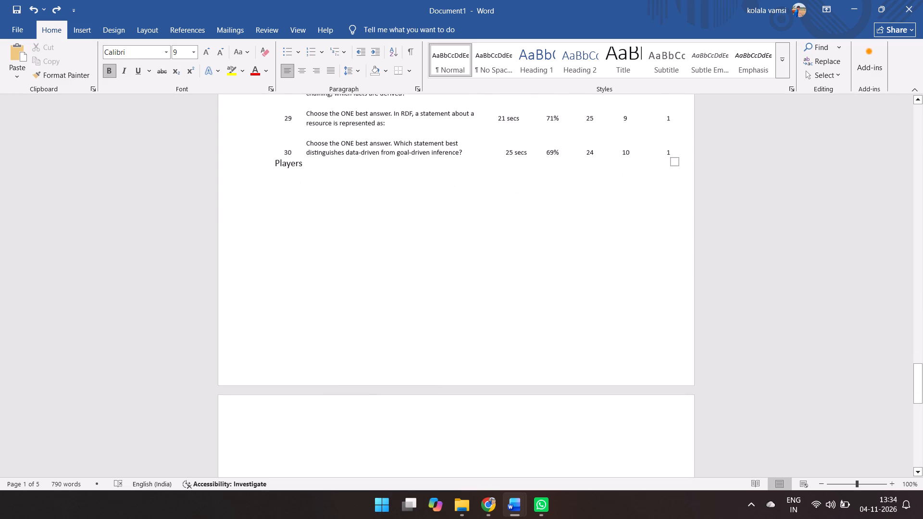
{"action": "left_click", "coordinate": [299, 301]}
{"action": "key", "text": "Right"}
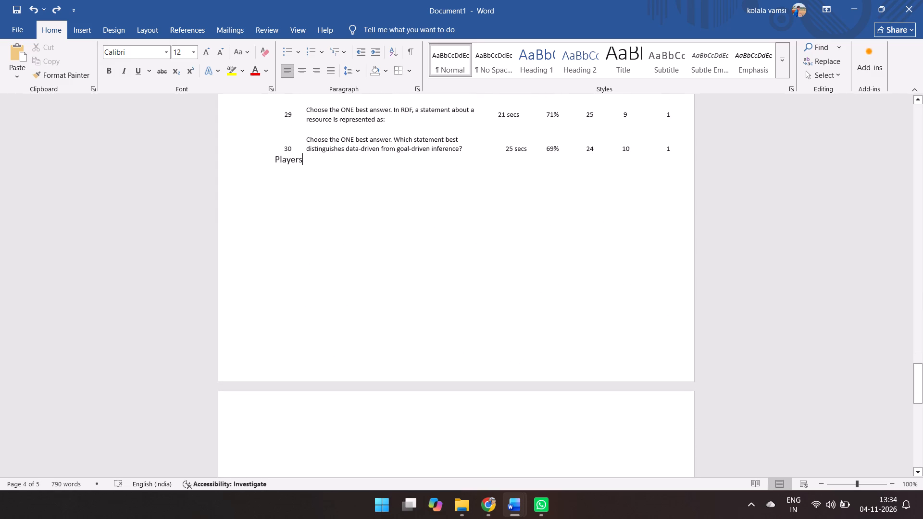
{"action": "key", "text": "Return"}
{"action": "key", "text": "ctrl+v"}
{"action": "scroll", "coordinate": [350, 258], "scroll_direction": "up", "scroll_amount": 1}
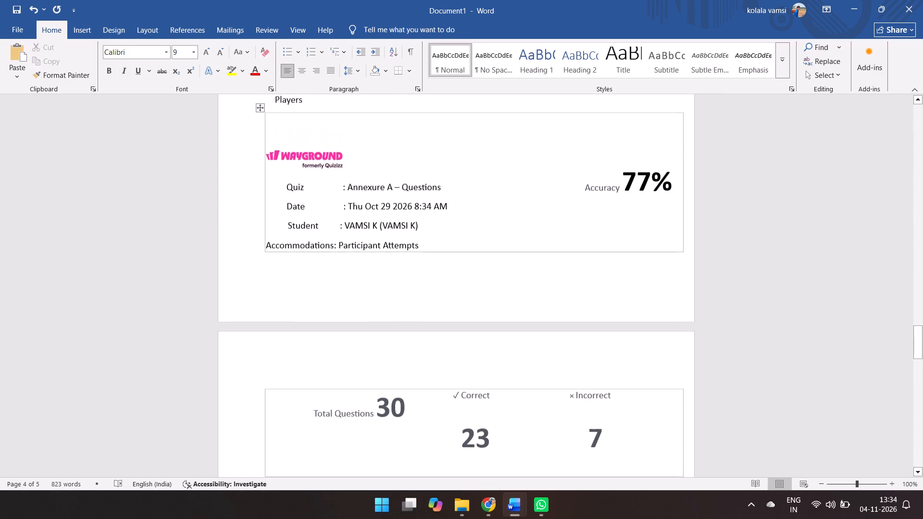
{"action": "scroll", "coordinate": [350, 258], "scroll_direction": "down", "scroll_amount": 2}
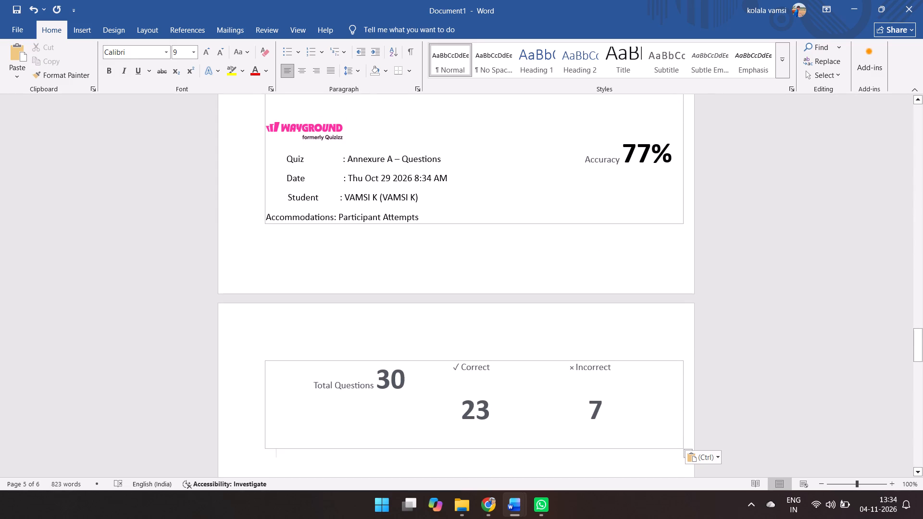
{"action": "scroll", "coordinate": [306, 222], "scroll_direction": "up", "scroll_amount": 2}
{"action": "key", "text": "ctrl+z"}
Paste the student's summary table at the top of the blank last page of Document1.
{"action": "scroll", "coordinate": [306, 222], "scroll_direction": "down", "scroll_amount": 2}
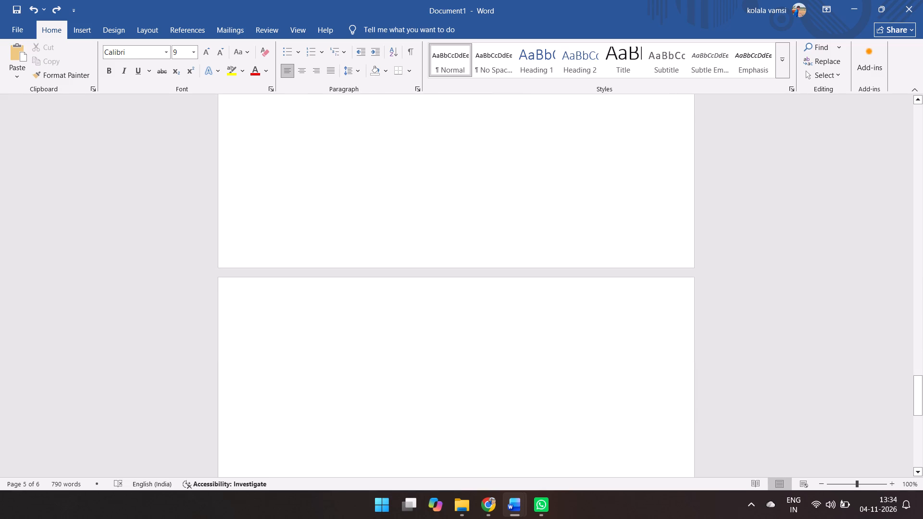
{"action": "left_click", "coordinate": [296, 291]}
{"action": "key", "text": "ctrl+v"}
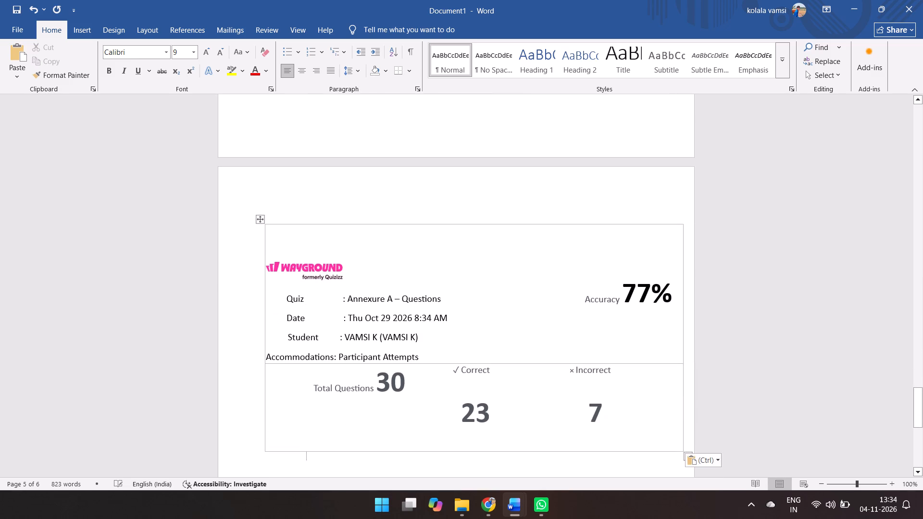
{"action": "scroll", "coordinate": [296, 291], "scroll_direction": "down", "scroll_amount": 1}
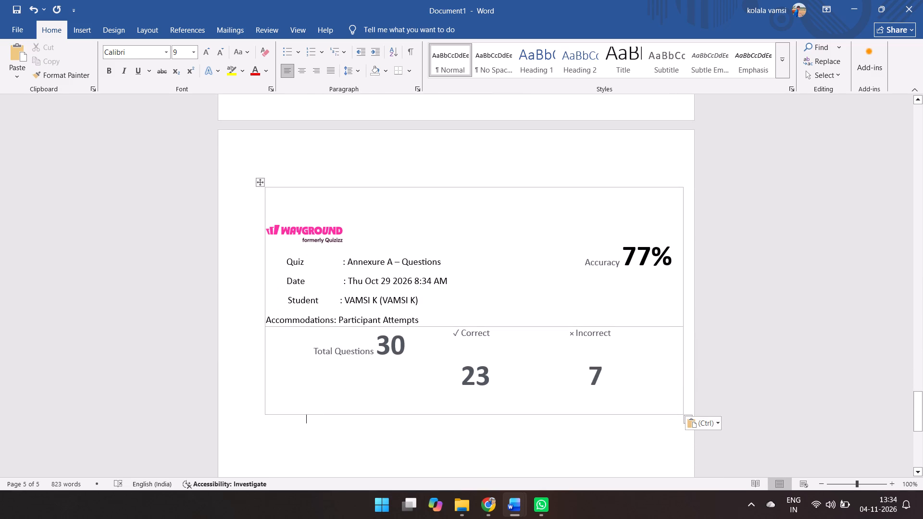
{"action": "left_click", "coordinate": [381, 352]}
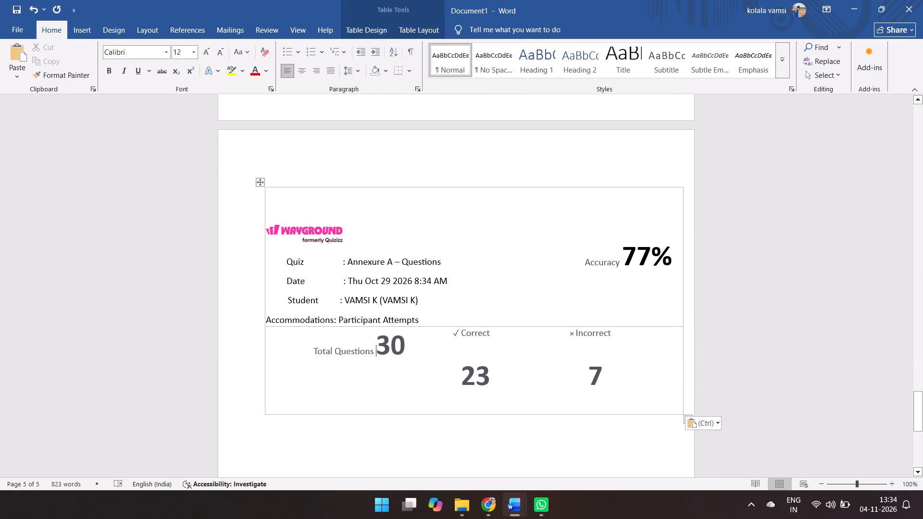
Switch to the Wayground report document and examine the matched student's question-and-response pages, from the summary table to the following student's summary.
{"action": "left_click", "coordinate": [484, 504]}
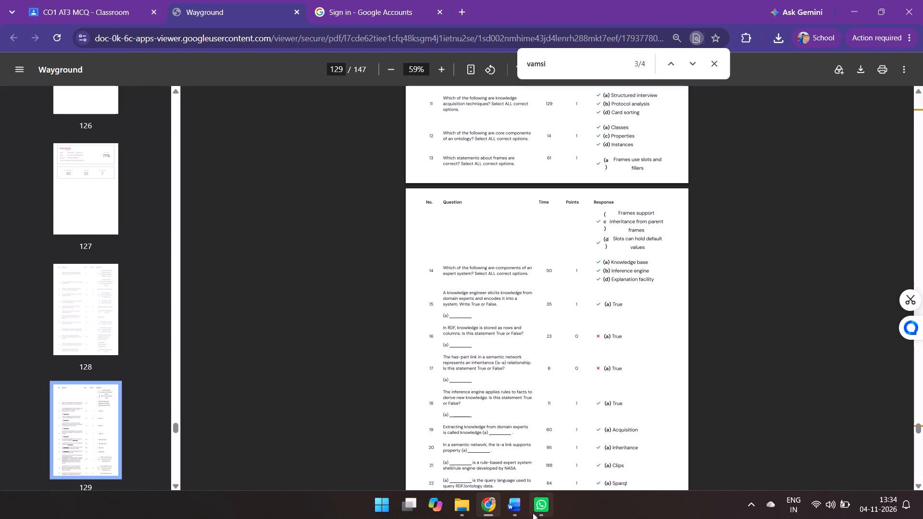
{"action": "left_click", "coordinate": [455, 459]}
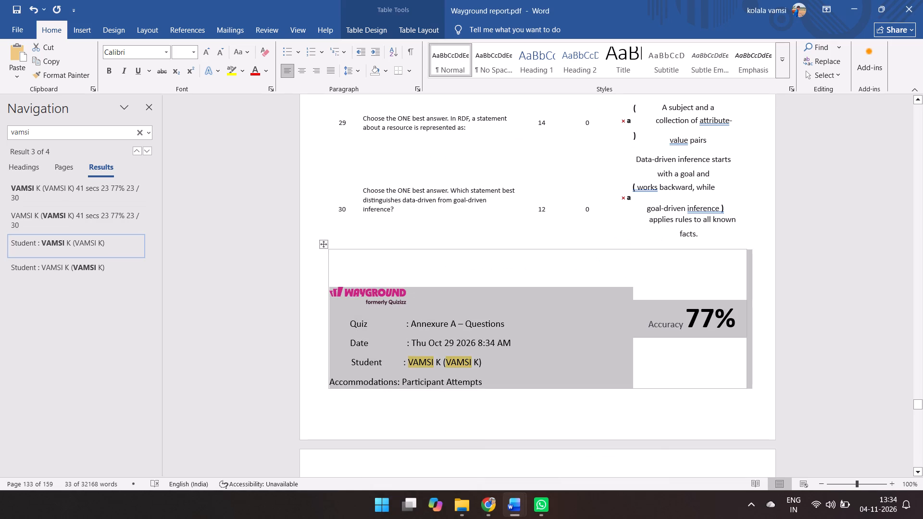
{"action": "left_click", "coordinate": [492, 416]}
{"action": "scroll", "coordinate": [492, 416], "scroll_direction": "down", "scroll_amount": 2}
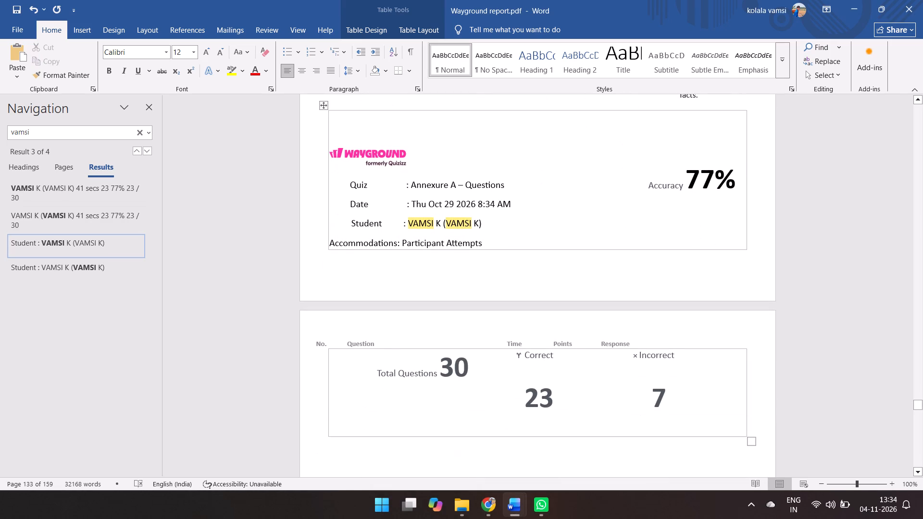
{"action": "scroll", "coordinate": [420, 357], "scroll_direction": "down", "scroll_amount": 3}
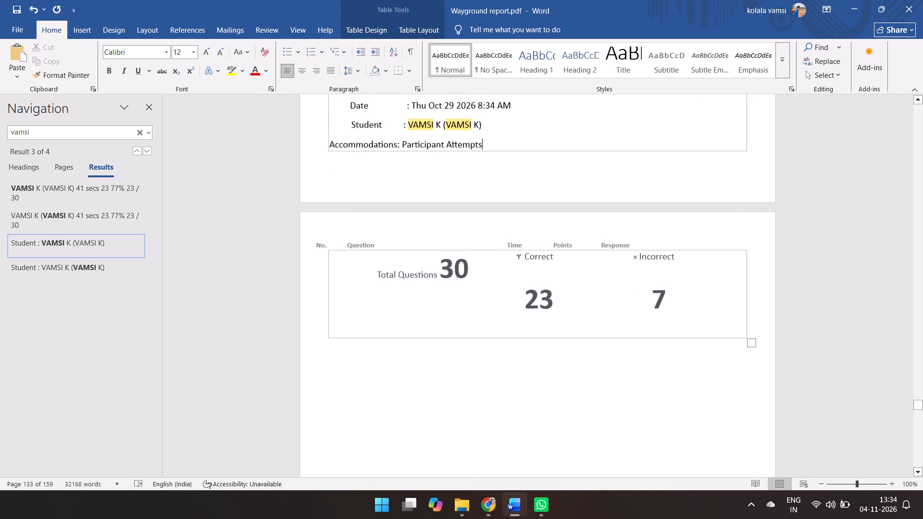
{"action": "scroll", "coordinate": [420, 357], "scroll_direction": "down", "scroll_amount": 5}
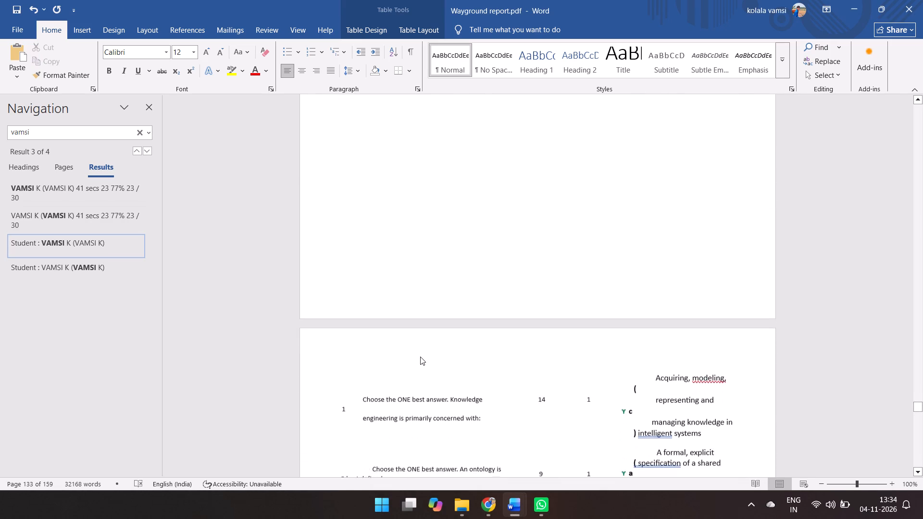
{"action": "scroll", "coordinate": [420, 357], "scroll_direction": "down", "scroll_amount": 6}
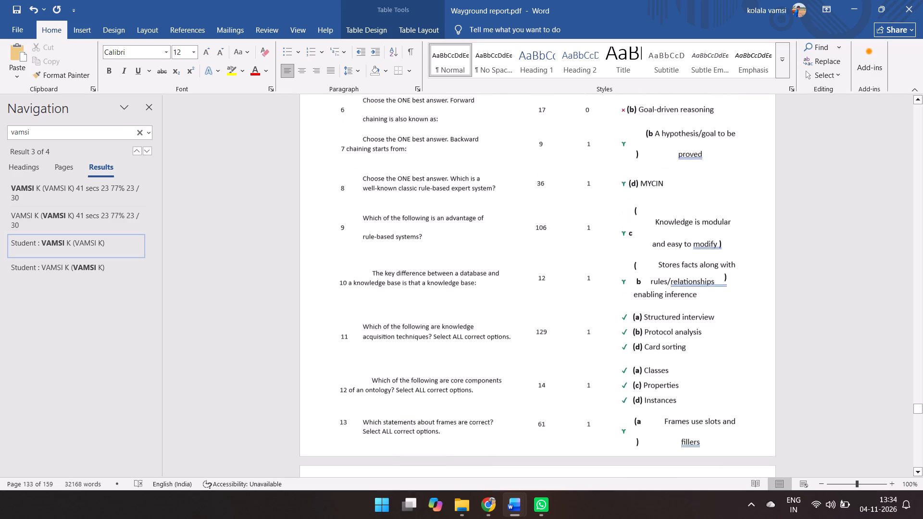
{"action": "scroll", "coordinate": [420, 357], "scroll_direction": "down", "scroll_amount": 5}
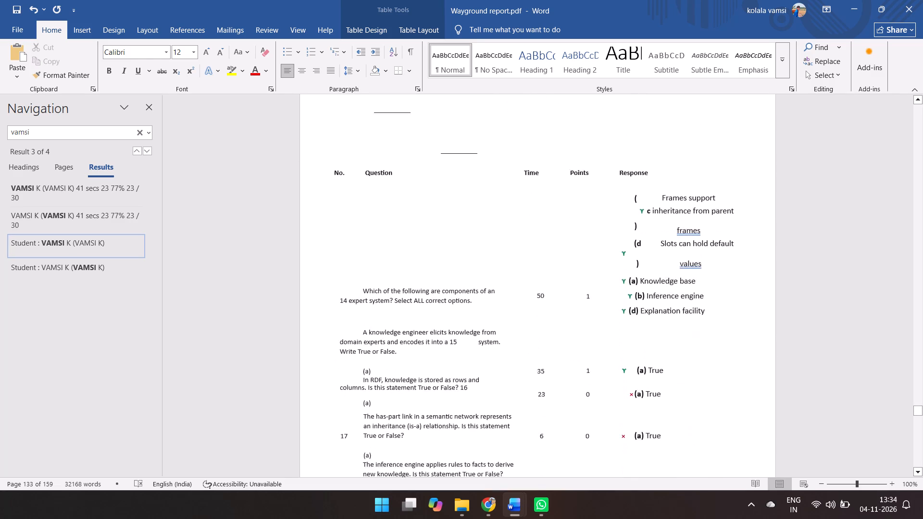
{"action": "scroll", "coordinate": [420, 357], "scroll_direction": "down", "scroll_amount": 6}
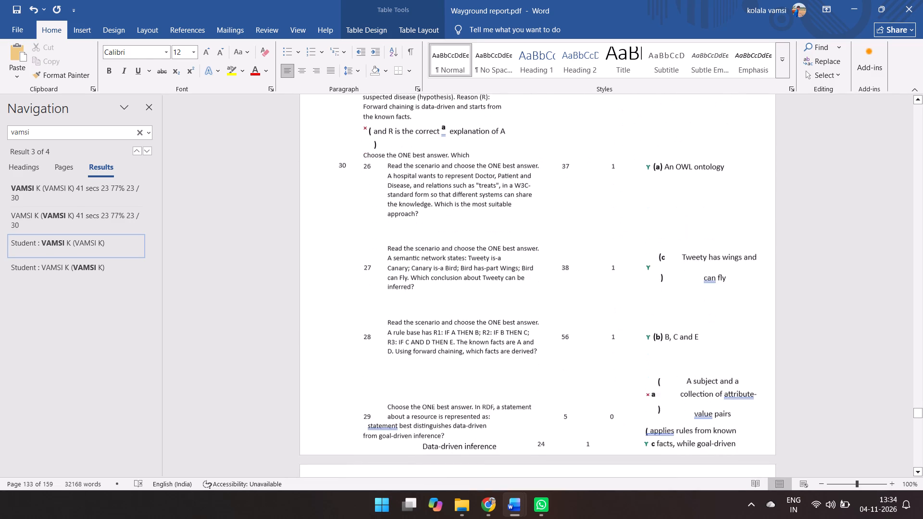
{"action": "scroll", "coordinate": [420, 357], "scroll_direction": "down", "scroll_amount": 2}
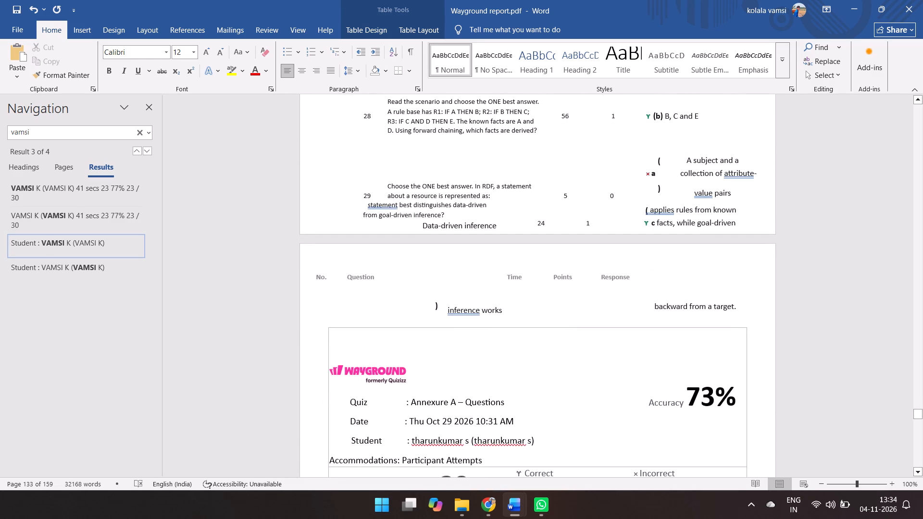
Copy the matched student's whole response listing, from question 1 through the last lines of question 30's response.
{"action": "scroll", "coordinate": [503, 323], "scroll_direction": "up", "scroll_amount": 7}
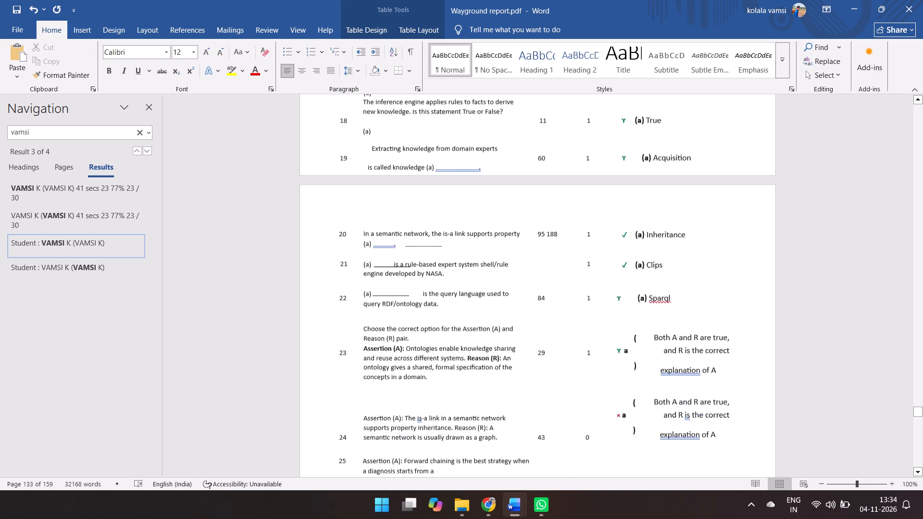
{"action": "scroll", "coordinate": [503, 323], "scroll_direction": "up", "scroll_amount": 7}
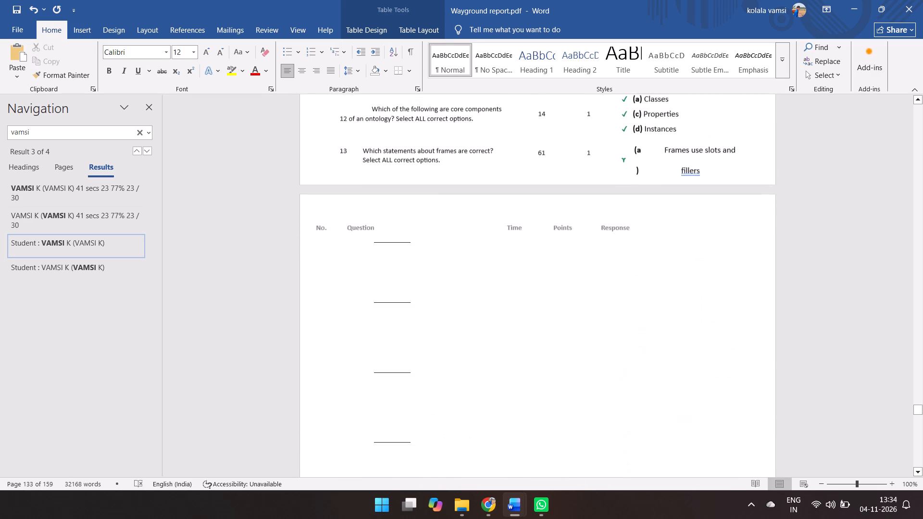
{"action": "scroll", "coordinate": [503, 323], "scroll_direction": "up", "scroll_amount": 6}
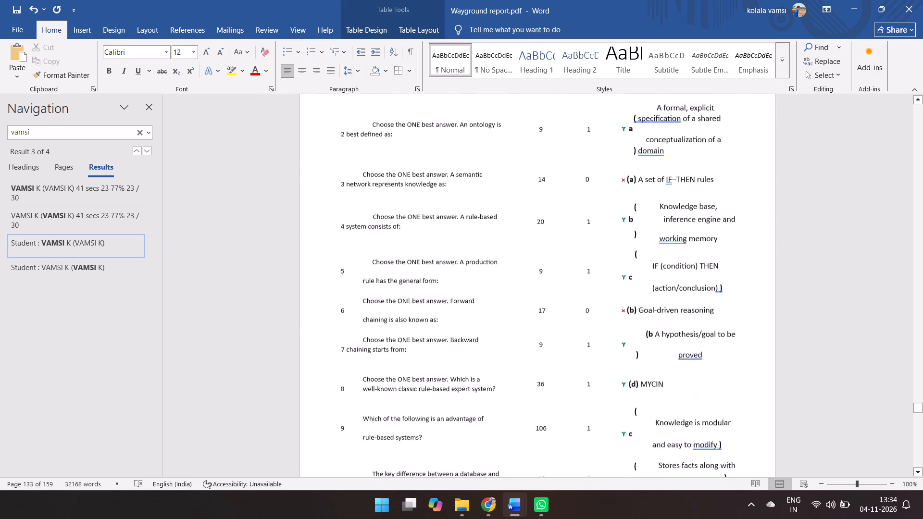
{"action": "scroll", "coordinate": [503, 323], "scroll_direction": "up", "scroll_amount": 4}
{"action": "scroll", "coordinate": [503, 323], "scroll_direction": "down", "scroll_amount": 1}
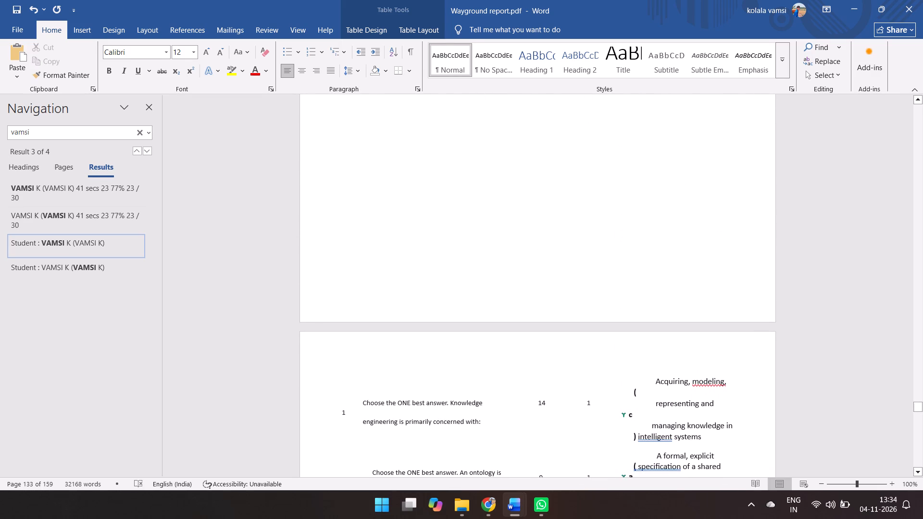
{"action": "left_click_drag", "start_coordinate": [332, 384], "coordinate": [491, 513]}
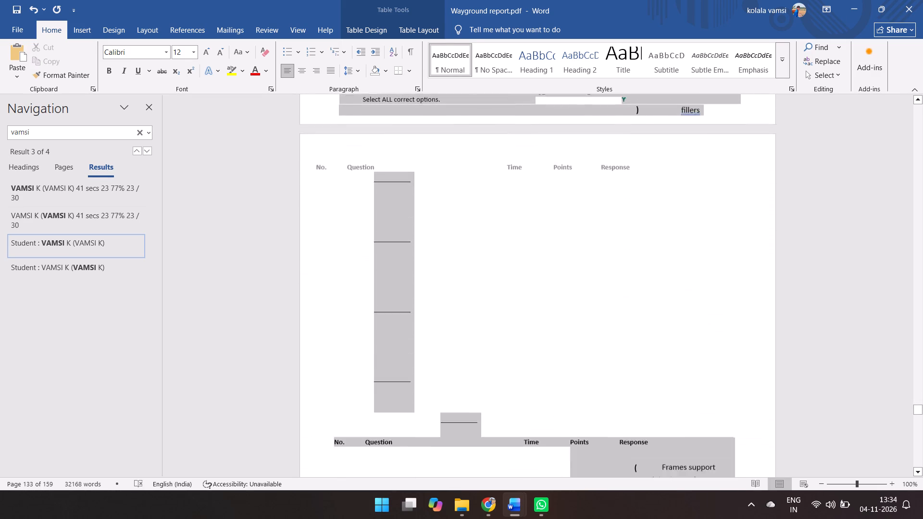
{"action": "left_click_drag", "start_coordinate": [491, 513], "coordinate": [496, 499]}
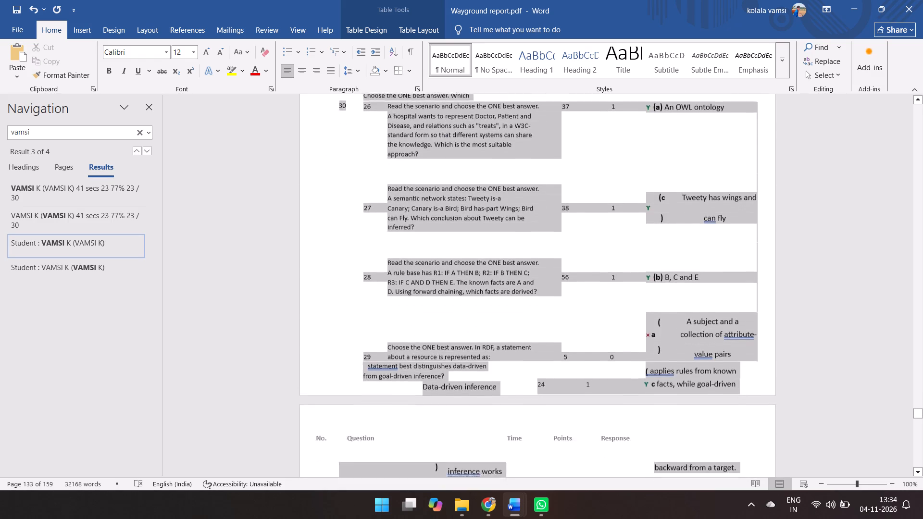
{"action": "left_click_drag", "start_coordinate": [496, 499], "coordinate": [635, 261]}
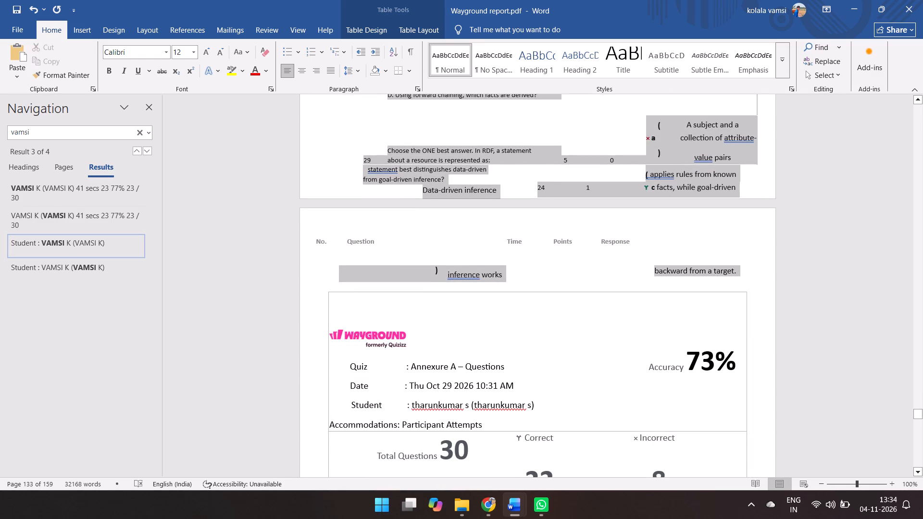
{"action": "left_click_drag", "start_coordinate": [635, 261], "coordinate": [757, 268]}
{"action": "key", "text": "ctrl+c"}
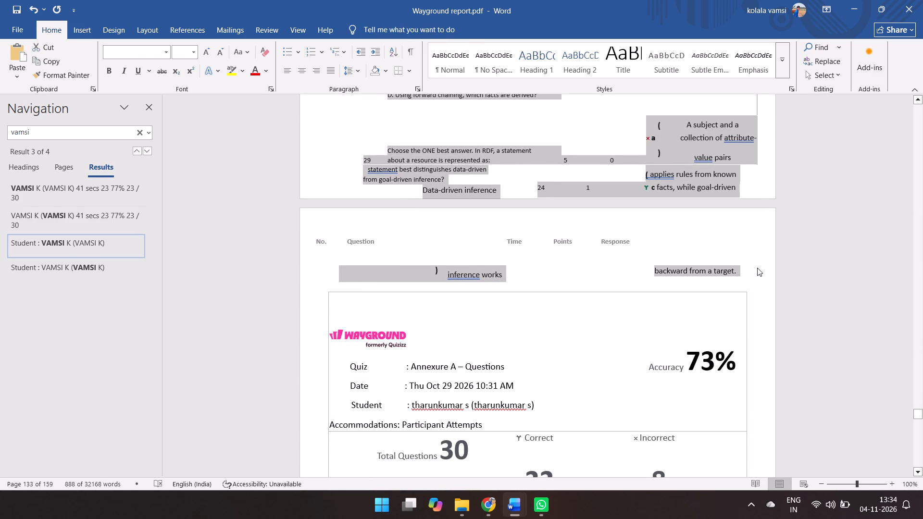
Switch to Document1, paste the copied response listing directly below the student's summary table, and check its last pages.
{"action": "left_click", "coordinate": [578, 447]}
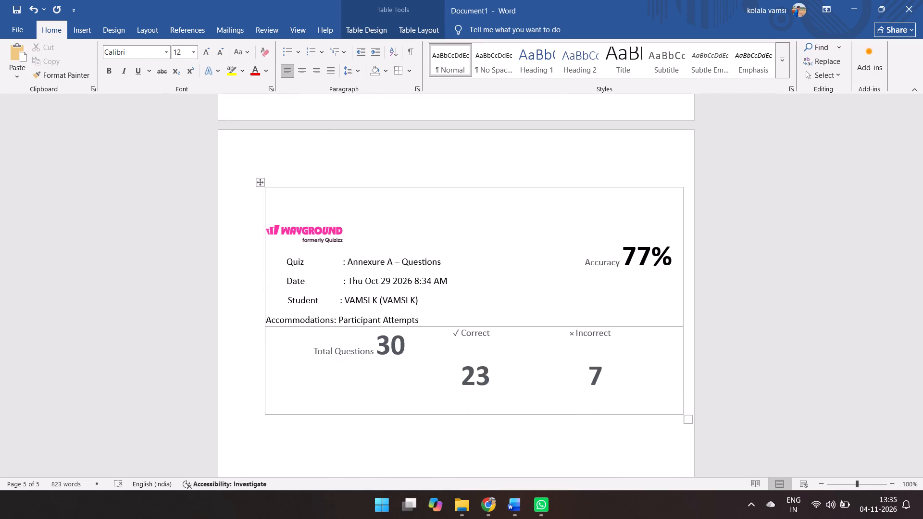
{"action": "scroll", "coordinate": [578, 447], "scroll_direction": "down", "scroll_amount": 3}
{"action": "left_click", "coordinate": [555, 319]}
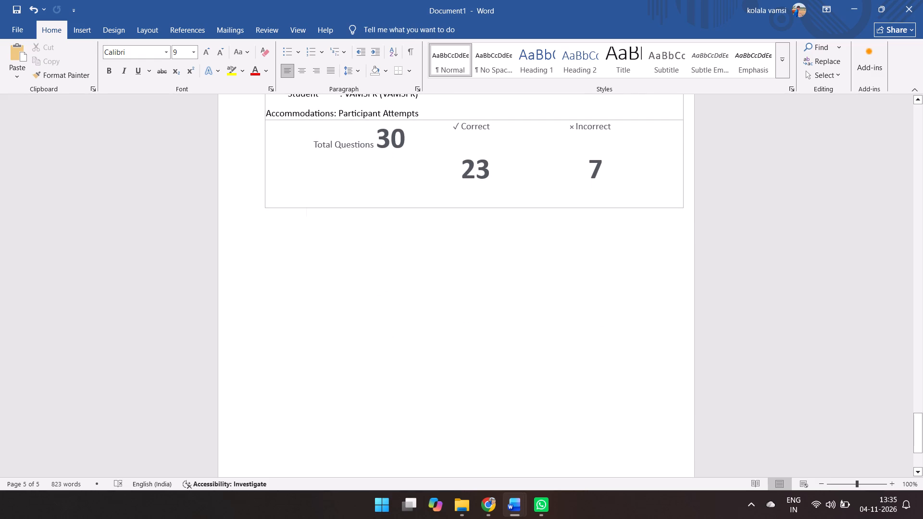
{"action": "key", "text": "ctrl+v"}
{"action": "scroll", "coordinate": [433, 329], "scroll_direction": "up", "scroll_amount": 4}
{"action": "scroll", "coordinate": [433, 329], "scroll_direction": "down", "scroll_amount": 1}
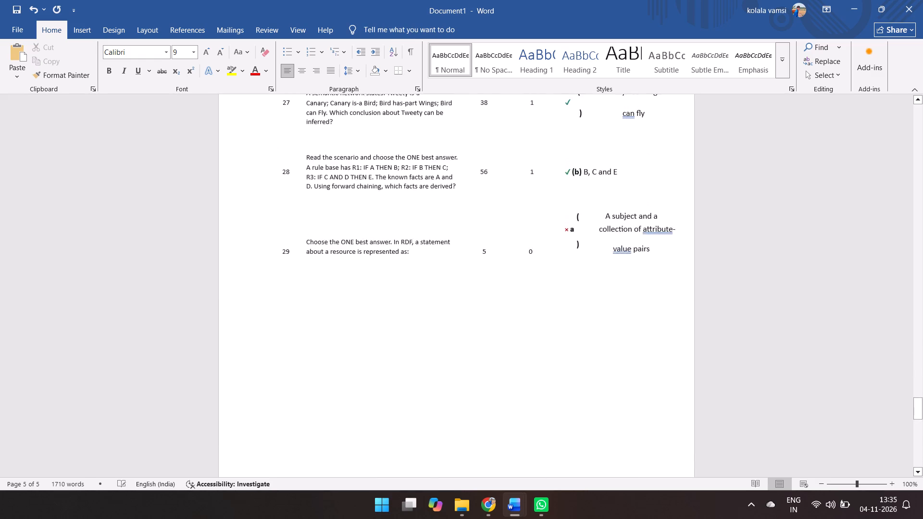
{"action": "scroll", "coordinate": [433, 329], "scroll_direction": "down", "scroll_amount": 1}
{"action": "scroll", "coordinate": [375, 373], "scroll_direction": "down", "scroll_amount": 3}
{"action": "scroll", "coordinate": [375, 373], "scroll_direction": "up", "scroll_amount": 2}
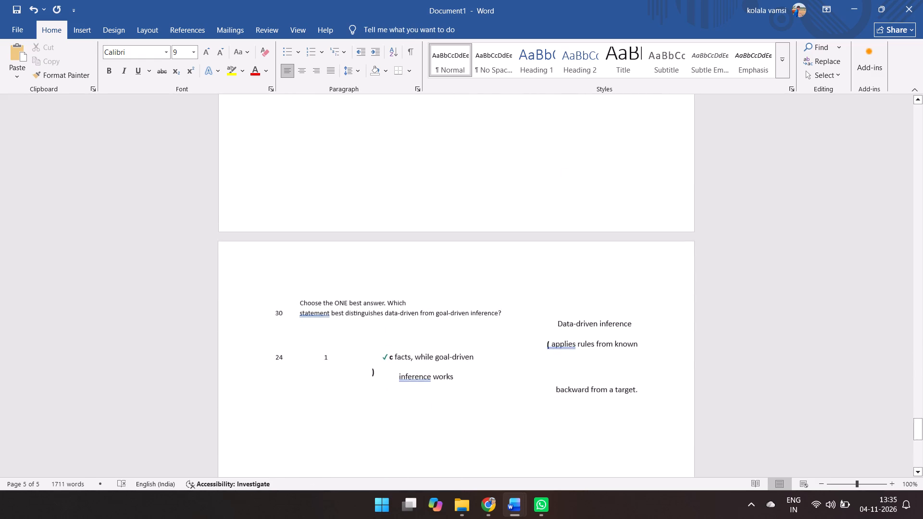
{"action": "scroll", "coordinate": [368, 218], "scroll_direction": "up", "scroll_amount": 1}
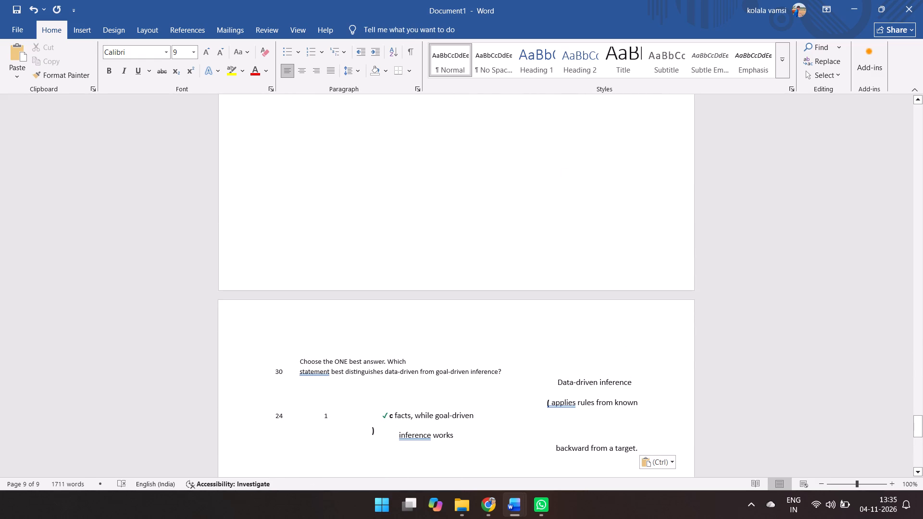
Set the time value on the line below question 30's text to 30.
{"action": "left_click_drag", "start_coordinate": [289, 416], "coordinate": [265, 415]}
{"action": "key", "text": "BackSpace"}
{"action": "type", "text": "30"}
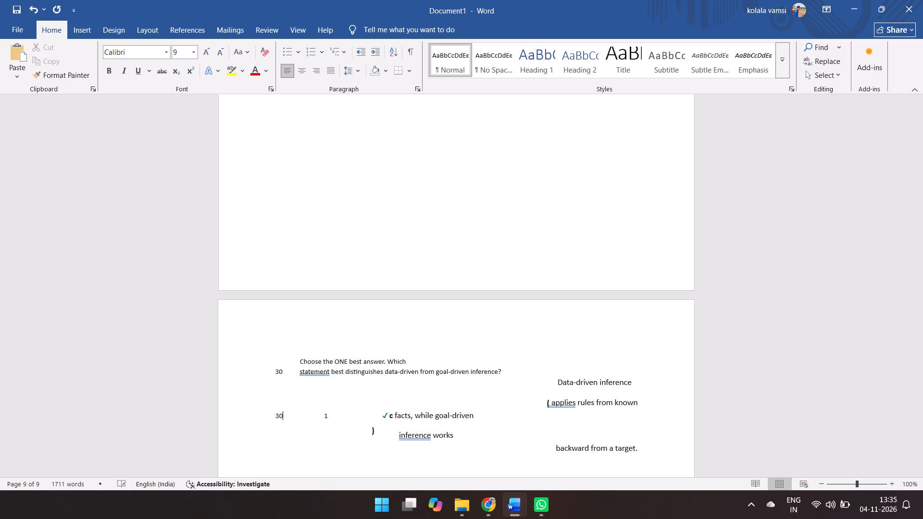
Open the page header and footer area, insert an empty line in the header, and return to the document body.
{"action": "scroll", "coordinate": [265, 415], "scroll_direction": "up", "scroll_amount": 1}
{"action": "left_click", "coordinate": [272, 394]}
{"action": "double_click", "coordinate": [281, 397]}
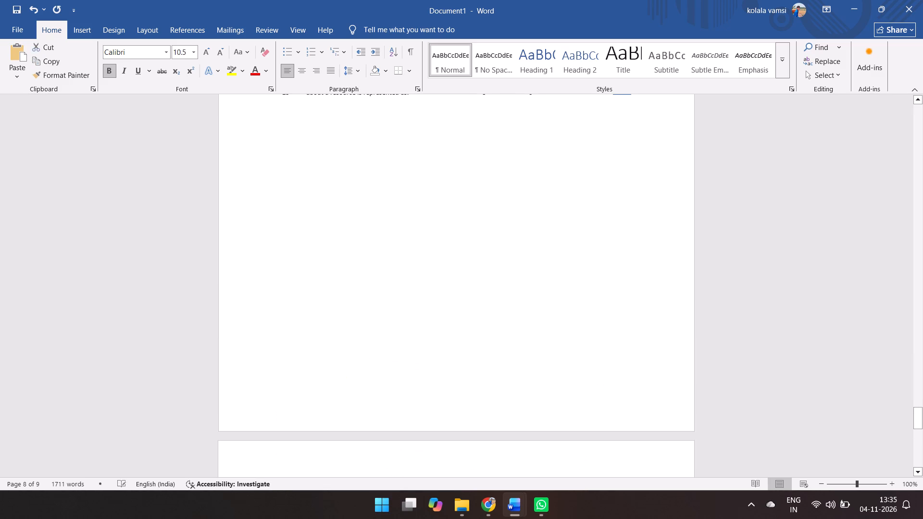
{"action": "scroll", "coordinate": [281, 397], "scroll_direction": "up", "scroll_amount": 18}
{"action": "left_click", "coordinate": [281, 397]}
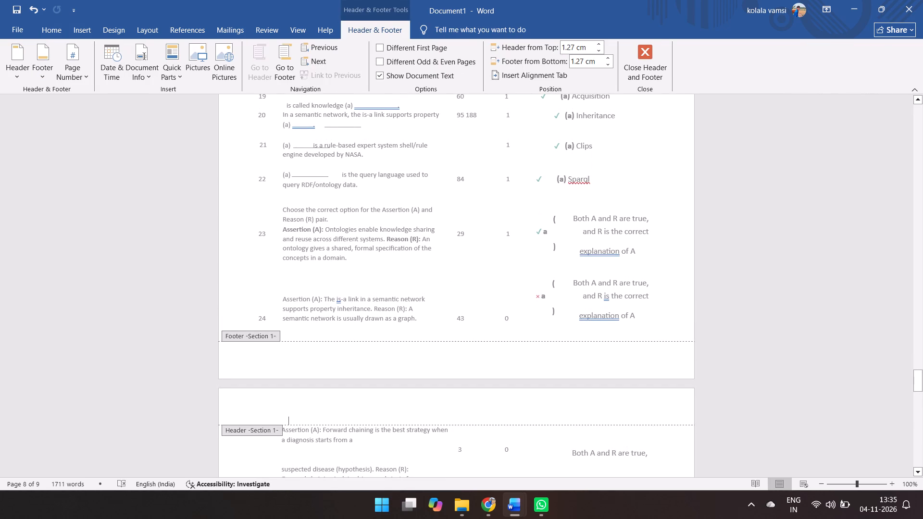
{"action": "triple_click", "coordinate": [281, 397]}
{"action": "triple_click", "coordinate": [726, 369]}
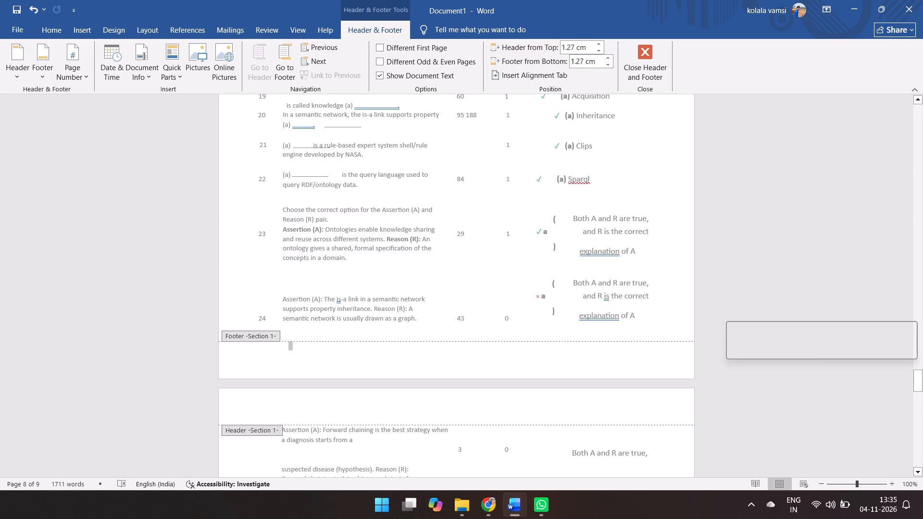
{"action": "double_click", "coordinate": [712, 345]}
{"action": "left_click", "coordinate": [683, 300]}
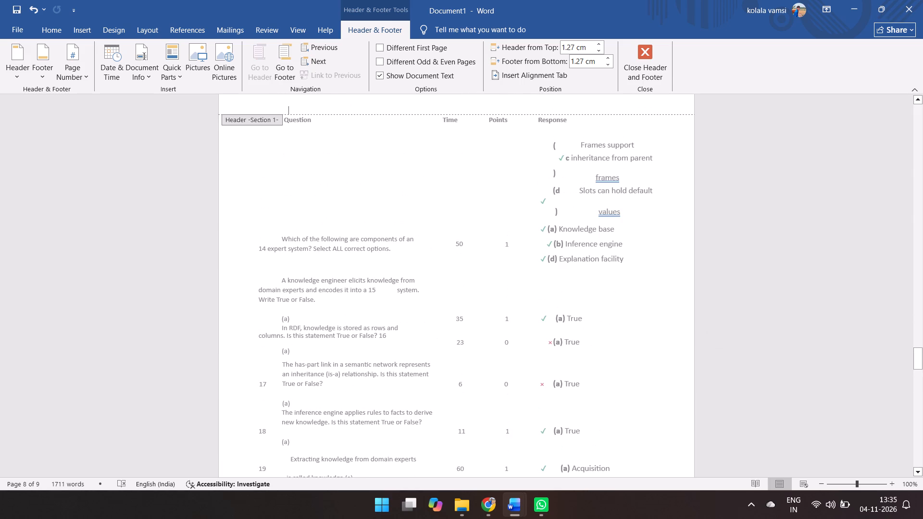
{"action": "double_click", "coordinate": [632, 336]}
{"action": "key", "text": "Return"}
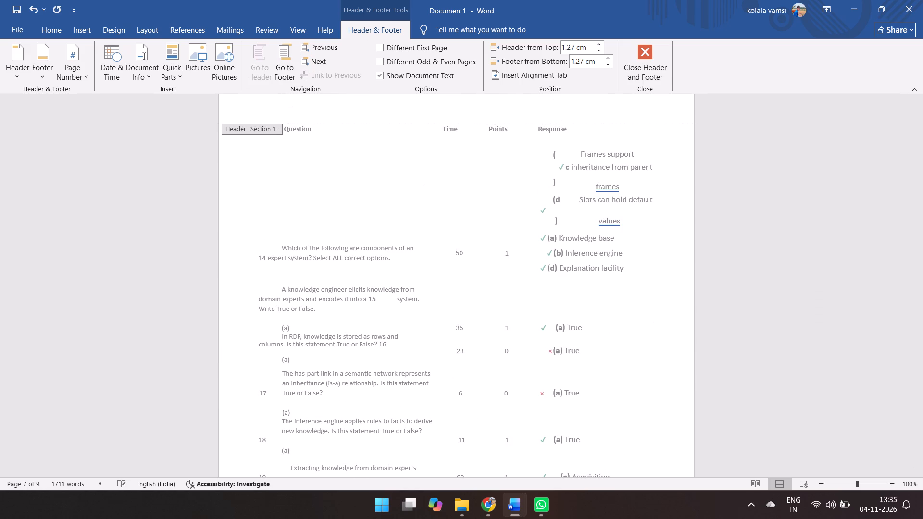
{"action": "scroll", "coordinate": [632, 336], "scroll_direction": "up", "scroll_amount": 2}
{"action": "double_click", "coordinate": [400, 302]}
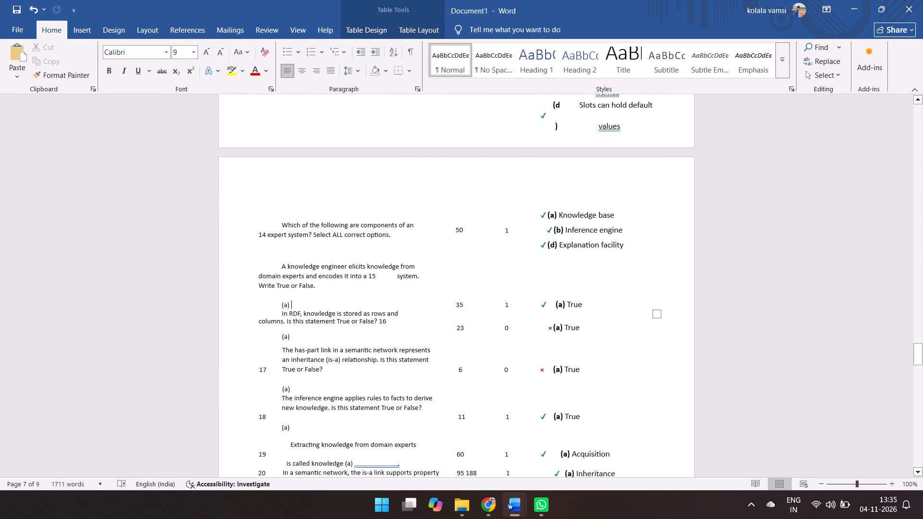
Delete the repeated No., Question and Time column headings below question 13, above the rest of its response.
{"action": "scroll", "coordinate": [410, 363], "scroll_direction": "up", "scroll_amount": 6}
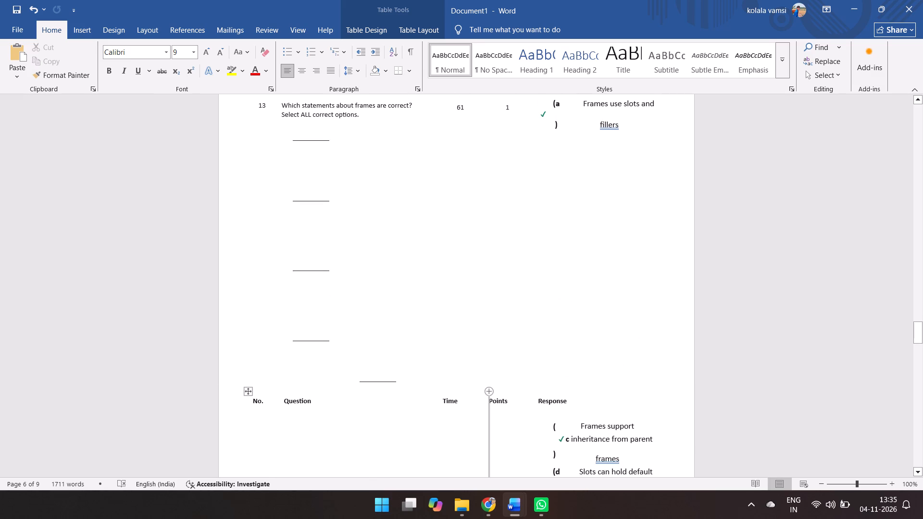
{"action": "left_click_drag", "start_coordinate": [570, 399], "coordinate": [226, 345]}
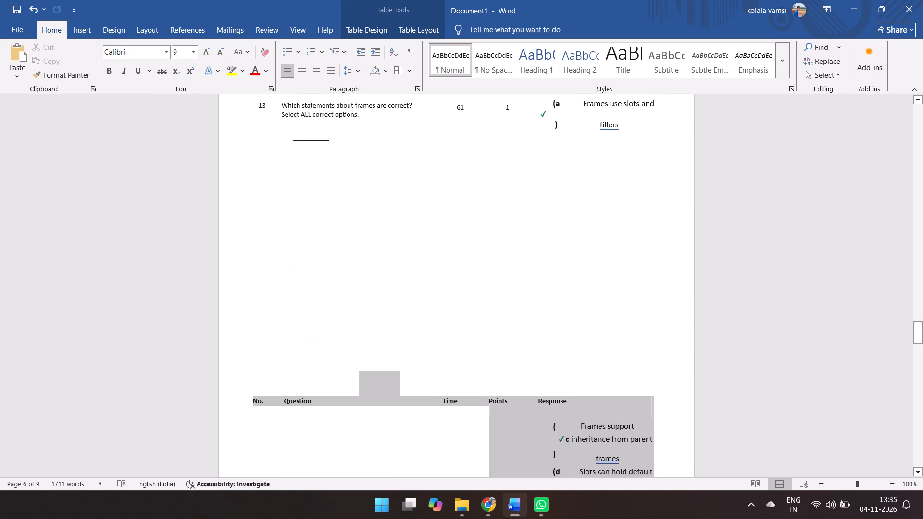
{"action": "left_click_drag", "start_coordinate": [226, 345], "coordinate": [242, 346]}
{"action": "left_click", "coordinate": [242, 346]}
{"action": "left_click_drag", "start_coordinate": [571, 402], "coordinate": [477, 408]}
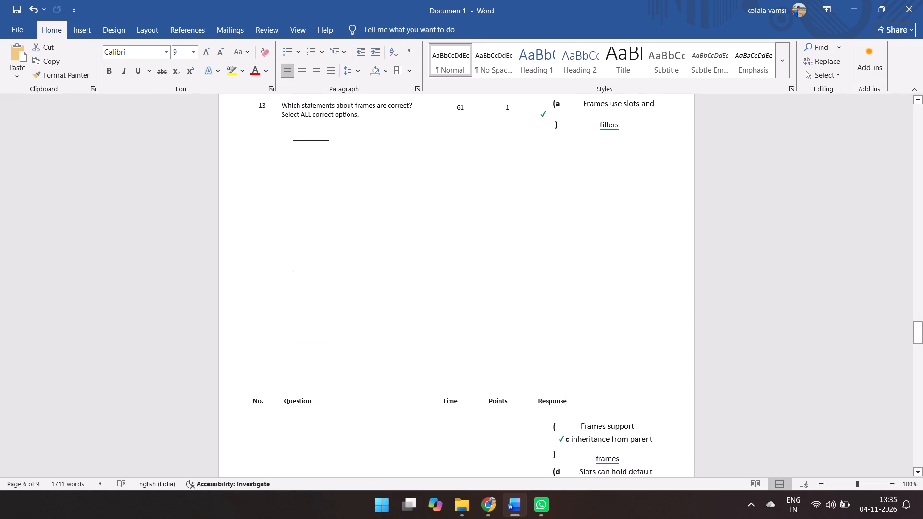
{"action": "left_click_drag", "start_coordinate": [477, 408], "coordinate": [332, 389]}
{"action": "left_click", "coordinate": [332, 389]}
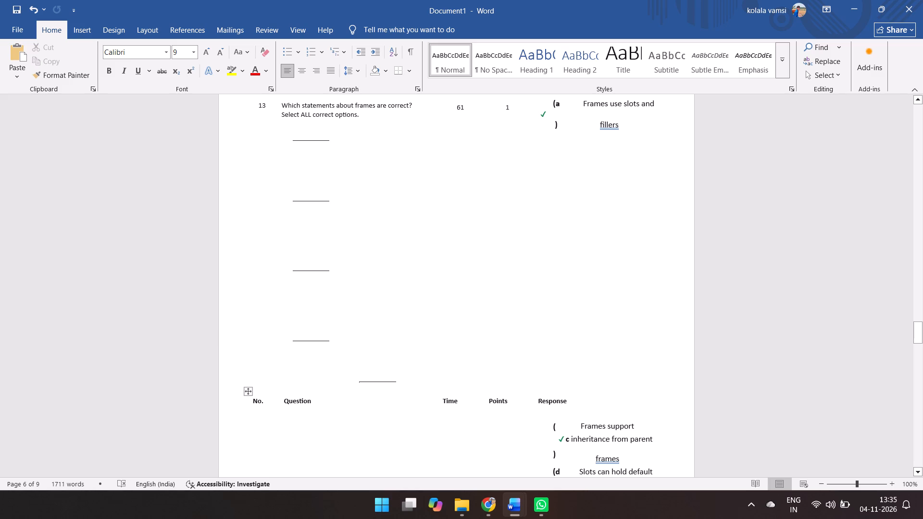
{"action": "triple_click", "coordinate": [252, 401]}
{"action": "left_click_drag", "start_coordinate": [254, 402], "coordinate": [360, 401]}
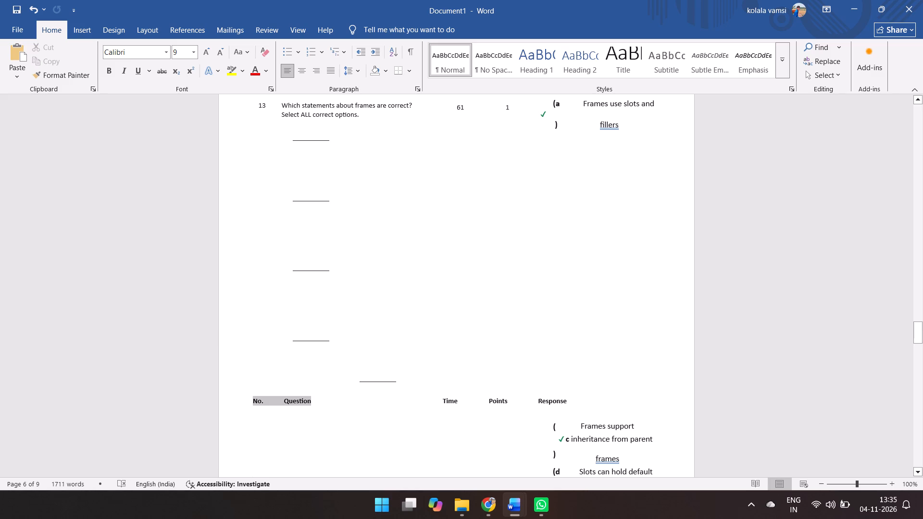
{"action": "left_click_drag", "start_coordinate": [360, 401], "coordinate": [475, 398]}
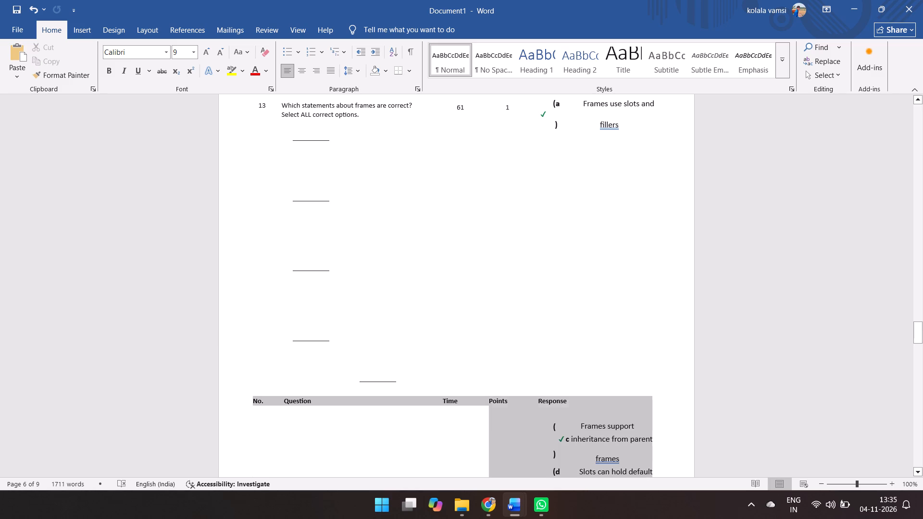
{"action": "left_click_drag", "start_coordinate": [475, 398], "coordinate": [459, 400]}
{"action": "key", "text": "Delete"}
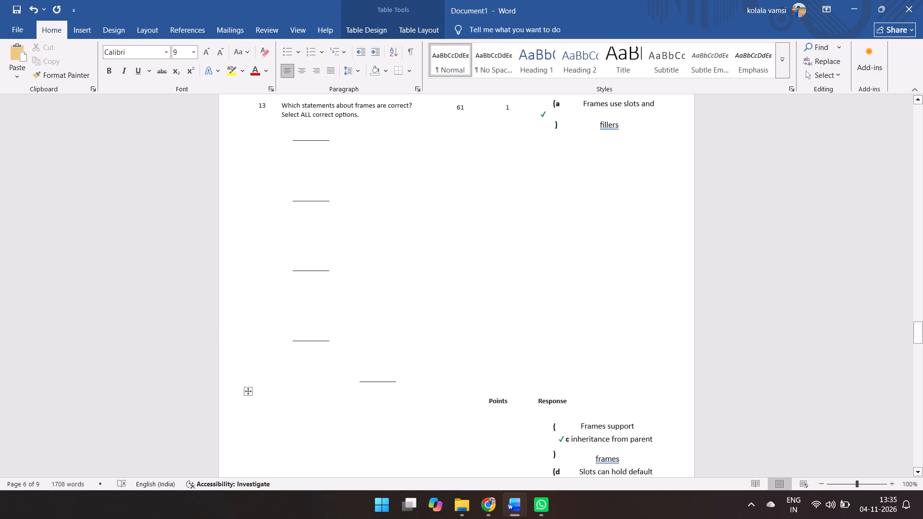
Delete the repeated Response heading beside Points and the stray opening bracket before "Frames support".
{"action": "left_click_drag", "start_coordinate": [518, 403], "coordinate": [504, 399]}
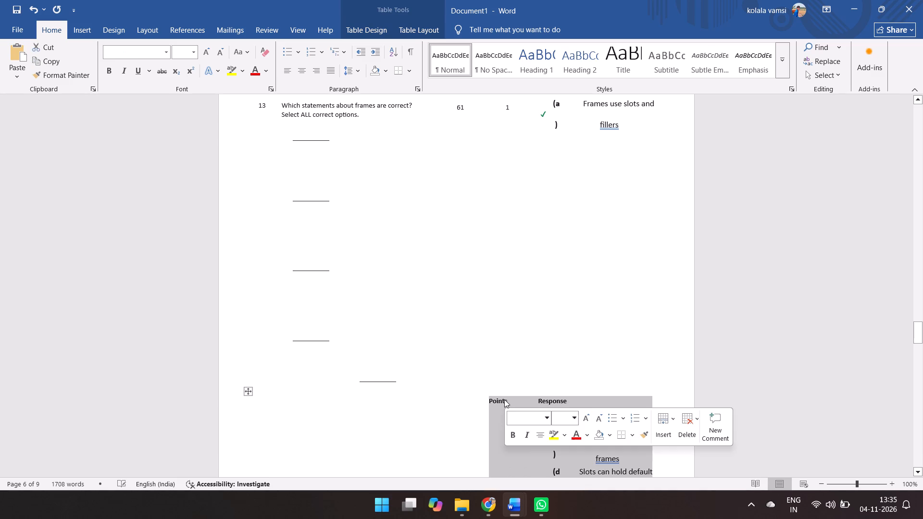
{"action": "left_click", "coordinate": [507, 399]}
{"action": "left_click_drag", "start_coordinate": [508, 399], "coordinate": [496, 400]}
{"action": "left_click", "coordinate": [507, 399]}
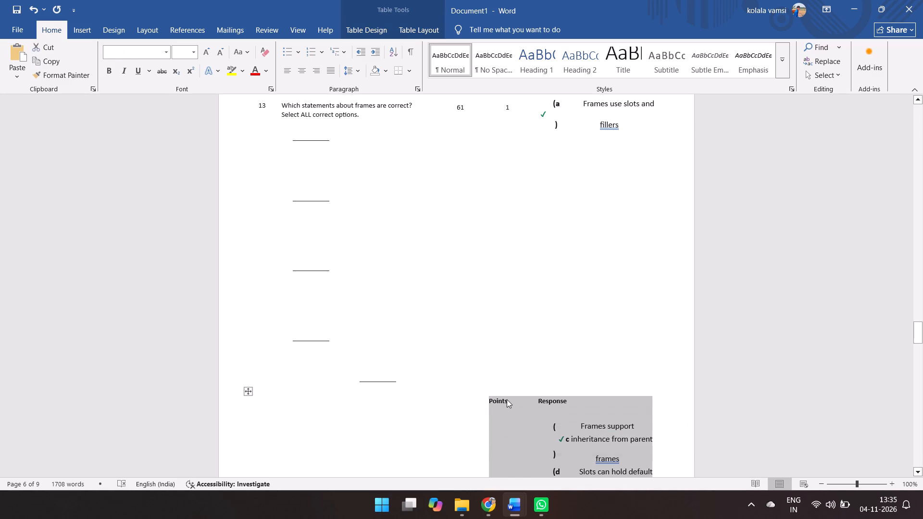
{"action": "key", "text": "Delete"}
{"action": "key", "text": "Delete"}
{"action": "key", "text": "Delete"}
{"action": "key", "text": "Delete"}
{"action": "key", "text": "Delete"}
{"action": "key", "text": "Delete"}
{"action": "key", "text": "Delete"}
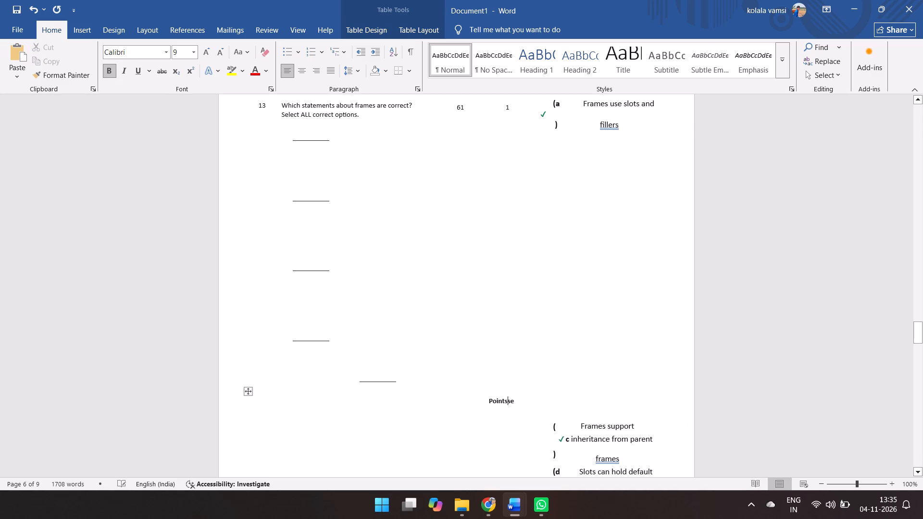
{"action": "key", "text": "Delete"}
{"action": "key", "text": "Delete"}
{"action": "key", "text": "Delete"}
{"action": "key", "text": "Delete"}
{"action": "key", "text": "Delete"}
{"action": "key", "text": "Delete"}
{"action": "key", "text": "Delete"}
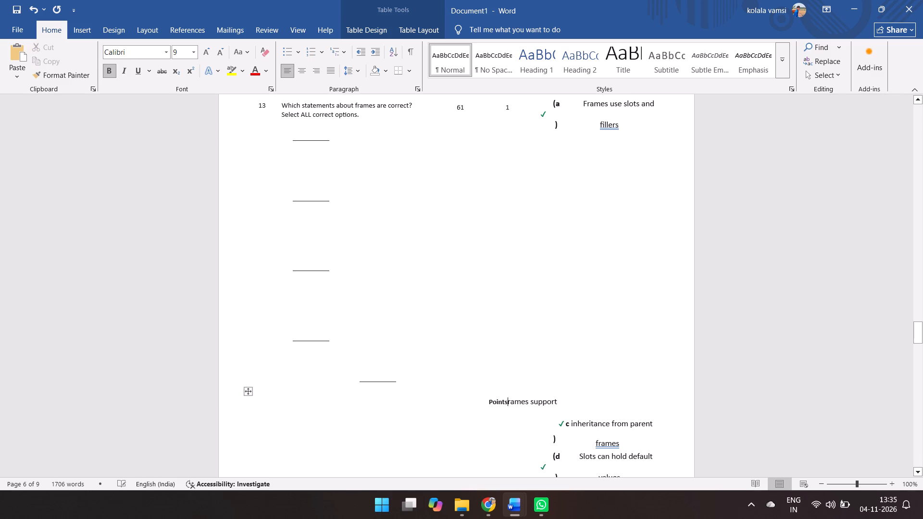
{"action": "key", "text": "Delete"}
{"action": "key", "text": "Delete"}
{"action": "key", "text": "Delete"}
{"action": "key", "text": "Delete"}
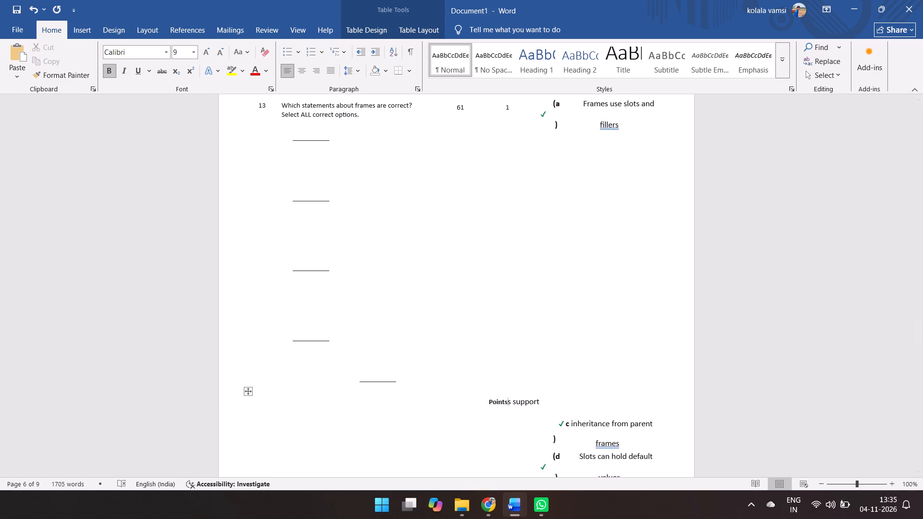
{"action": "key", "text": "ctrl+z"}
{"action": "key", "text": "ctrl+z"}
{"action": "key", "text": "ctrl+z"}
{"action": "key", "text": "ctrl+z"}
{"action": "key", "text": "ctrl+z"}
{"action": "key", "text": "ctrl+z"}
Delete the remaining Points heading in front of "Frames support".
{"action": "left_click_drag", "start_coordinate": [506, 403], "coordinate": [490, 405]}
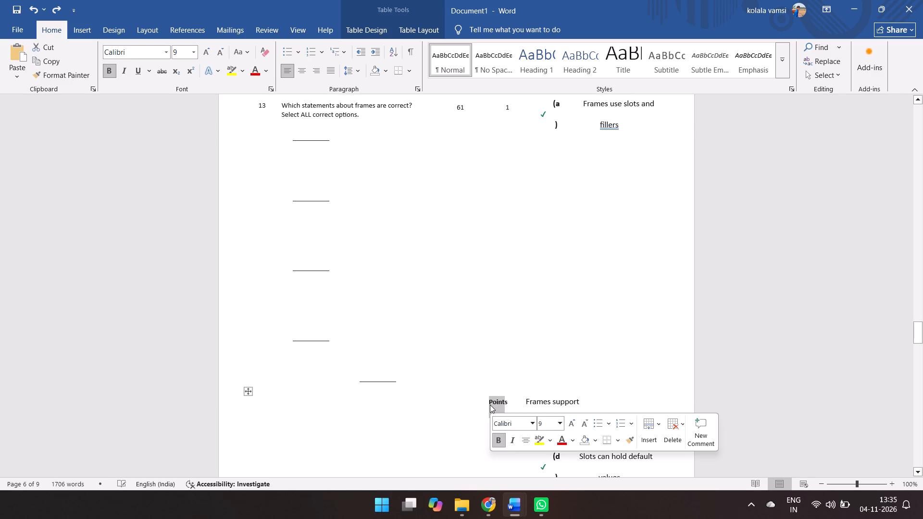
{"action": "key", "text": "Delete"}
{"action": "key", "text": "Right"}
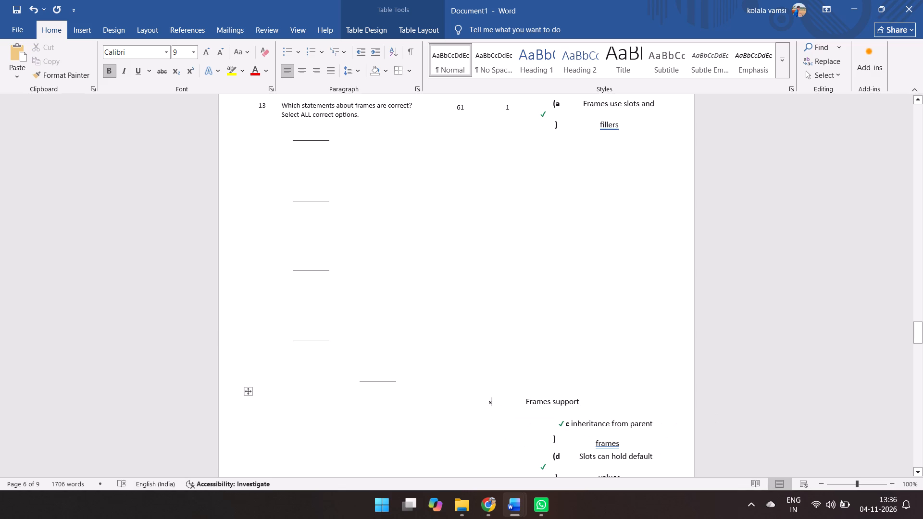
{"action": "key", "text": "BackSpace"}
{"action": "left_click", "coordinate": [434, 411]}
{"action": "left_click", "coordinate": [443, 411]}
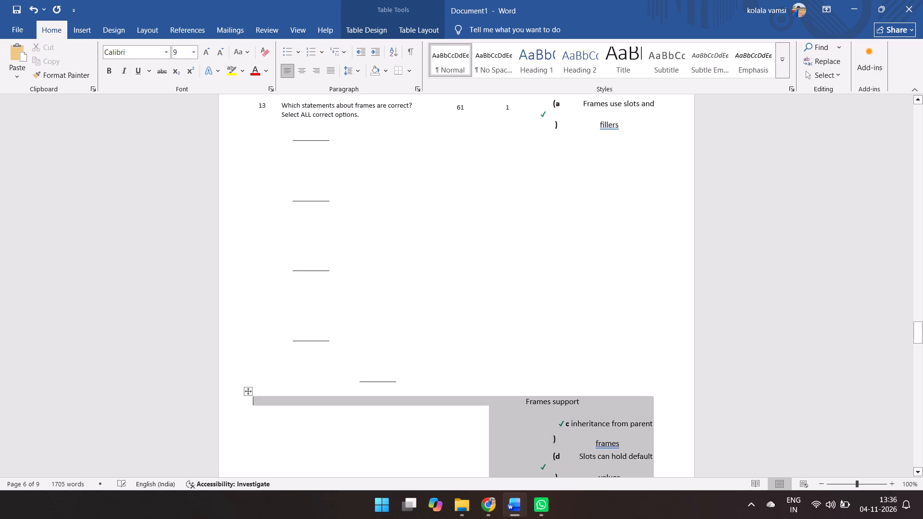
Delete all the stray underscore lines between question 13's text and the rest of its response.
{"action": "left_click", "coordinate": [398, 383]}
{"action": "left_click", "coordinate": [398, 383]}
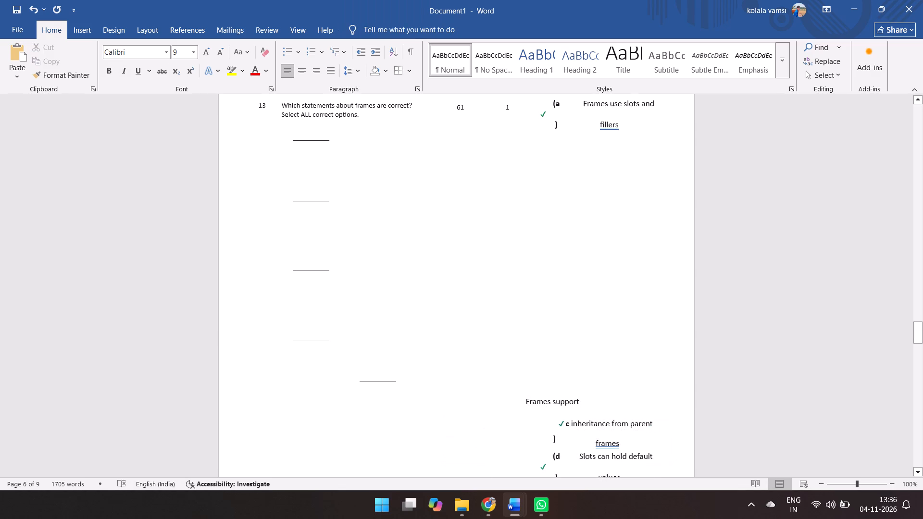
{"action": "left_click", "coordinate": [398, 383]}
{"action": "left_click_drag", "start_coordinate": [398, 383], "coordinate": [312, 225]}
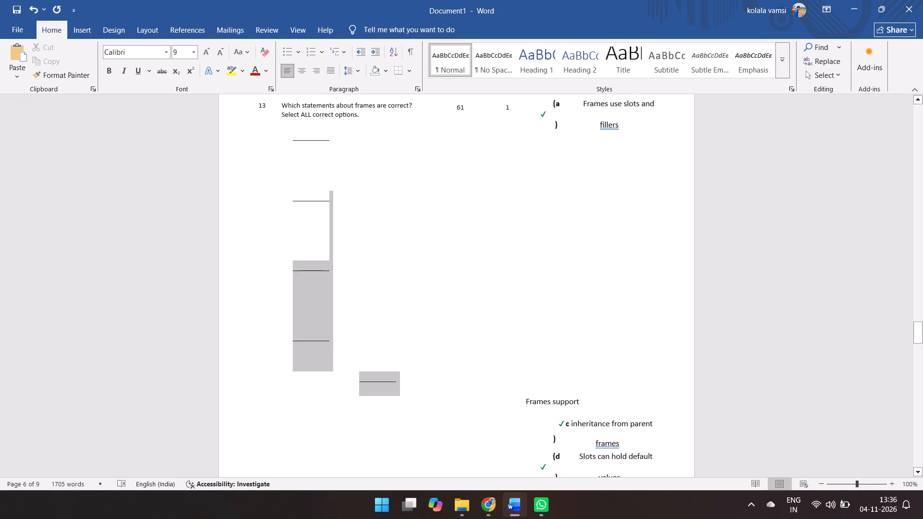
{"action": "left_click_drag", "start_coordinate": [312, 225], "coordinate": [294, 145]}
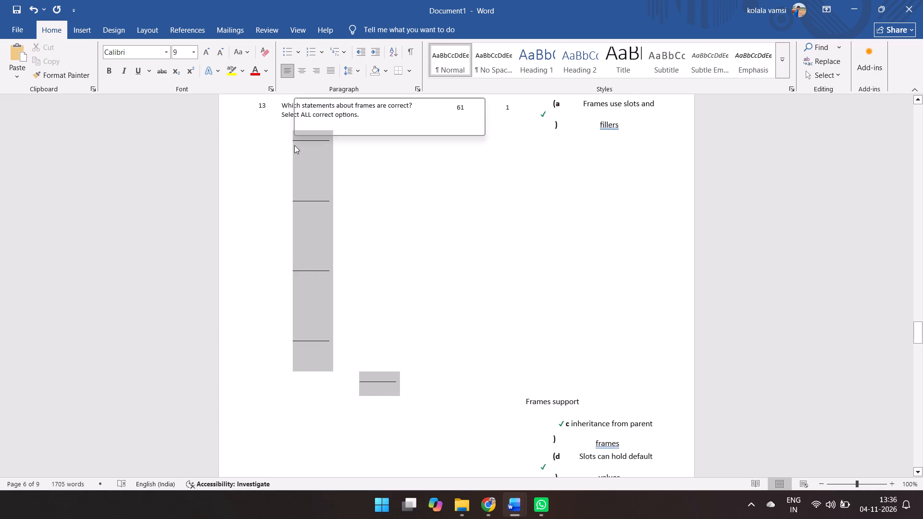
{"action": "key", "text": "Delete"}
Review the document's layout across the student's responses, the student's summary table and the overall question list.
{"action": "scroll", "coordinate": [332, 224], "scroll_direction": "up", "scroll_amount": 1}
{"action": "scroll", "coordinate": [350, 266], "scroll_direction": "up", "scroll_amount": 1}
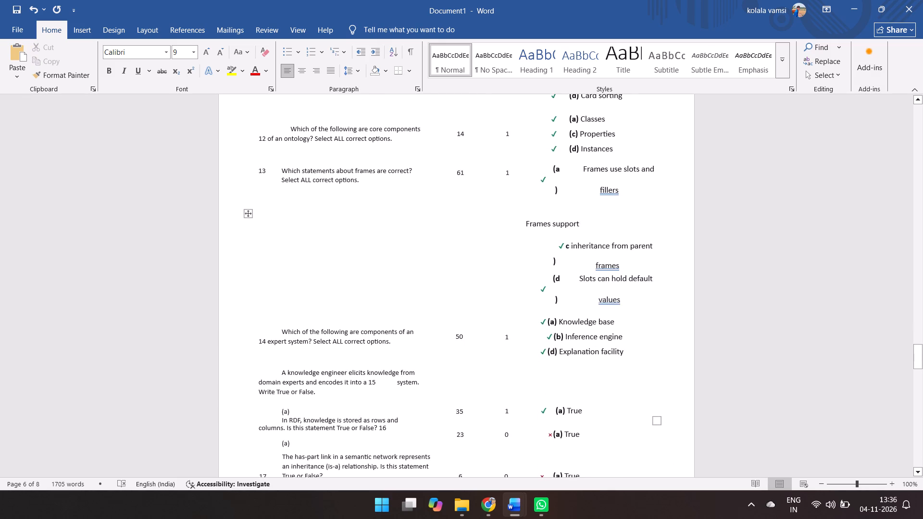
{"action": "scroll", "coordinate": [350, 266], "scroll_direction": "up", "scroll_amount": 7}
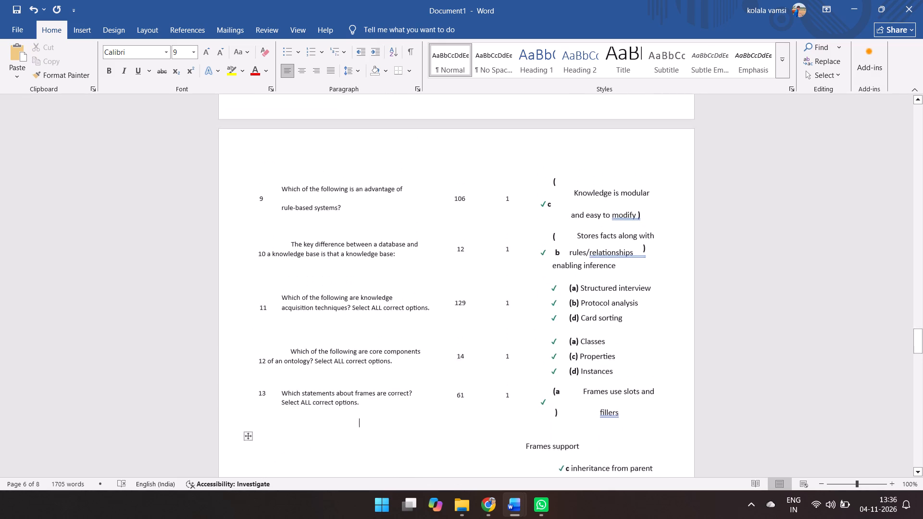
{"action": "scroll", "coordinate": [350, 266], "scroll_direction": "up", "scroll_amount": 8}
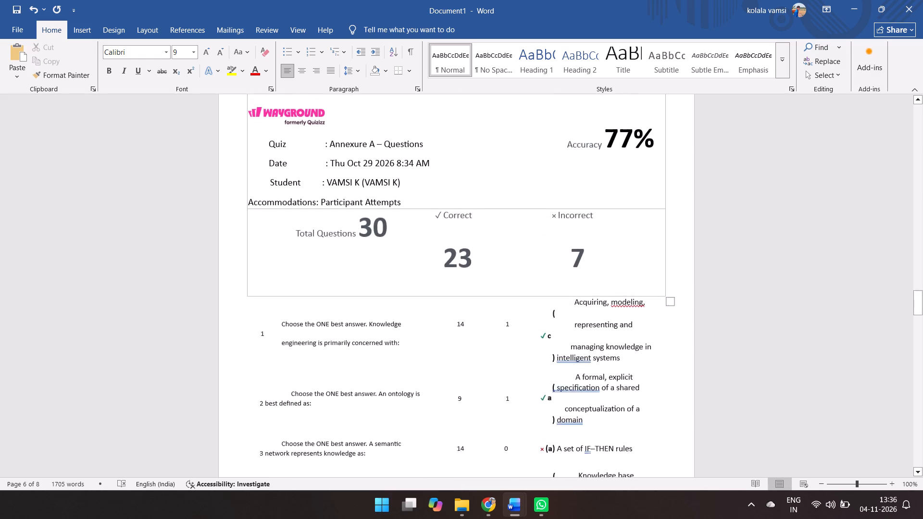
{"action": "scroll", "coordinate": [350, 266], "scroll_direction": "up", "scroll_amount": 8}
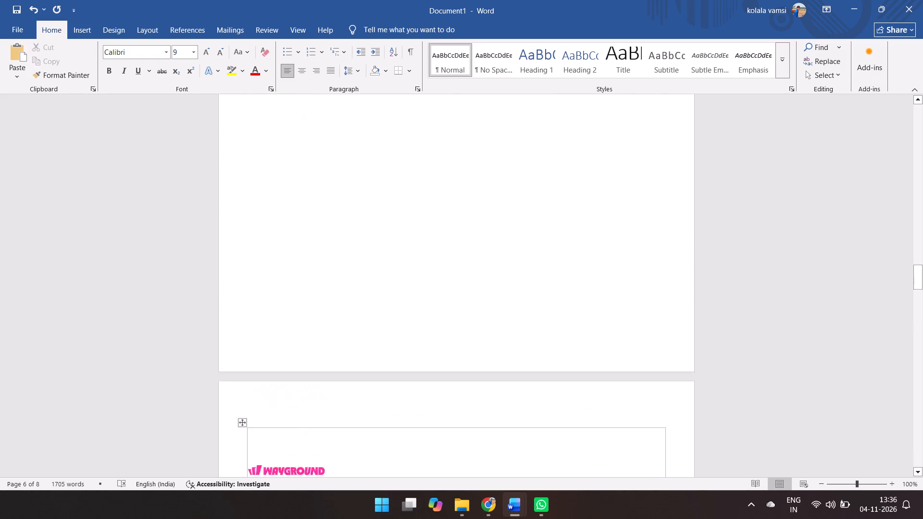
{"action": "scroll", "coordinate": [350, 266], "scroll_direction": "up", "scroll_amount": 9}
{"action": "scroll", "coordinate": [350, 266], "scroll_direction": "down", "scroll_amount": 8}
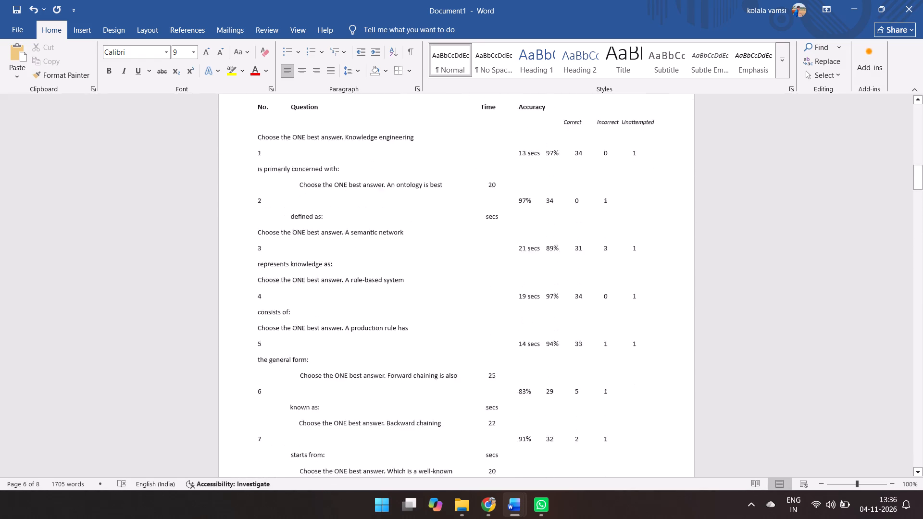
{"action": "scroll", "coordinate": [350, 266], "scroll_direction": "down", "scroll_amount": 18}
{"action": "scroll", "coordinate": [350, 266], "scroll_direction": "up", "scroll_amount": 12}
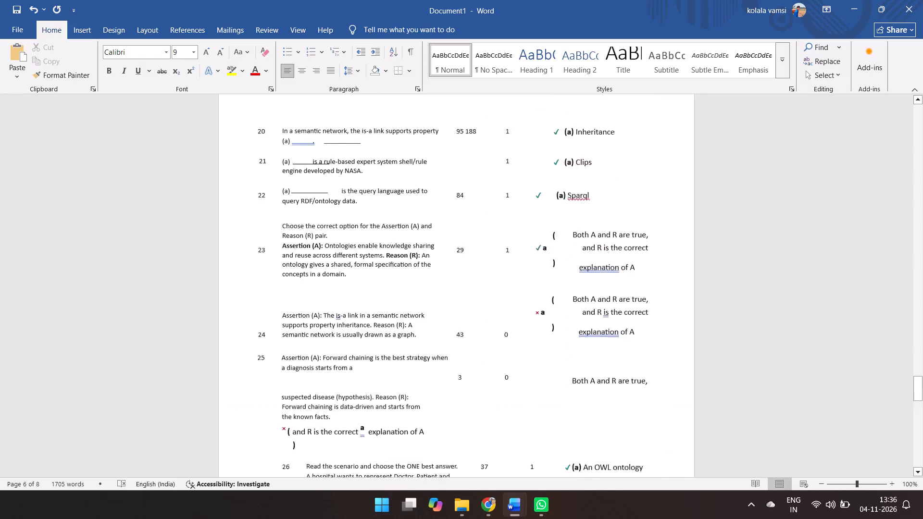
{"action": "scroll", "coordinate": [350, 266], "scroll_direction": "up", "scroll_amount": 10}
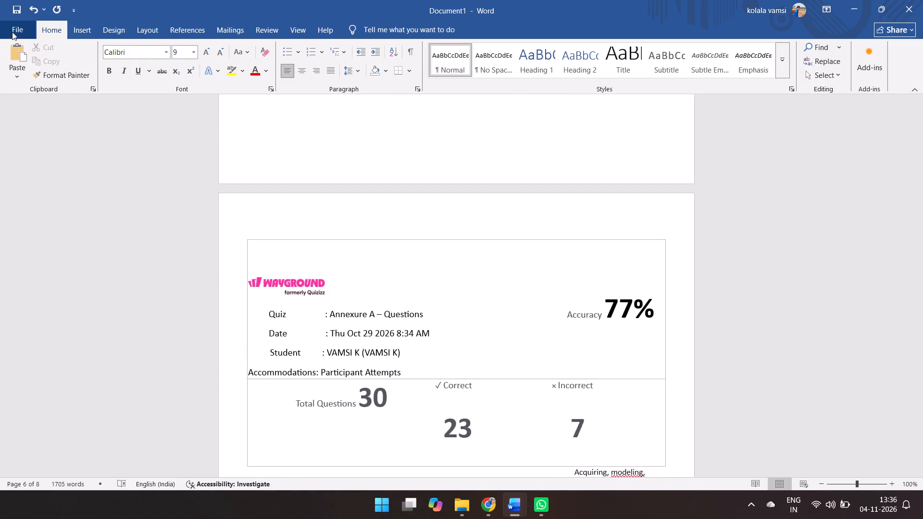
Save the document as a Word document named MCQ in the Documents folder.
{"action": "left_click", "coordinate": [12, 32]}
{"action": "left_click", "coordinate": [54, 198]}
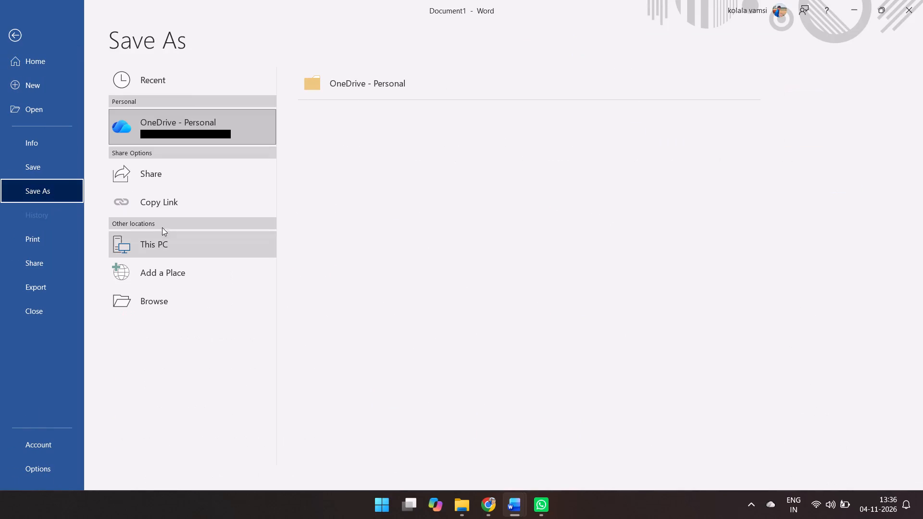
{"action": "left_click", "coordinate": [189, 247]}
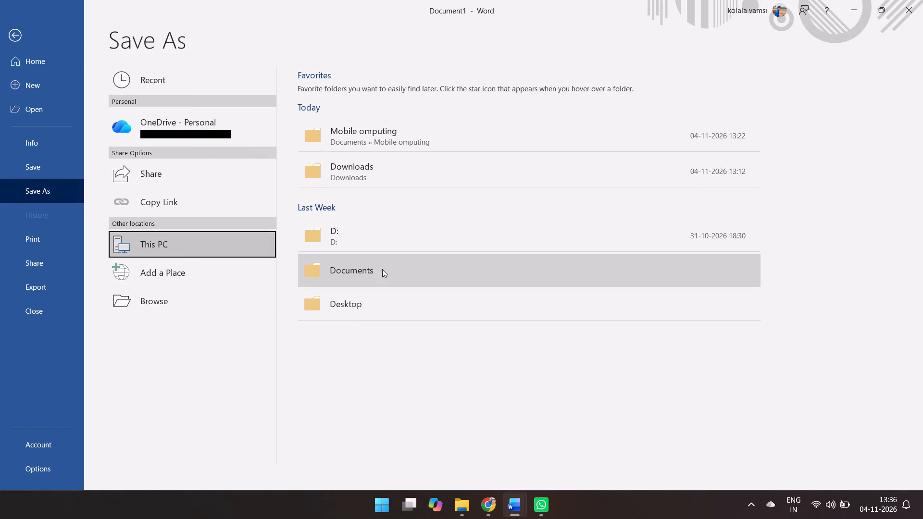
{"action": "left_click", "coordinate": [382, 269]}
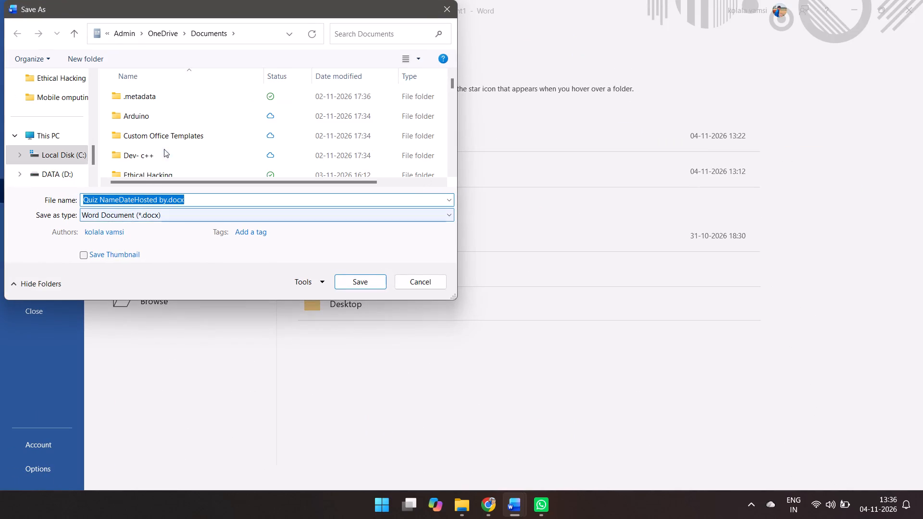
{"action": "scroll", "coordinate": [190, 83], "scroll_direction": "down", "scroll_amount": 1}
{"action": "scroll", "coordinate": [178, 149], "scroll_direction": "down", "scroll_amount": 1}
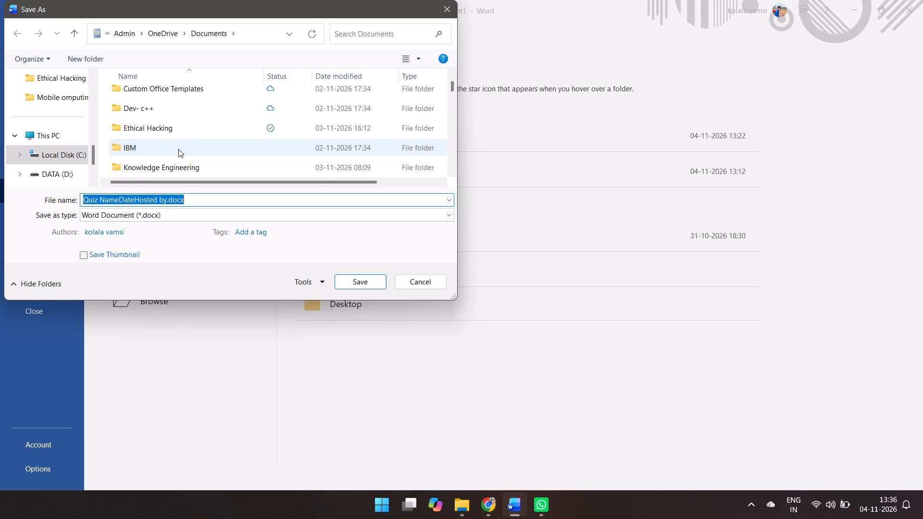
{"action": "left_click", "coordinate": [181, 160]}
{"action": "left_click_drag", "start_coordinate": [196, 203], "coordinate": [193, 203]}
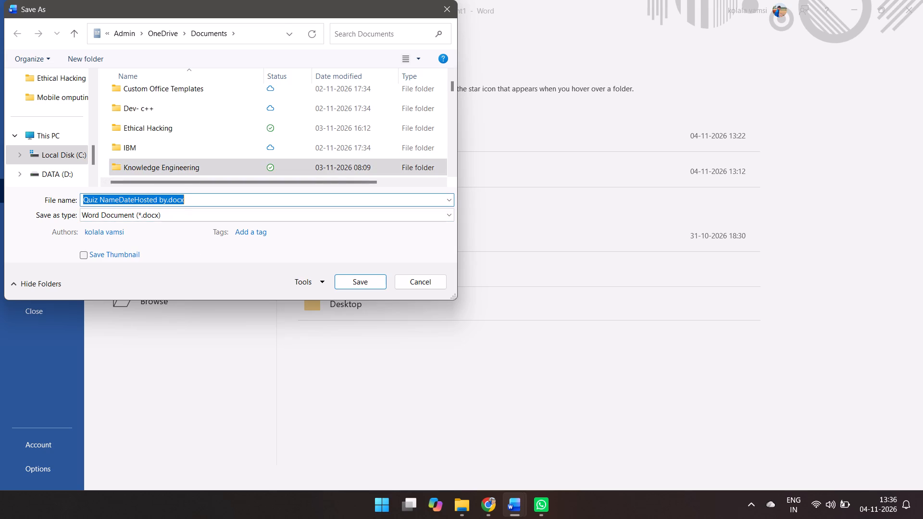
{"action": "left_click_drag", "start_coordinate": [193, 203], "coordinate": [123, 204]}
{"action": "key", "text": "BackSpace"}
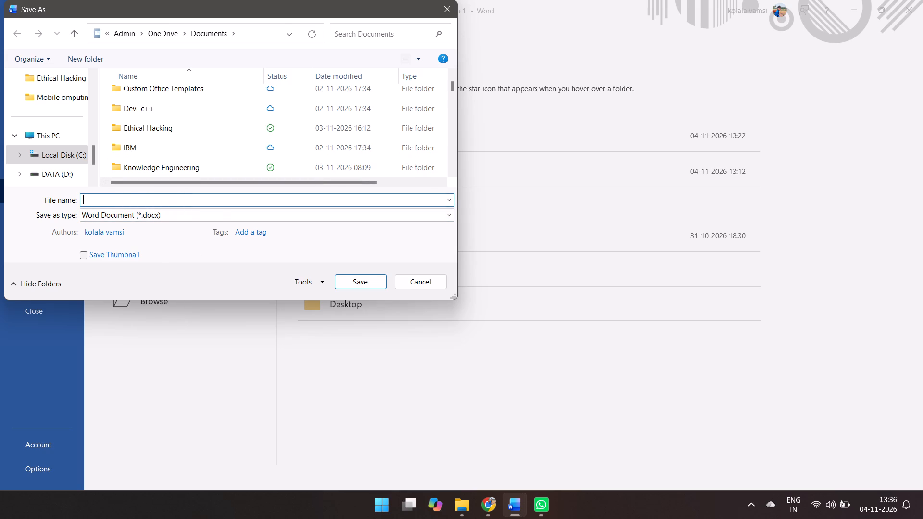
{"action": "type", "text": "MCQ"}
{"action": "key", "text": "Return"}
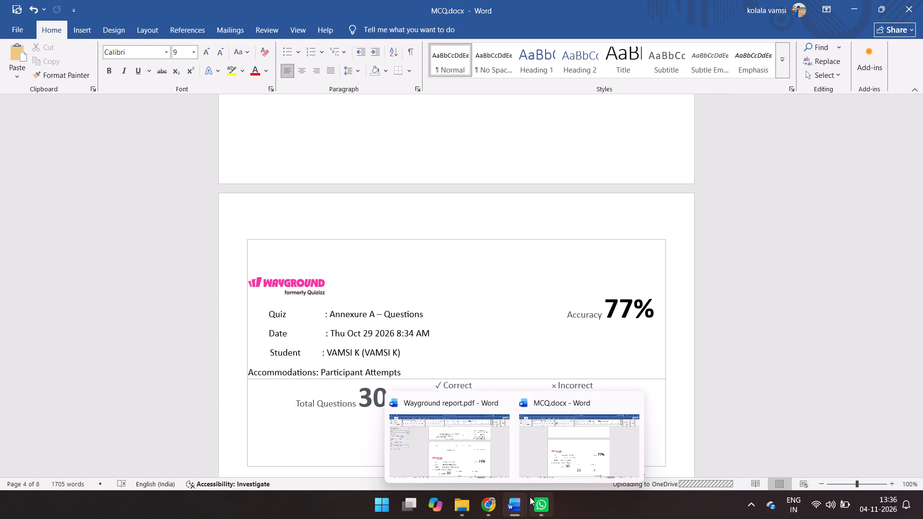
{"action": "left_click", "coordinate": [495, 502]}
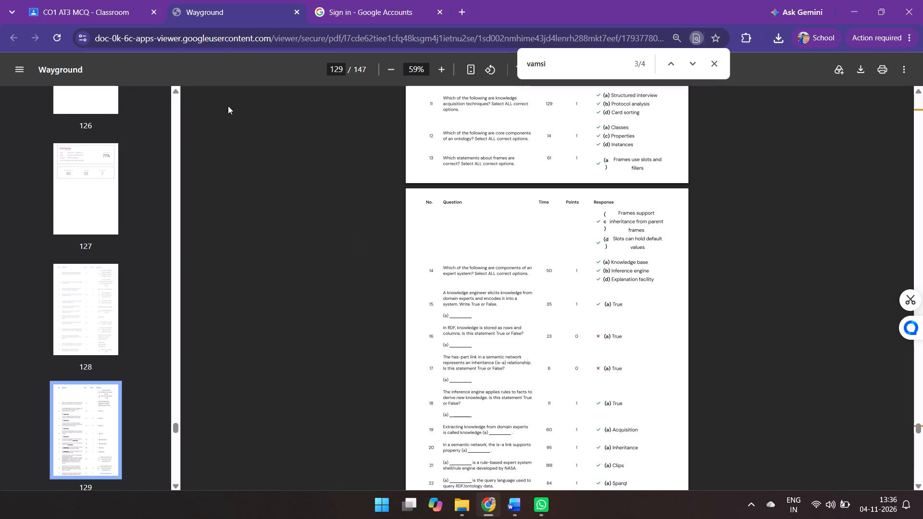
{"action": "left_click", "coordinate": [79, 2]}
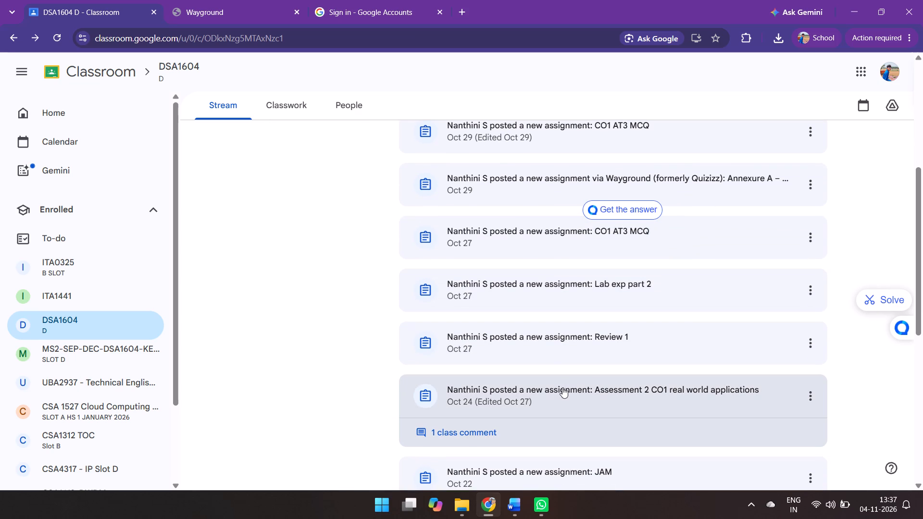
{"action": "left_click", "coordinate": [562, 387]}
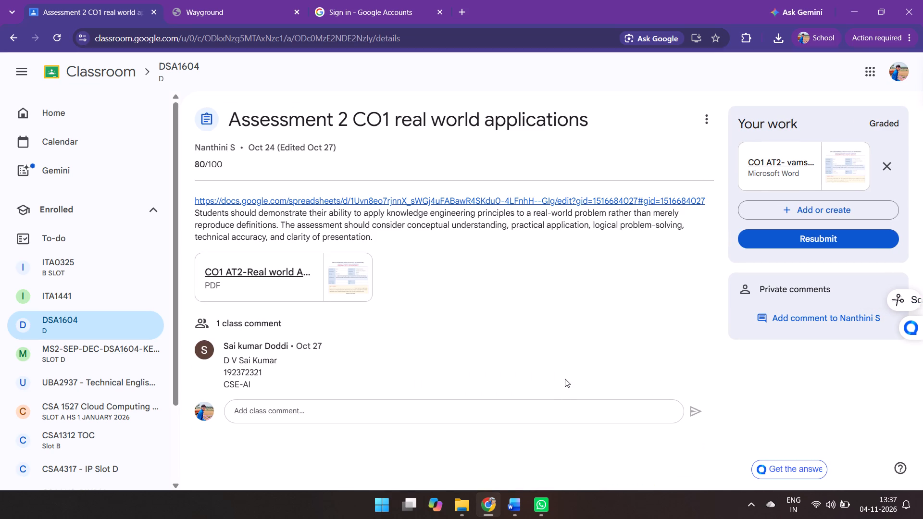
Open the submitted CO1 AT2 Word document and examine its cover page, rubrics, answers and code pages.
{"action": "left_click", "coordinate": [773, 170]}
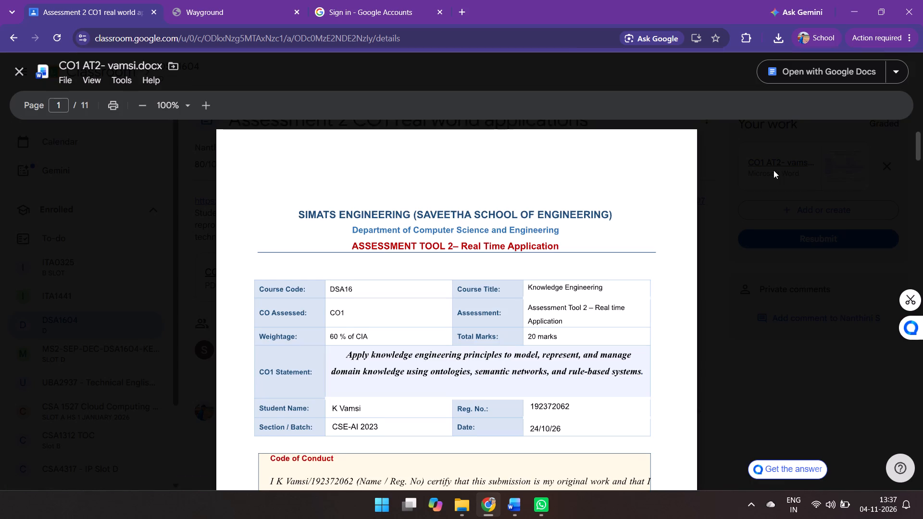
{"action": "scroll", "coordinate": [773, 170], "scroll_direction": "down", "scroll_amount": 3}
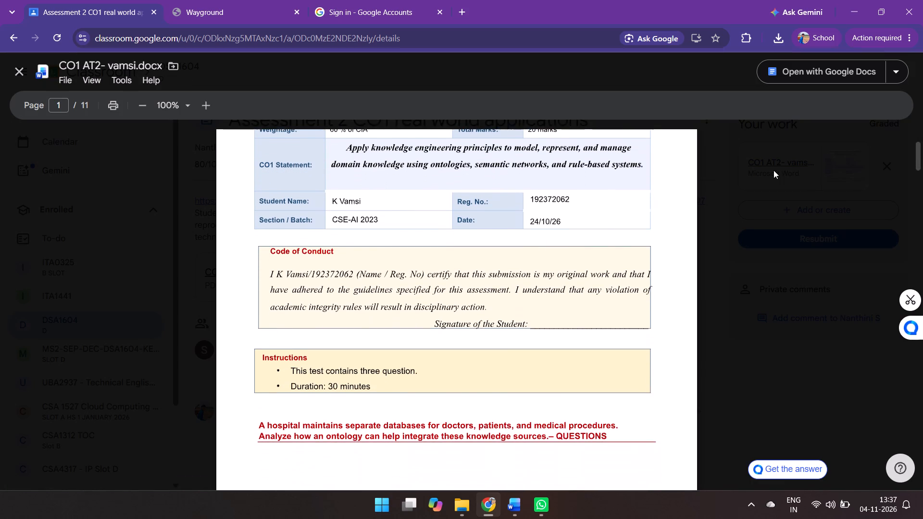
{"action": "scroll", "coordinate": [773, 170], "scroll_direction": "down", "scroll_amount": 2}
{"action": "scroll", "coordinate": [744, 263], "scroll_direction": "down", "scroll_amount": 4}
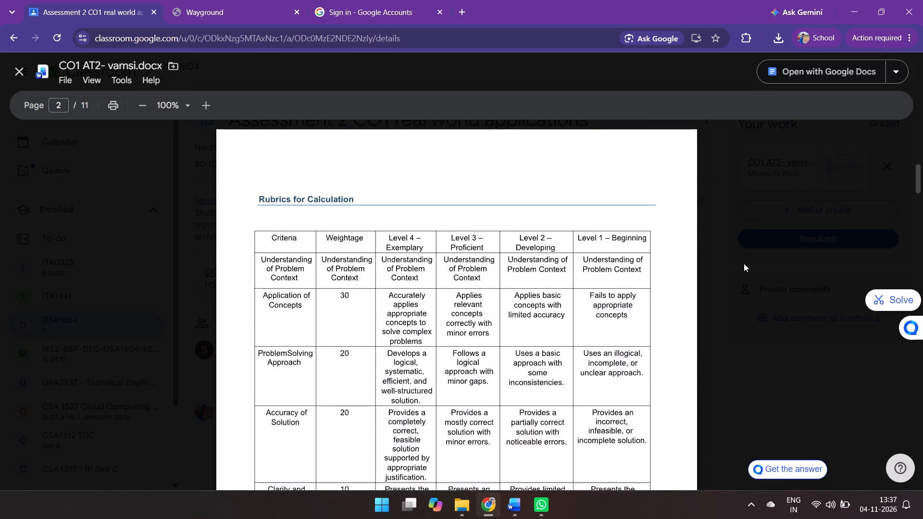
{"action": "scroll", "coordinate": [744, 263], "scroll_direction": "down", "scroll_amount": 12}
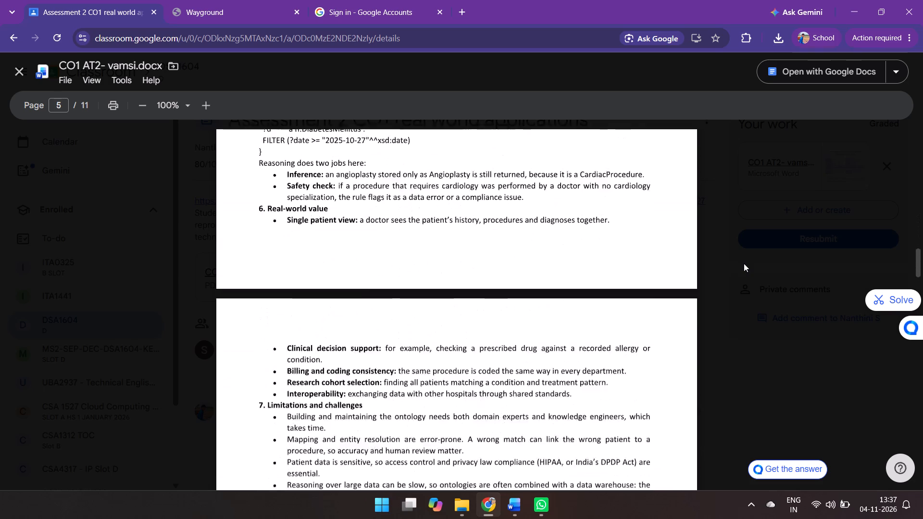
{"action": "scroll", "coordinate": [744, 263], "scroll_direction": "down", "scroll_amount": 15}
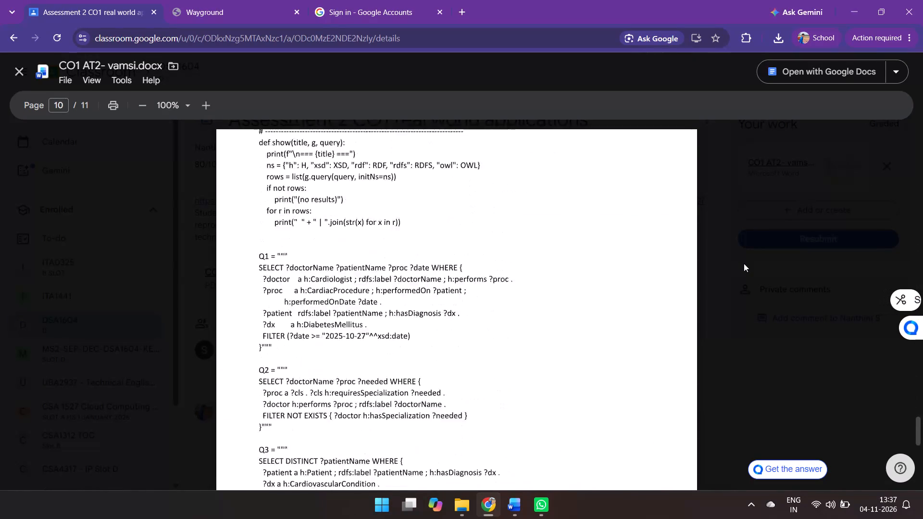
{"action": "scroll", "coordinate": [744, 263], "scroll_direction": "down", "scroll_amount": 9}
{"action": "scroll", "coordinate": [744, 263], "scroll_direction": "up", "scroll_amount": 8}
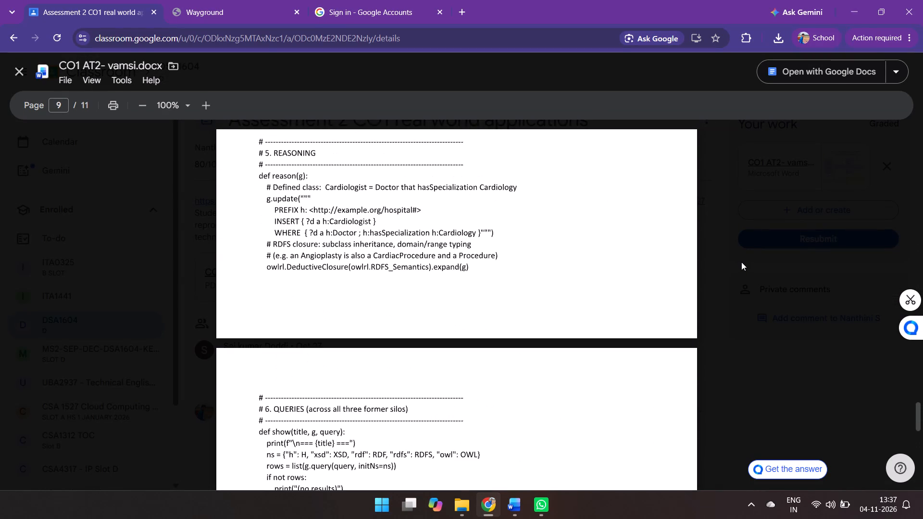
{"action": "scroll", "coordinate": [741, 262], "scroll_direction": "up", "scroll_amount": 10}
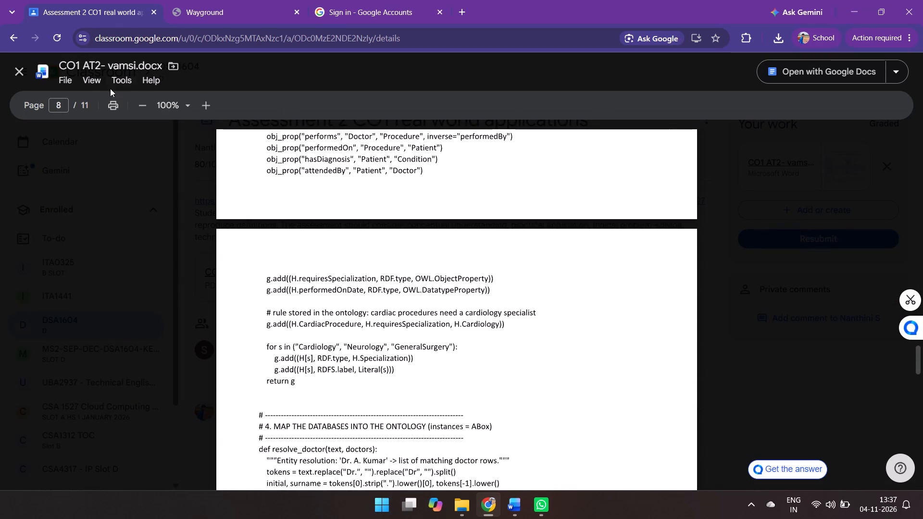
Open the printable version of the submitted CO1 AT2 document.
{"action": "left_click", "coordinate": [115, 101]}
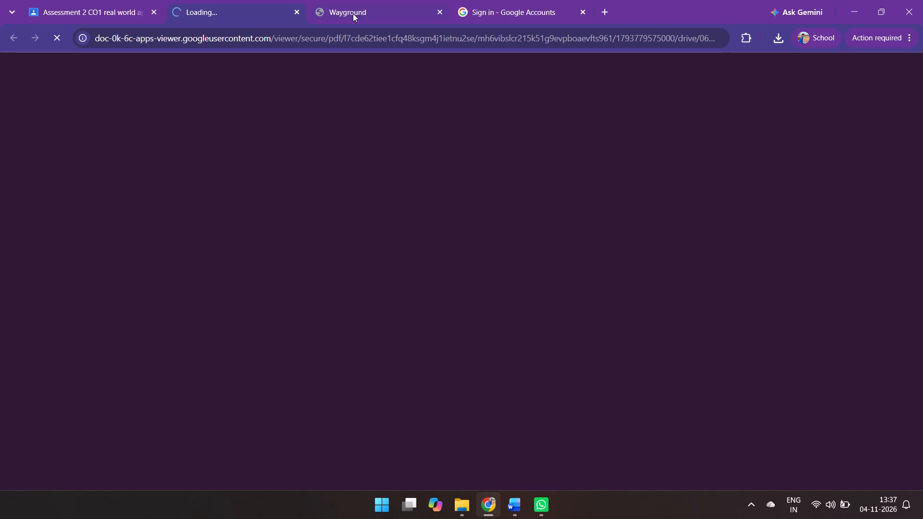
Close the Wayground browser tab.
{"action": "left_click", "coordinate": [442, 14]}
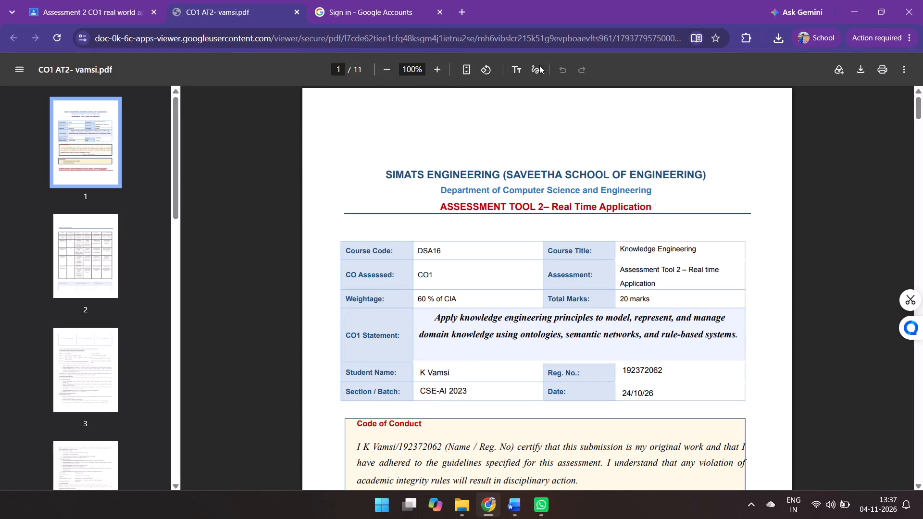
Download the CO1 AT2 PDF into the Knowledge Engineering folder inside Documents, keeping its suggested file name.
{"action": "left_click", "coordinate": [861, 67]}
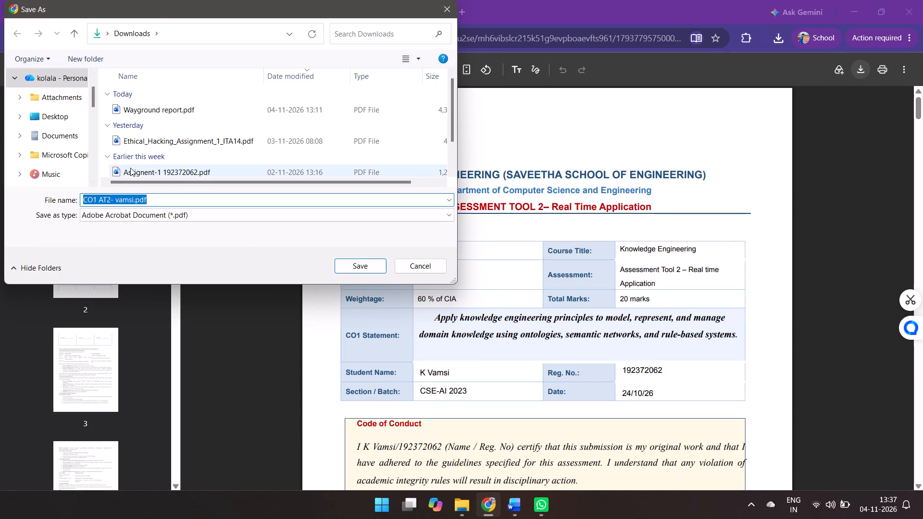
{"action": "left_click", "coordinate": [62, 132]}
{"action": "scroll", "coordinate": [152, 148], "scroll_direction": "down", "scroll_amount": 1}
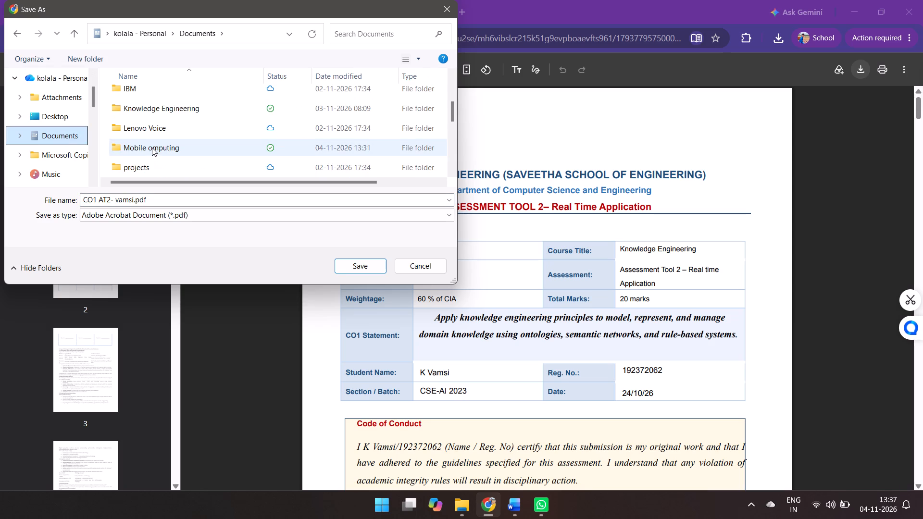
{"action": "left_click", "coordinate": [143, 112]}
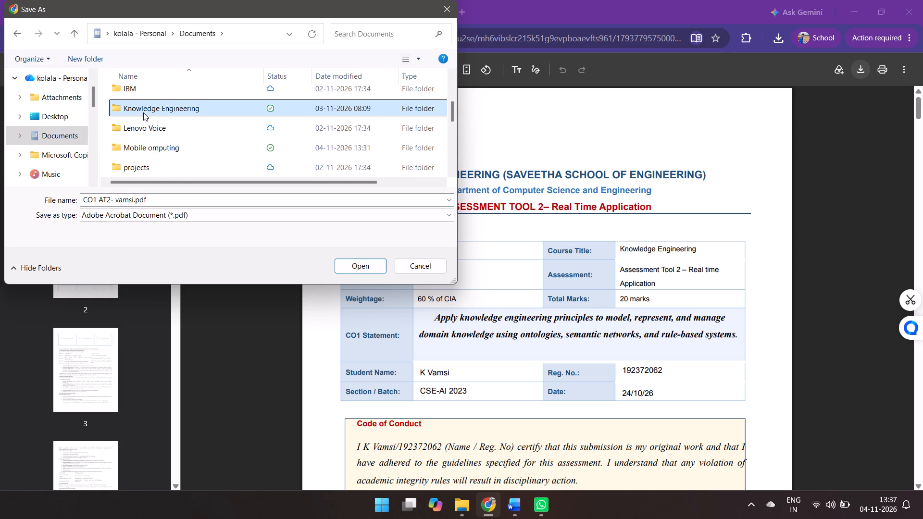
{"action": "left_click", "coordinate": [343, 270]}
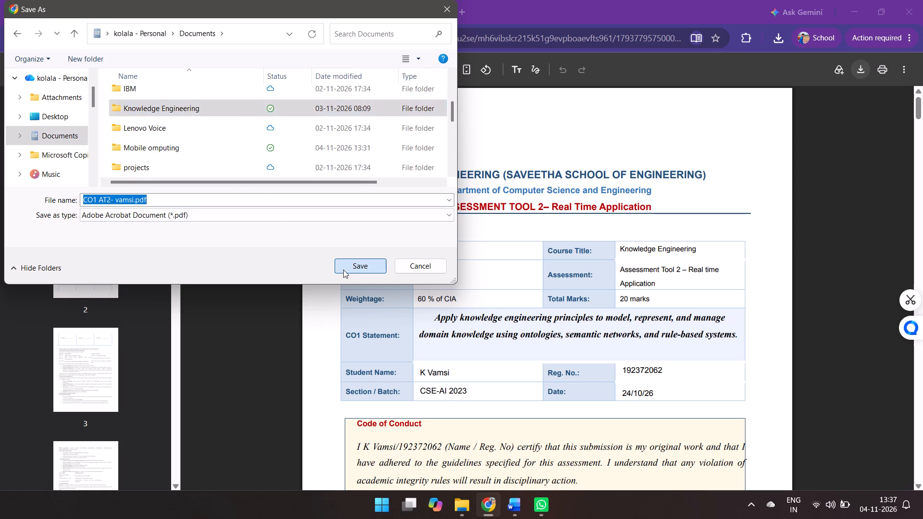
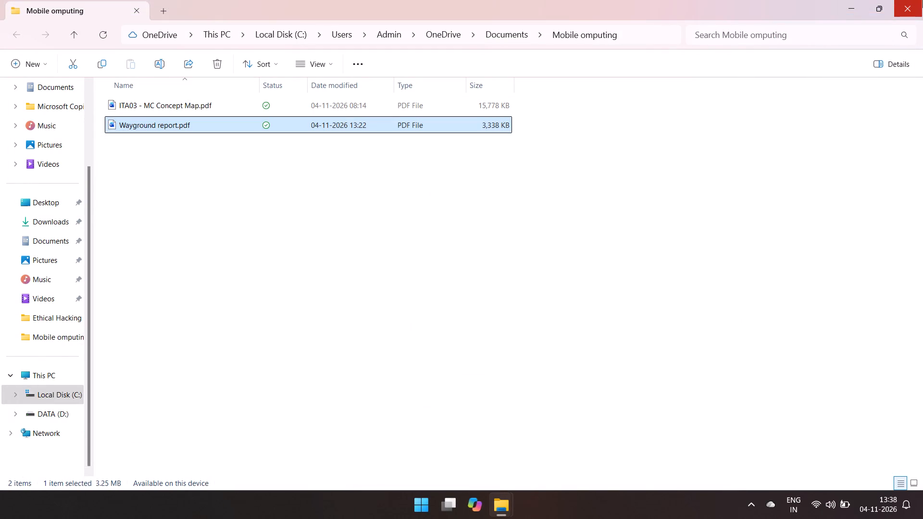
Close the open Mobile omputing and Downloads folder windows in File Explorer.
{"action": "left_click", "coordinate": [922, 0]}
{"action": "left_click_drag", "start_coordinate": [922, 0], "coordinate": [893, 12]}
{"action": "left_click", "coordinate": [893, 12]}
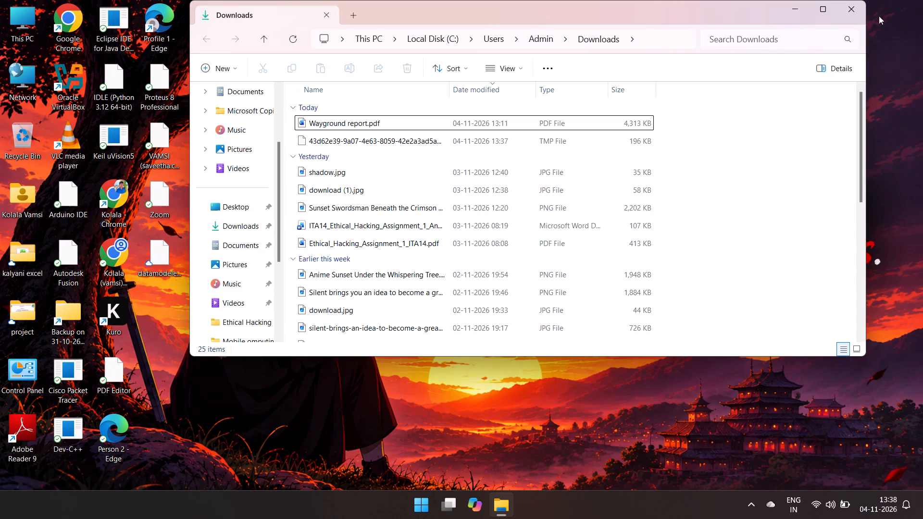
{"action": "left_click", "coordinate": [858, 13]}
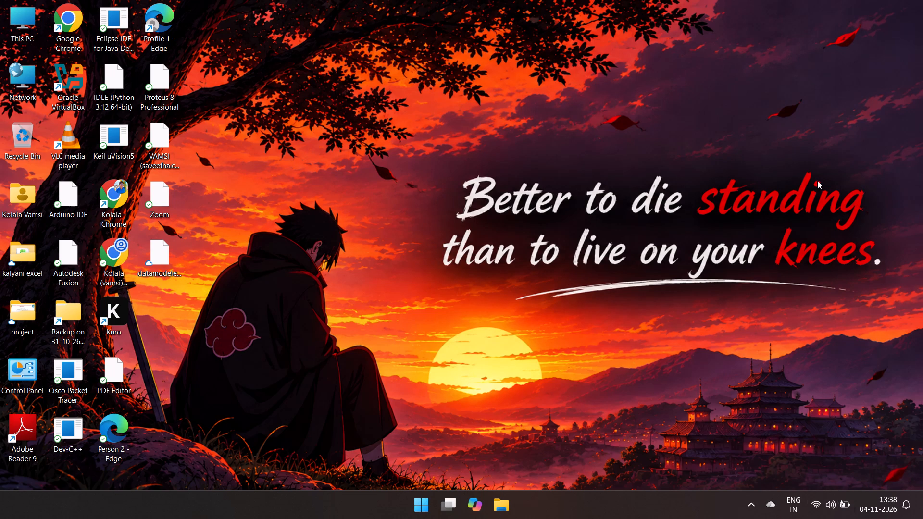
Bring up the Shut Down Windows dialog from the desktop.
{"action": "key", "text": "alt+F4"}
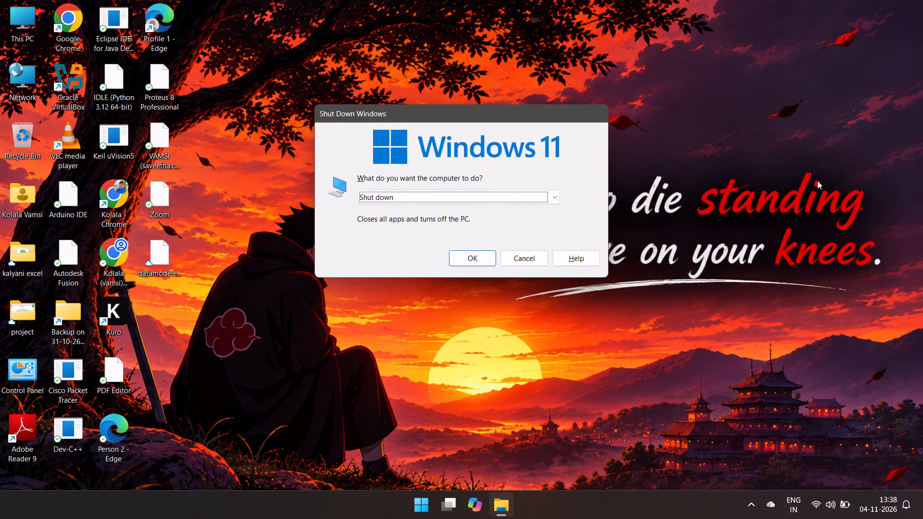